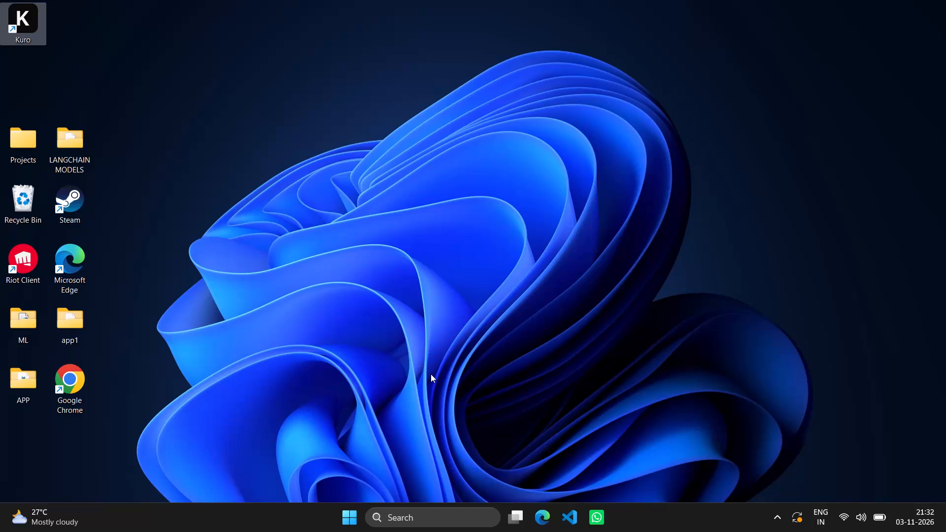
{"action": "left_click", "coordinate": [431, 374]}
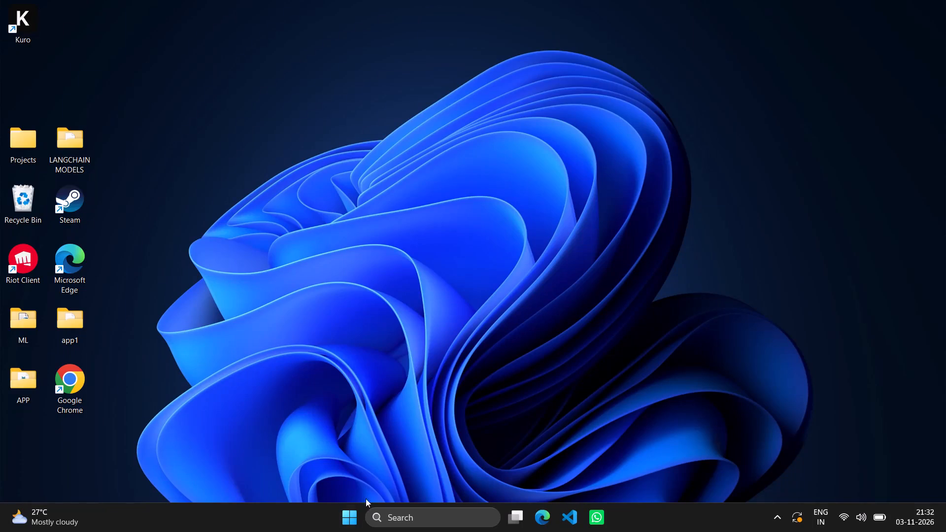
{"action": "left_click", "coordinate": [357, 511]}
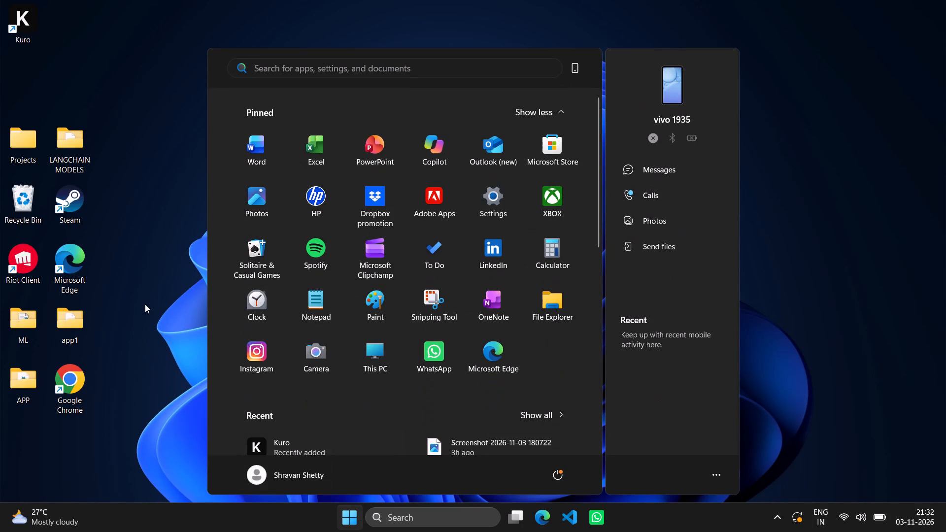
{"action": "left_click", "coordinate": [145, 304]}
Launch Google Chrome with the personal profile, repeat the recent canva search and open the Canva account login result.
{"action": "double_click", "coordinate": [75, 385]}
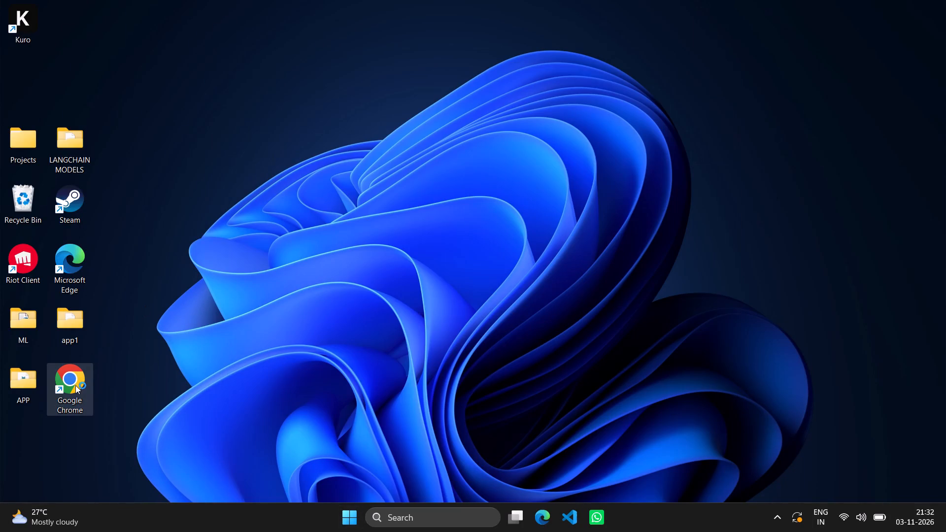
{"action": "left_click", "coordinate": [411, 249]}
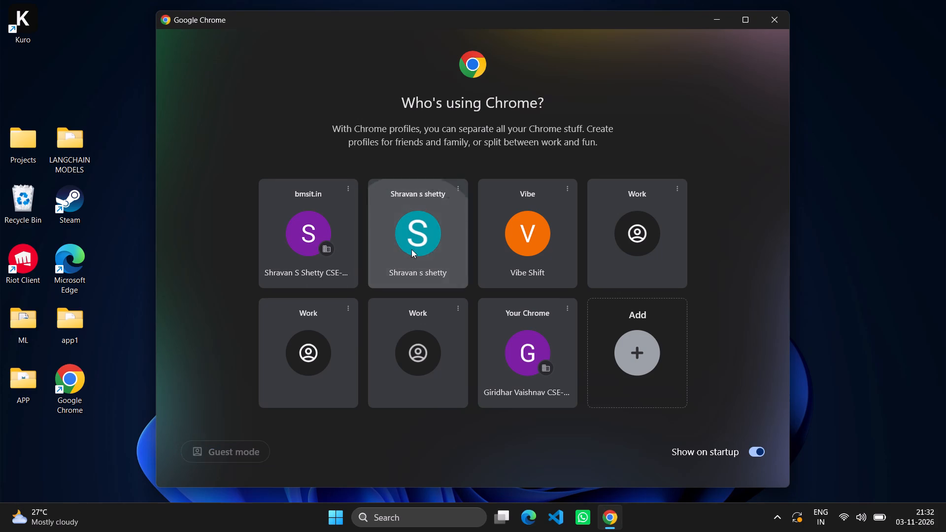
{"action": "left_click", "coordinate": [404, 247]}
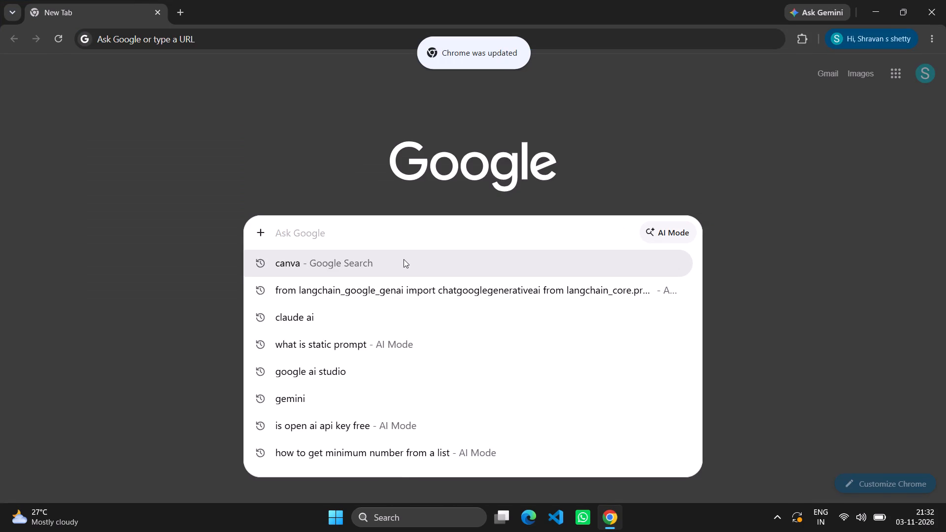
{"action": "left_click", "coordinate": [404, 260]}
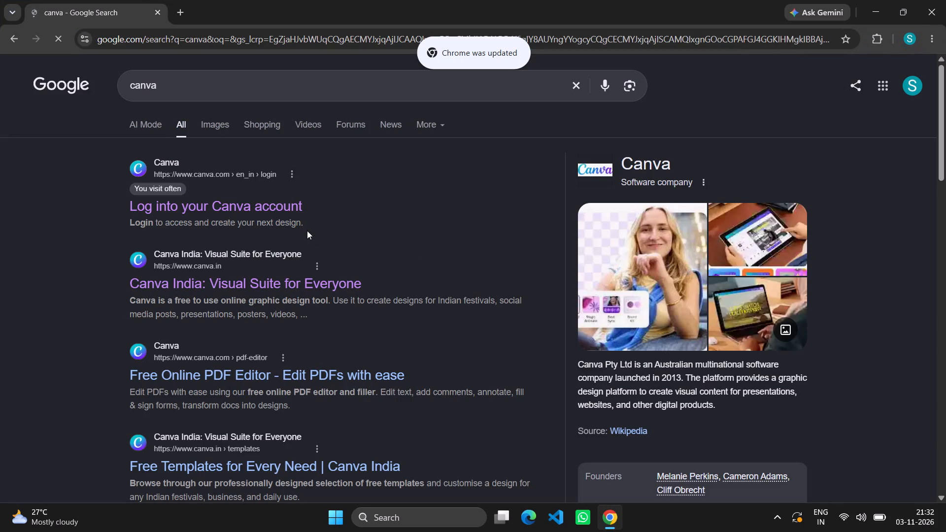
{"action": "left_click", "coordinate": [267, 215]}
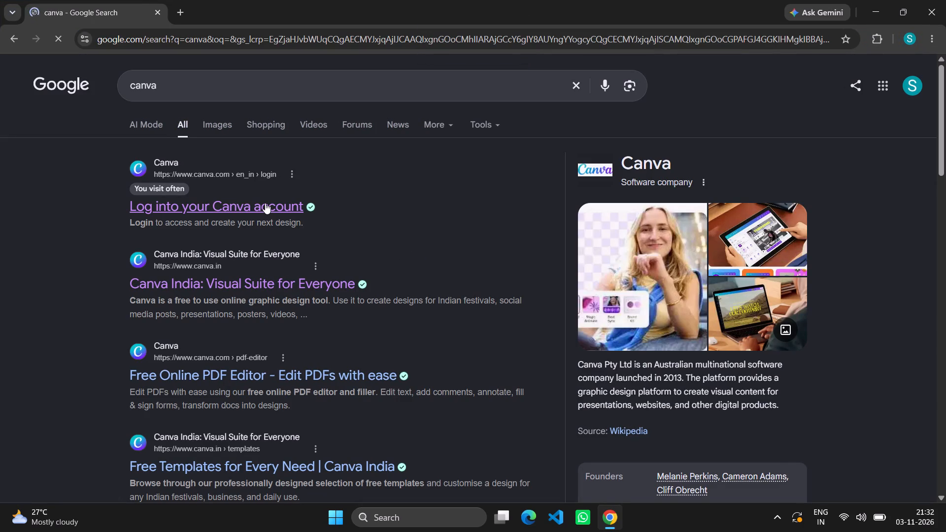
{"action": "left_click", "coordinate": [265, 203]}
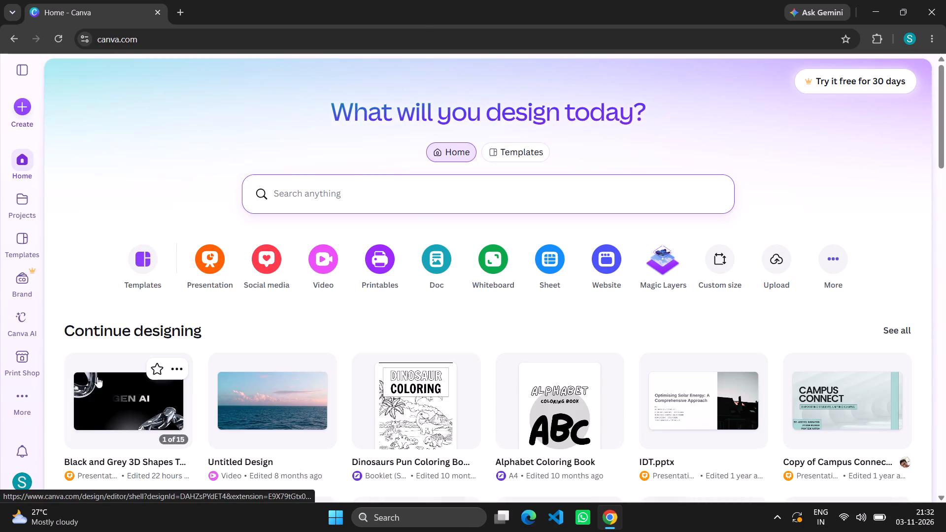
Open the Black and Grey 3D Shapes Tech Company Presentation for editing from the recent designs.
{"action": "left_click", "coordinate": [120, 398]}
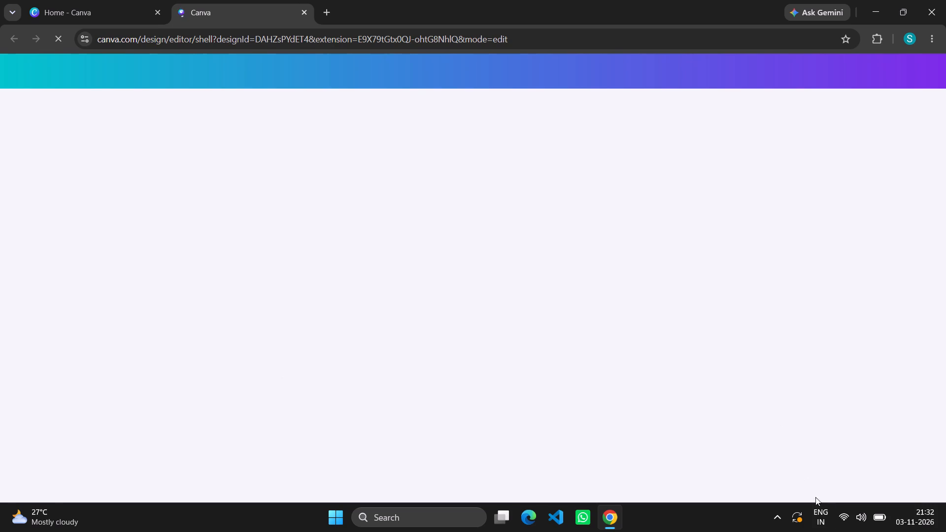
{"action": "left_click", "coordinate": [781, 517]}
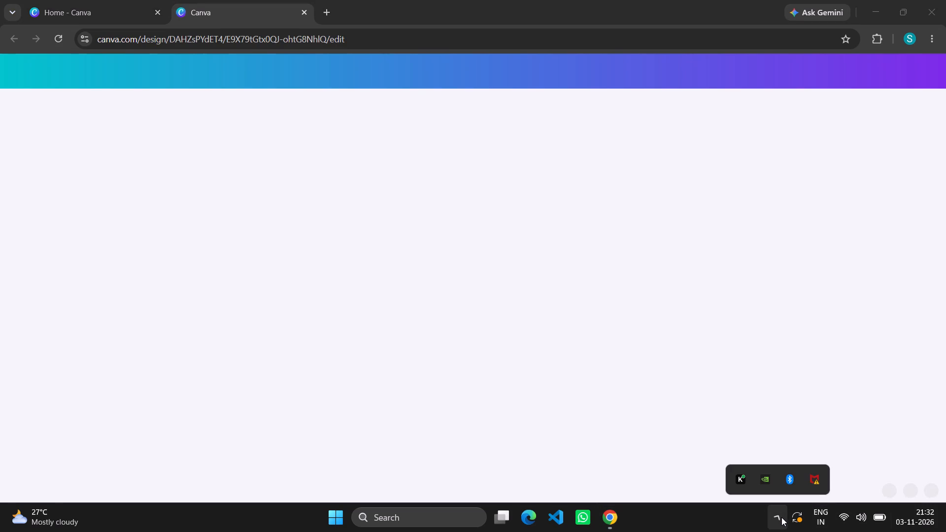
{"action": "left_click", "coordinate": [781, 517]}
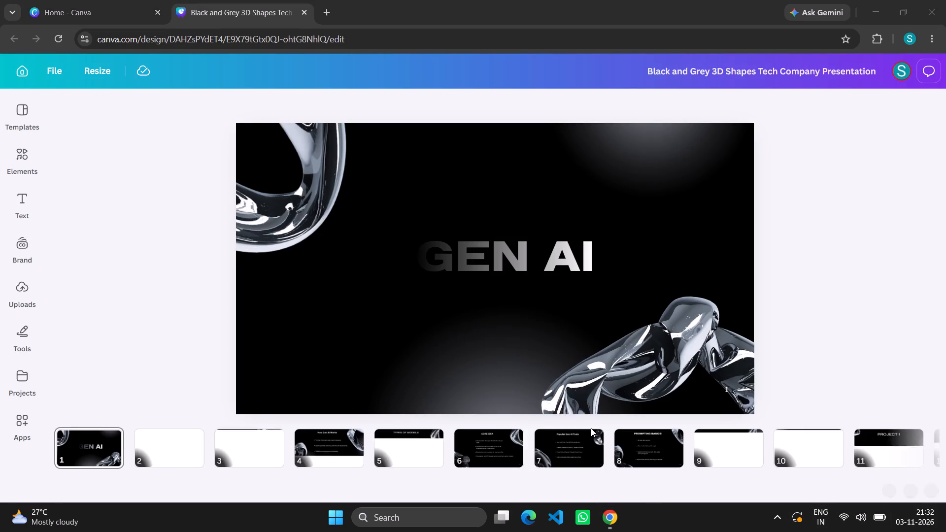
Look through the presentation's pages from page 2 to page 12, and return to page 11, PROJECT 1.
{"action": "key", "text": "Right"}
{"action": "key", "text": "Down"}
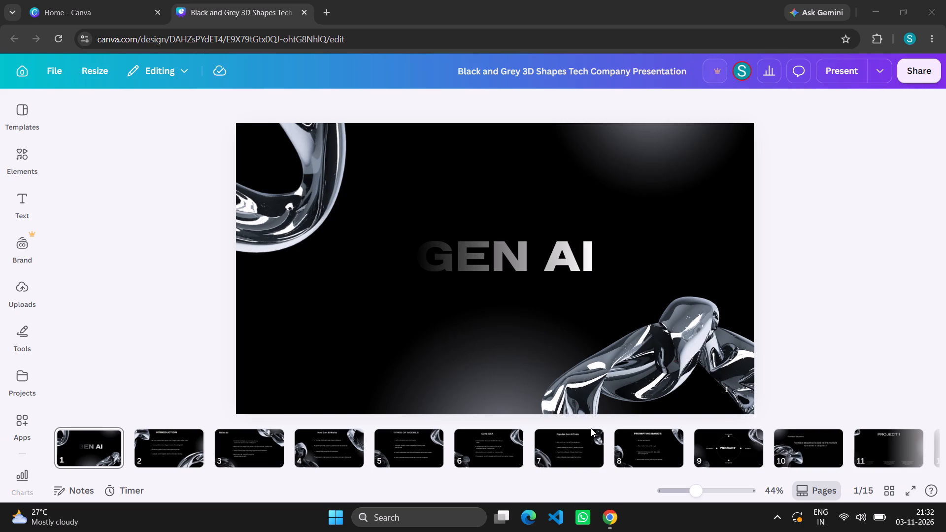
{"action": "key", "text": "Right"}
{"action": "key", "text": "Right"}
{"action": "key", "text": "Right"}
{"action": "key", "text": "Right"}
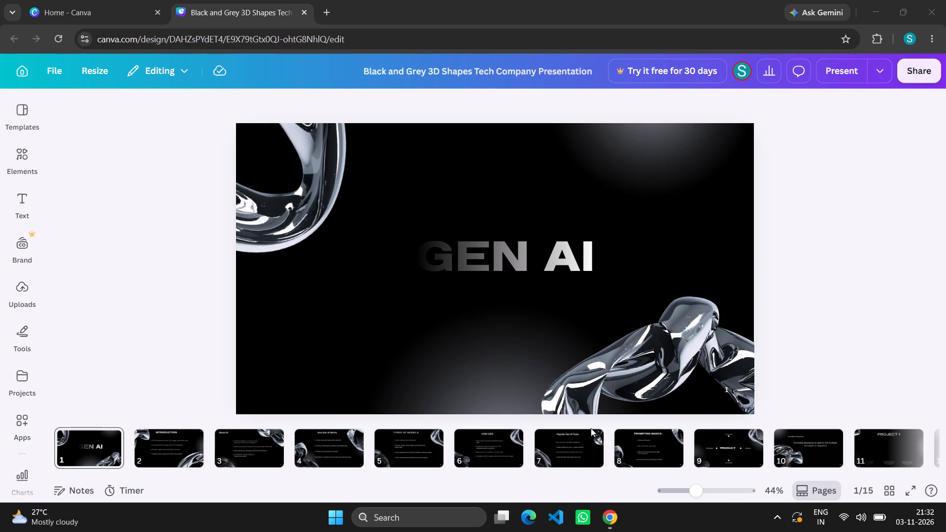
{"action": "left_click", "coordinate": [192, 442]}
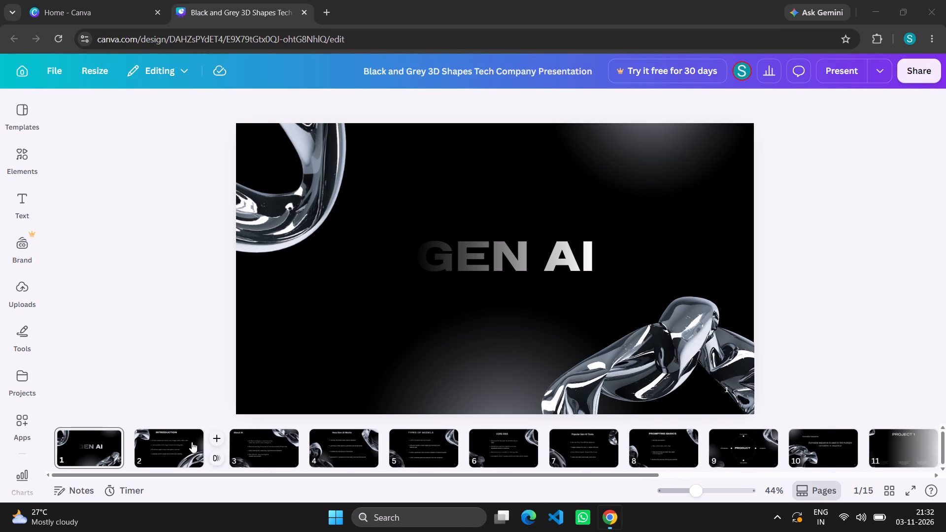
{"action": "key", "text": "Right"}
{"action": "key", "text": "Right"}
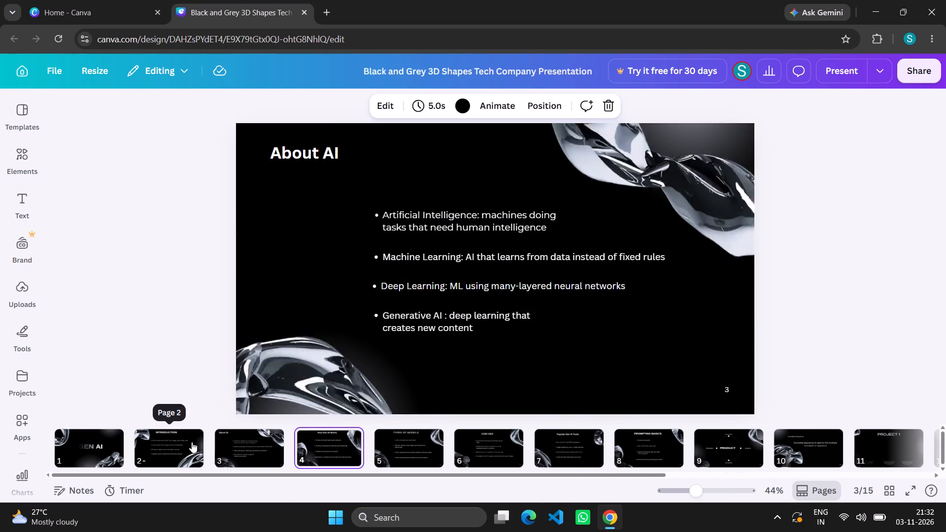
{"action": "key", "text": "Right"}
{"action": "key", "text": "Right"}
{"action": "key", "text": "Right"}
{"action": "key", "text": "Right"}
{"action": "key", "text": "Right"}
{"action": "key", "text": "Right"}
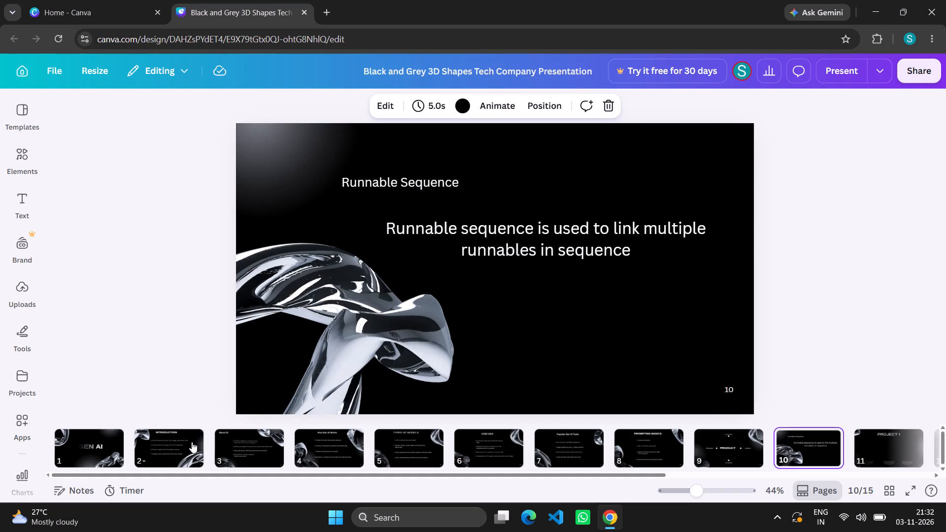
{"action": "key", "text": "Right"}
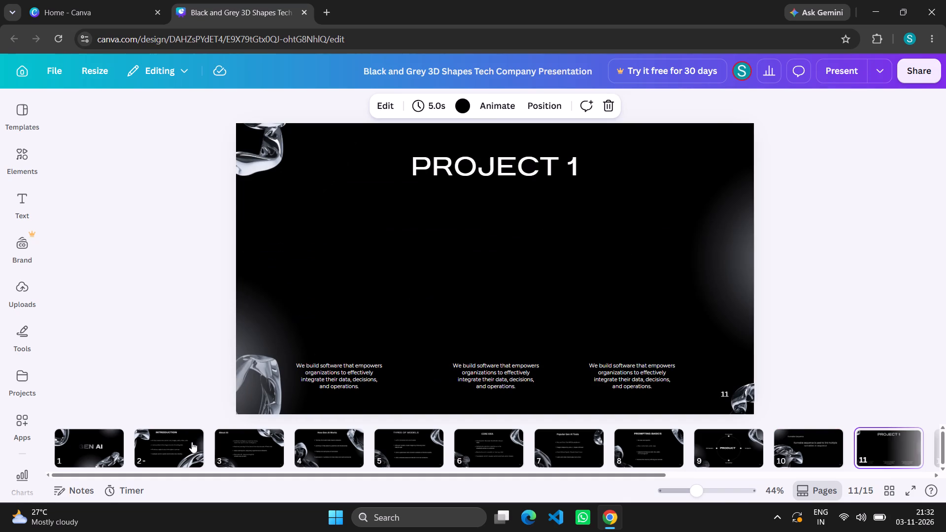
{"action": "key", "text": "Right"}
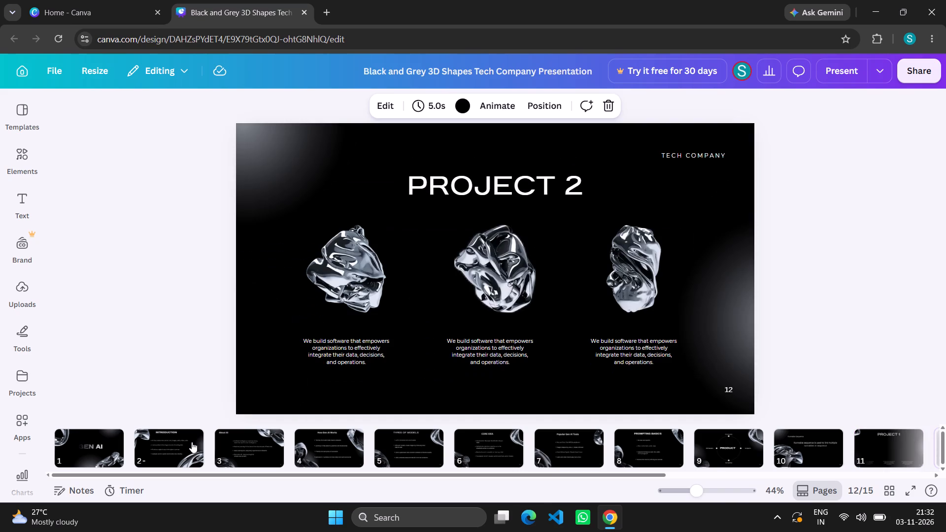
{"action": "key", "text": "Left"}
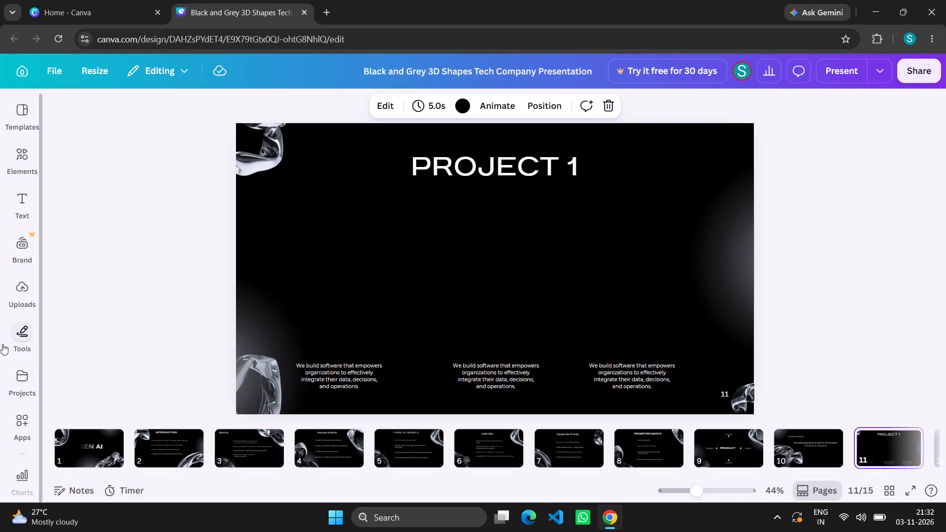
Add the purple curved arrow from the 3D elements to the PROJECT 1 page and place it in the slide's left half.
{"action": "left_click", "coordinate": [10, 163]}
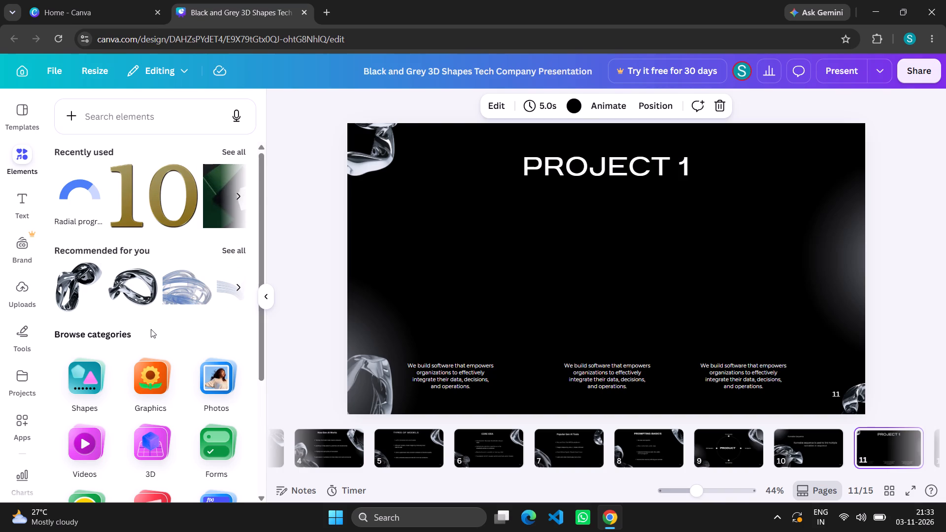
{"action": "scroll", "coordinate": [151, 329], "scroll_direction": "down", "scroll_amount": 1}
{"action": "scroll", "coordinate": [151, 329], "scroll_direction": "up", "scroll_amount": 1}
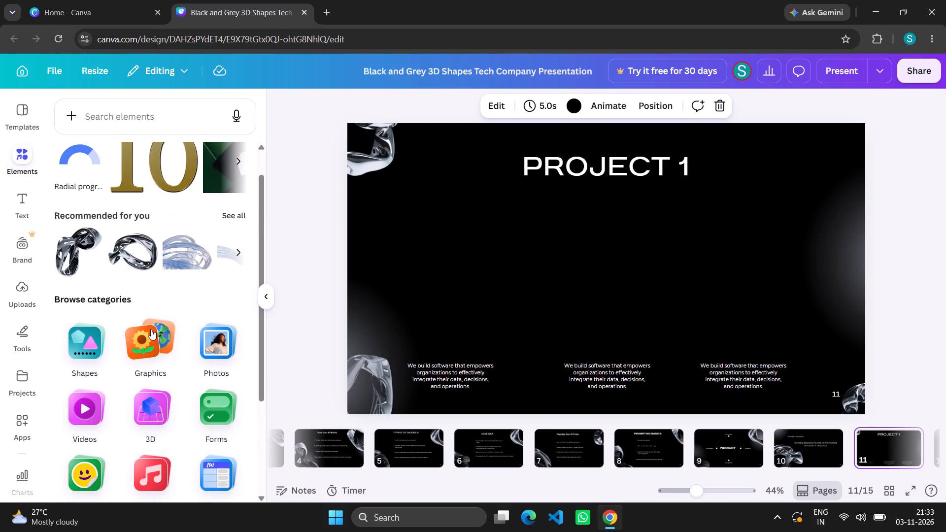
{"action": "scroll", "coordinate": [151, 329], "scroll_direction": "down", "scroll_amount": 3}
{"action": "scroll", "coordinate": [151, 329], "scroll_direction": "up", "scroll_amount": 1}
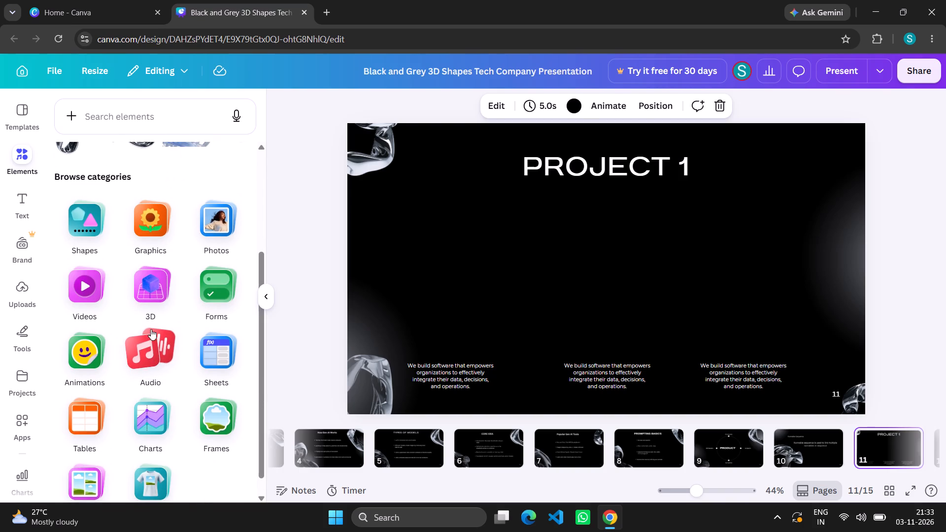
{"action": "left_click", "coordinate": [157, 292]}
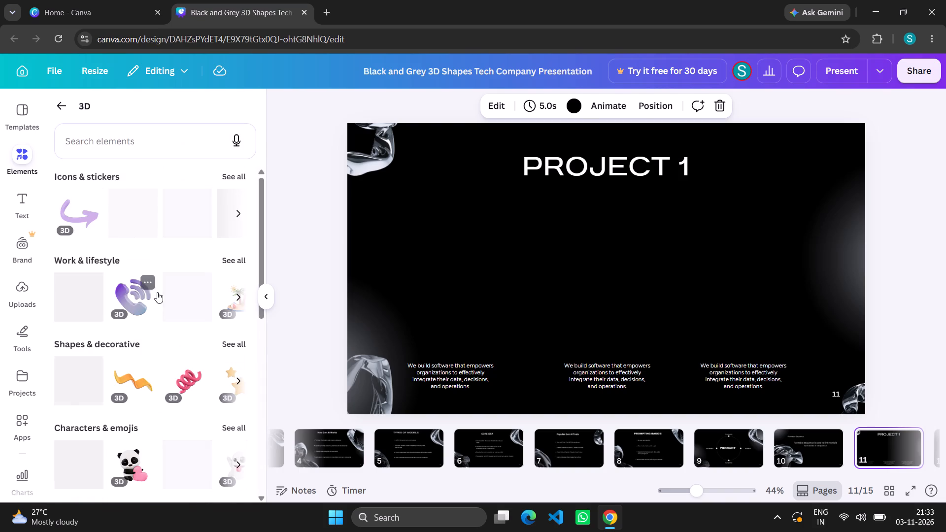
{"action": "left_click", "coordinate": [83, 215]}
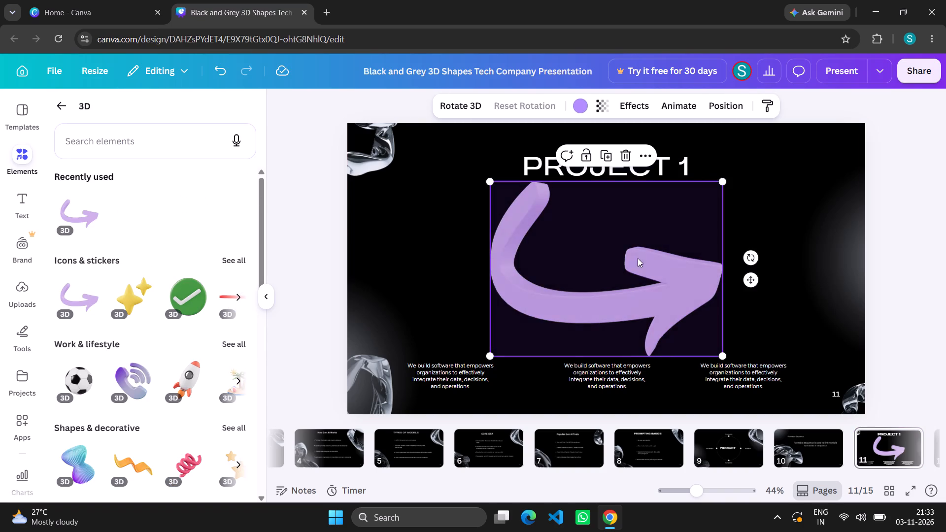
{"action": "left_click_drag", "start_coordinate": [642, 265], "coordinate": [488, 253]}
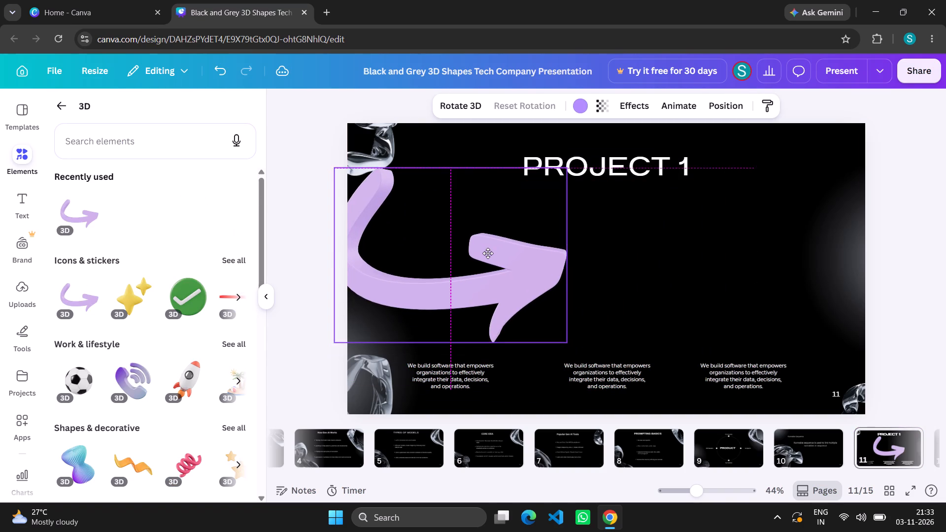
{"action": "left_click_drag", "start_coordinate": [488, 253], "coordinate": [375, 266]}
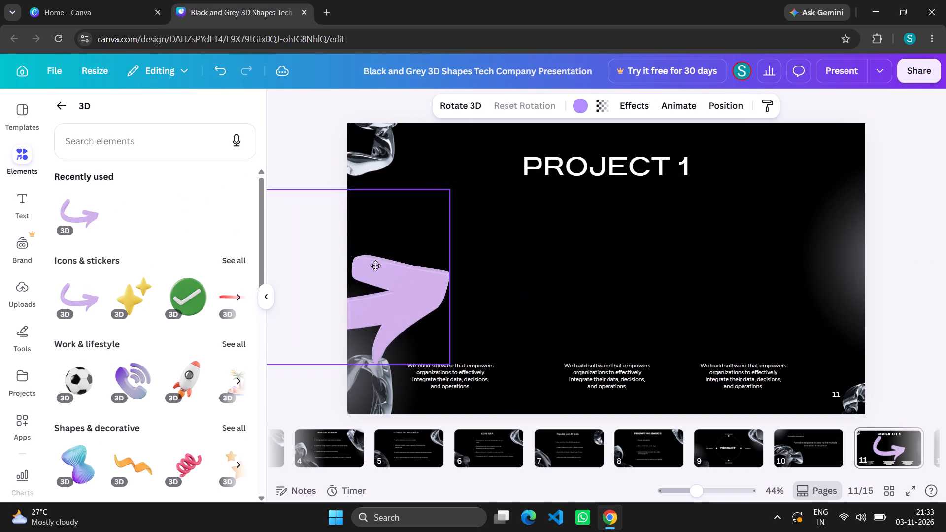
{"action": "left_click_drag", "start_coordinate": [375, 266], "coordinate": [528, 265]}
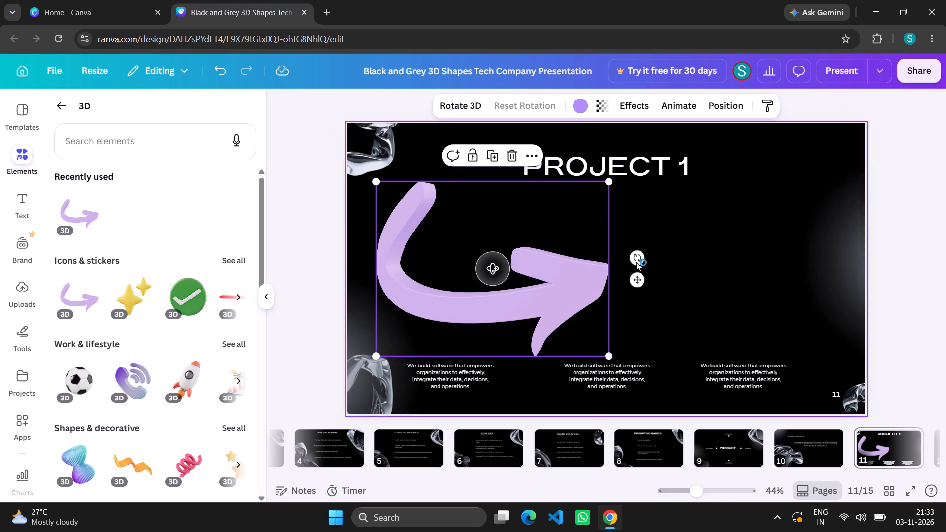
Rotate the purple arrow in 3D so that it tilts and shows its top face and thickness.
{"action": "left_click", "coordinate": [494, 266]}
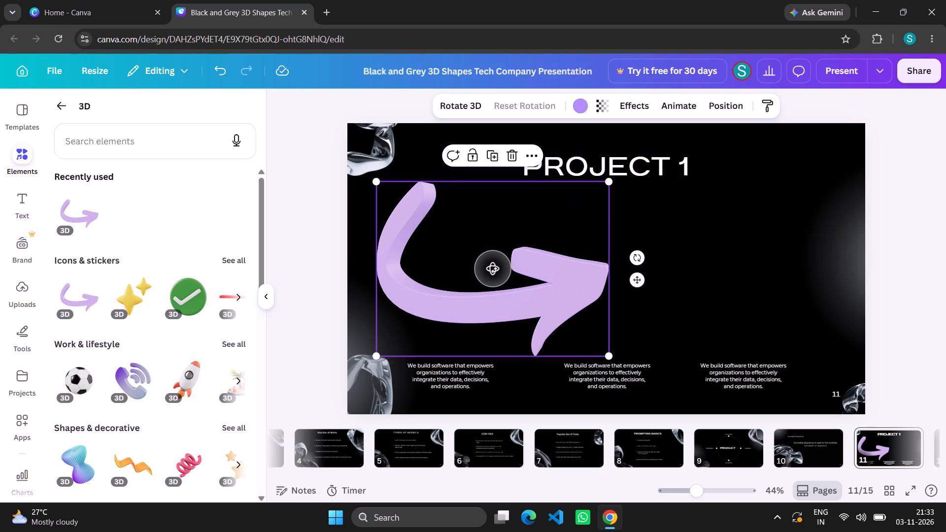
{"action": "left_click", "coordinate": [494, 266]}
{"action": "left_click_drag", "start_coordinate": [494, 266], "coordinate": [517, 257]}
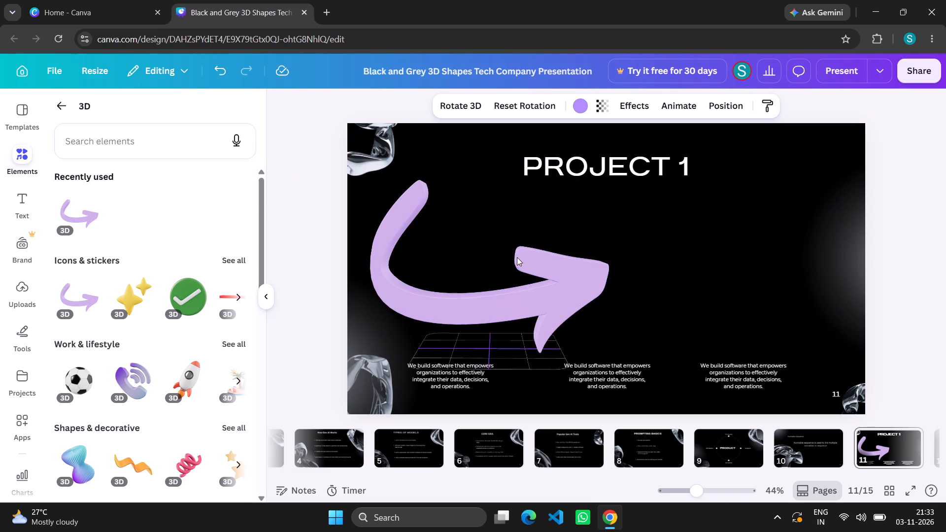
{"action": "left_click_drag", "start_coordinate": [517, 257], "coordinate": [493, 218]}
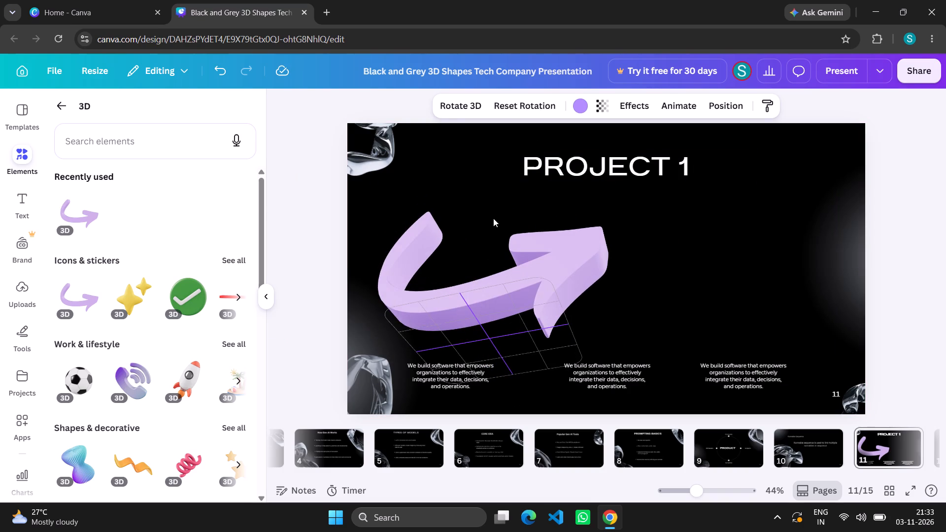
{"action": "left_click_drag", "start_coordinate": [493, 218], "coordinate": [489, 225]}
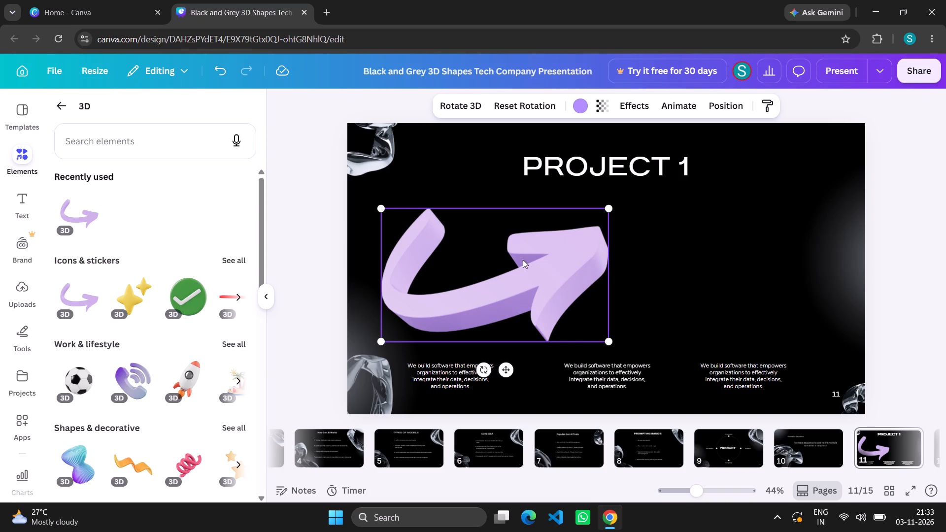
Move the purple arrow to the slide's left edge and shrink it to about 540 wide by 317 high.
{"action": "left_click_drag", "start_coordinate": [506, 370], "coordinate": [503, 350]}
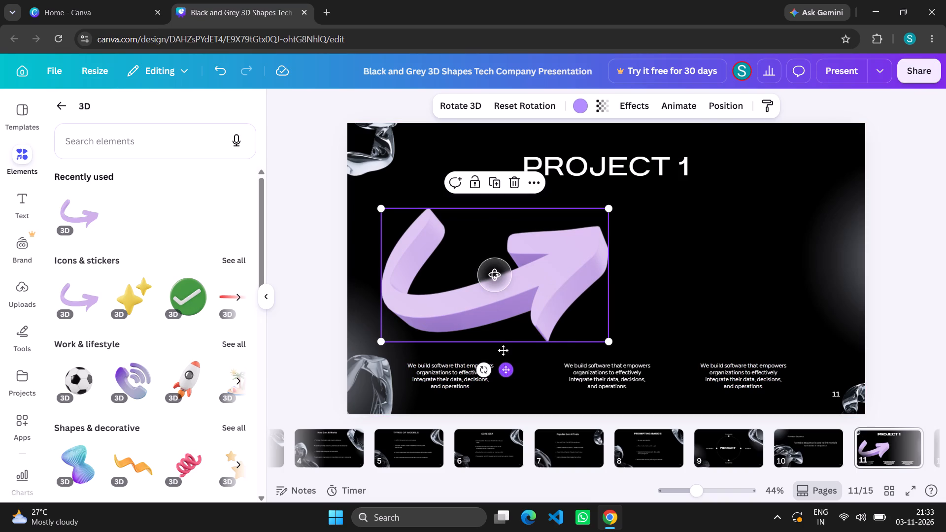
{"action": "left_click_drag", "start_coordinate": [503, 350], "coordinate": [473, 358]}
{"action": "left_click_drag", "start_coordinate": [574, 331], "coordinate": [488, 294]}
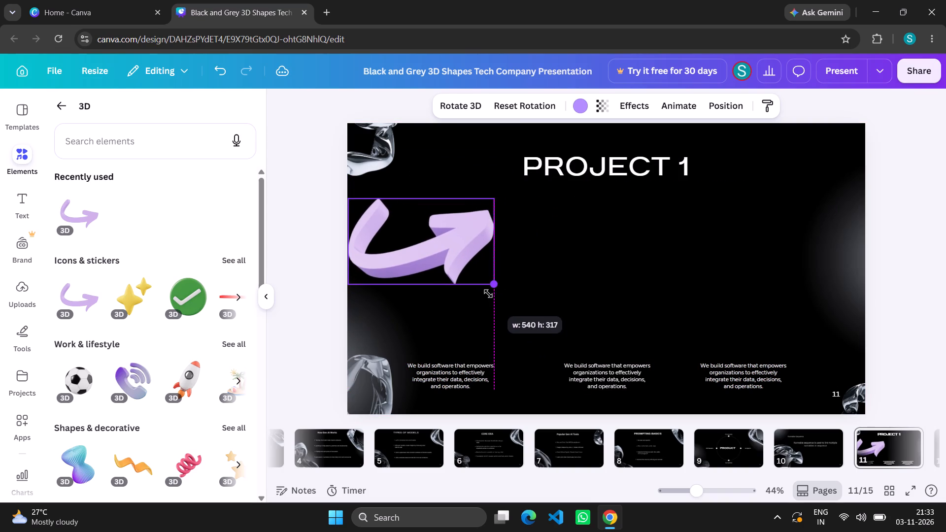
{"action": "left_click_drag", "start_coordinate": [488, 294], "coordinate": [487, 288]}
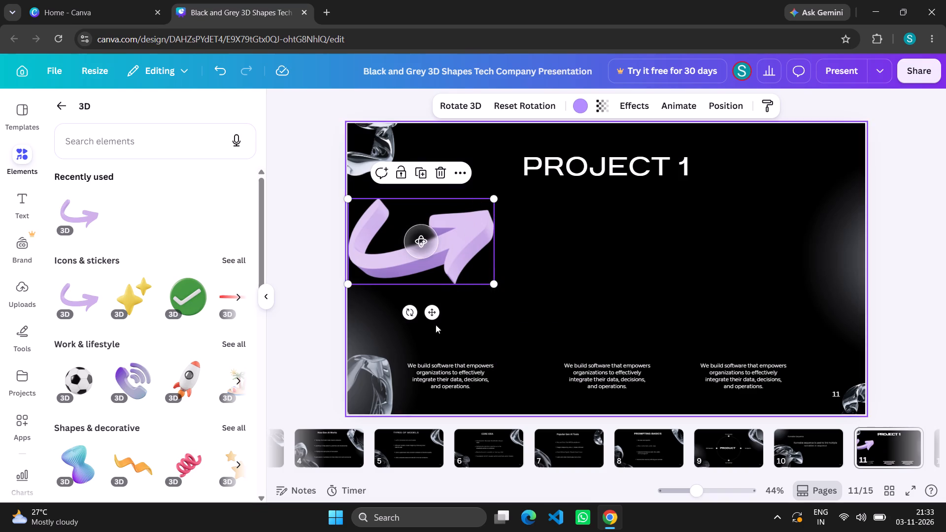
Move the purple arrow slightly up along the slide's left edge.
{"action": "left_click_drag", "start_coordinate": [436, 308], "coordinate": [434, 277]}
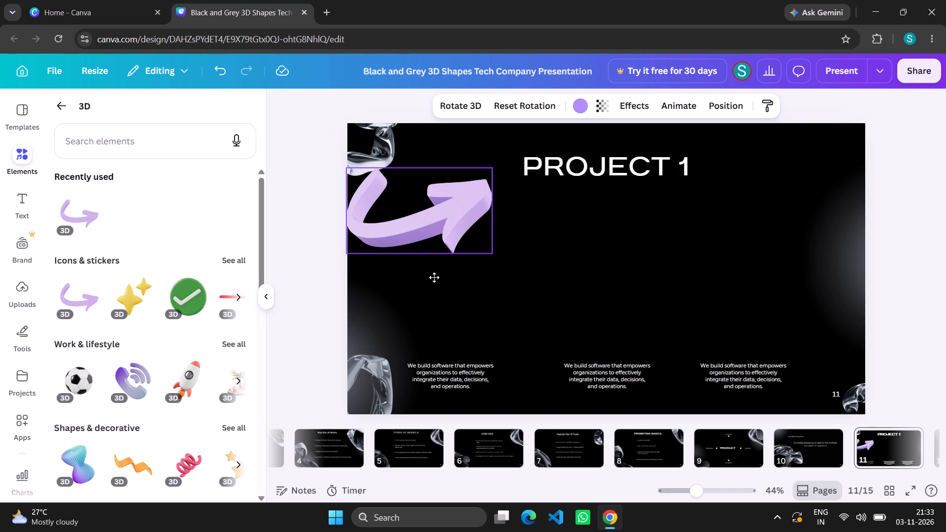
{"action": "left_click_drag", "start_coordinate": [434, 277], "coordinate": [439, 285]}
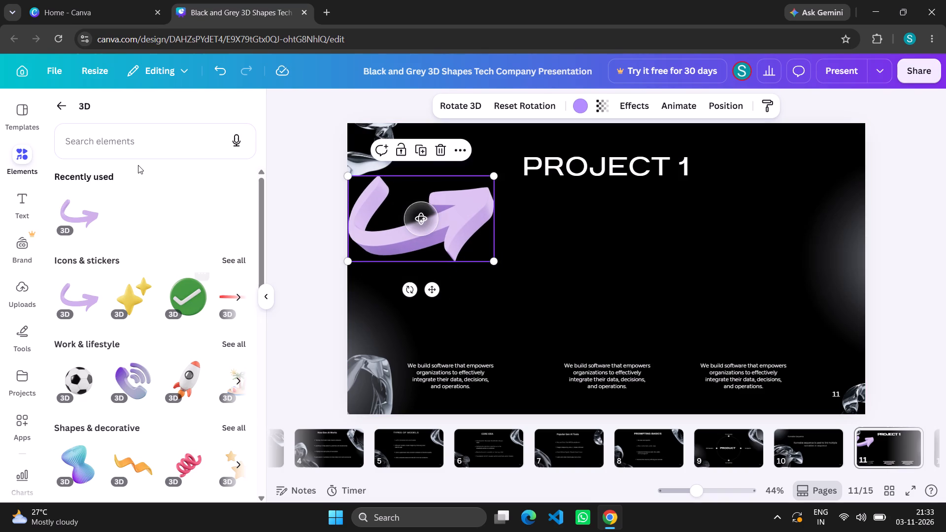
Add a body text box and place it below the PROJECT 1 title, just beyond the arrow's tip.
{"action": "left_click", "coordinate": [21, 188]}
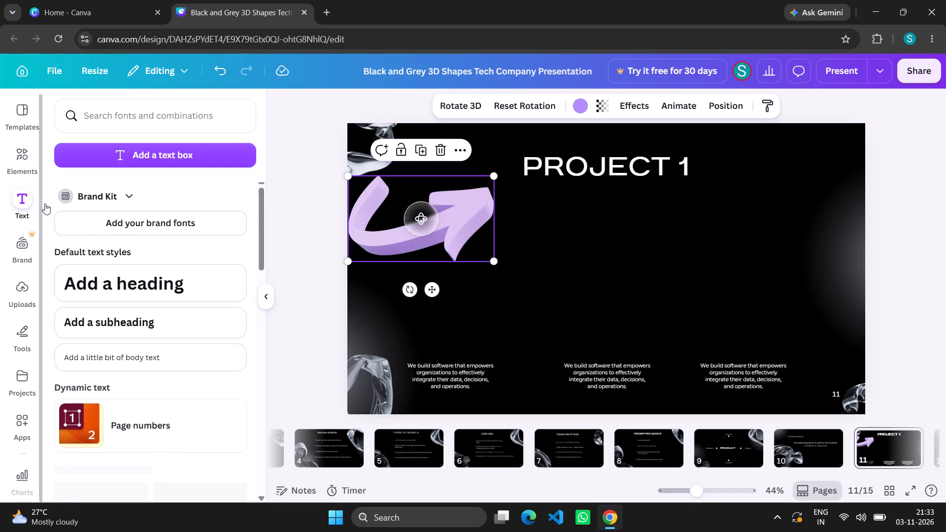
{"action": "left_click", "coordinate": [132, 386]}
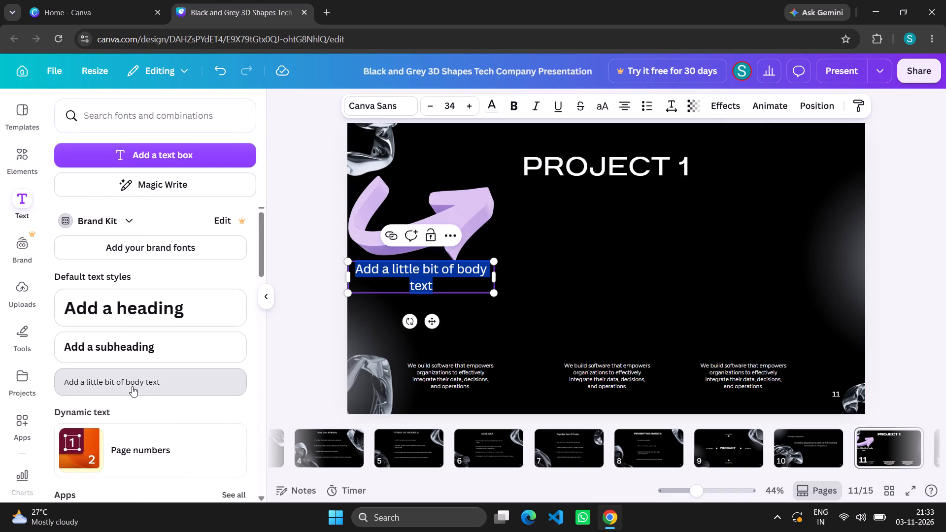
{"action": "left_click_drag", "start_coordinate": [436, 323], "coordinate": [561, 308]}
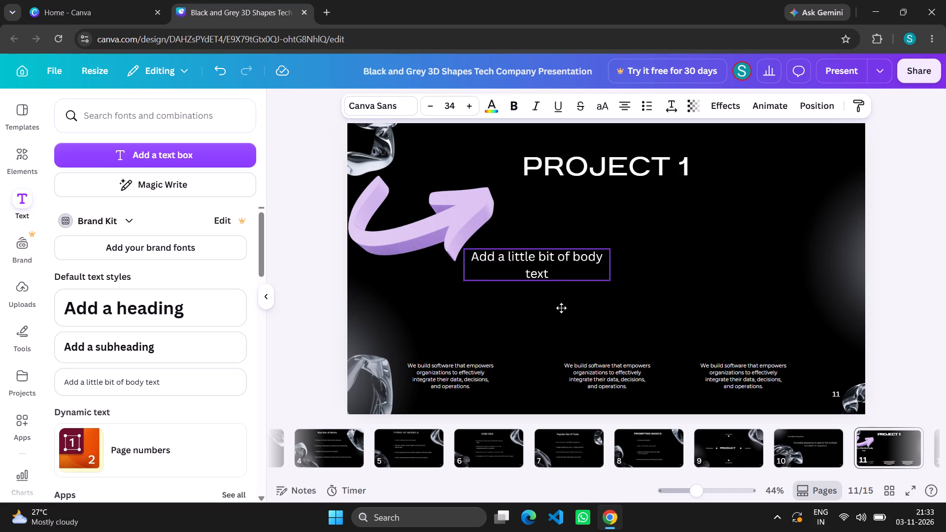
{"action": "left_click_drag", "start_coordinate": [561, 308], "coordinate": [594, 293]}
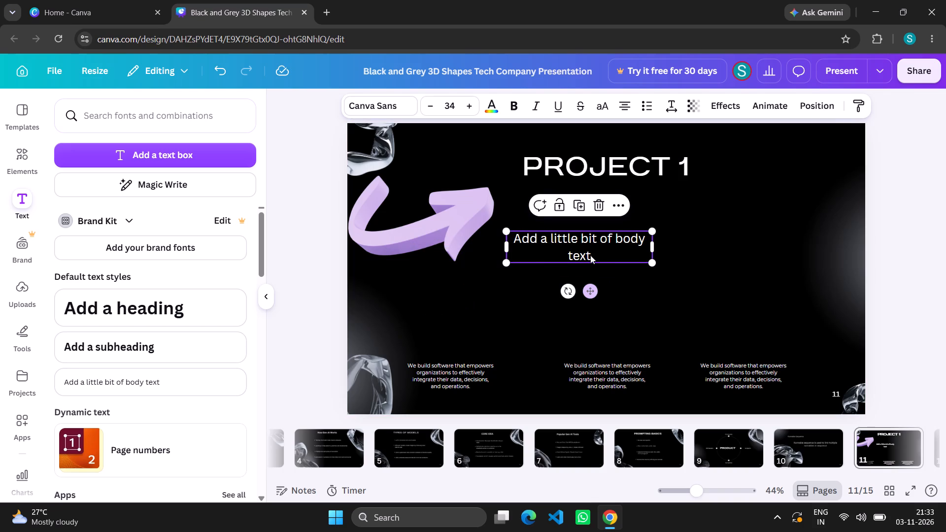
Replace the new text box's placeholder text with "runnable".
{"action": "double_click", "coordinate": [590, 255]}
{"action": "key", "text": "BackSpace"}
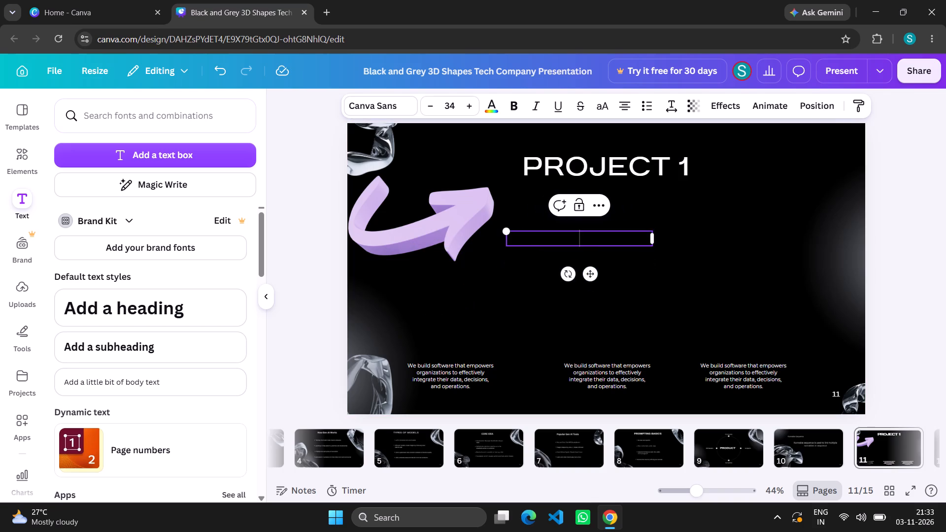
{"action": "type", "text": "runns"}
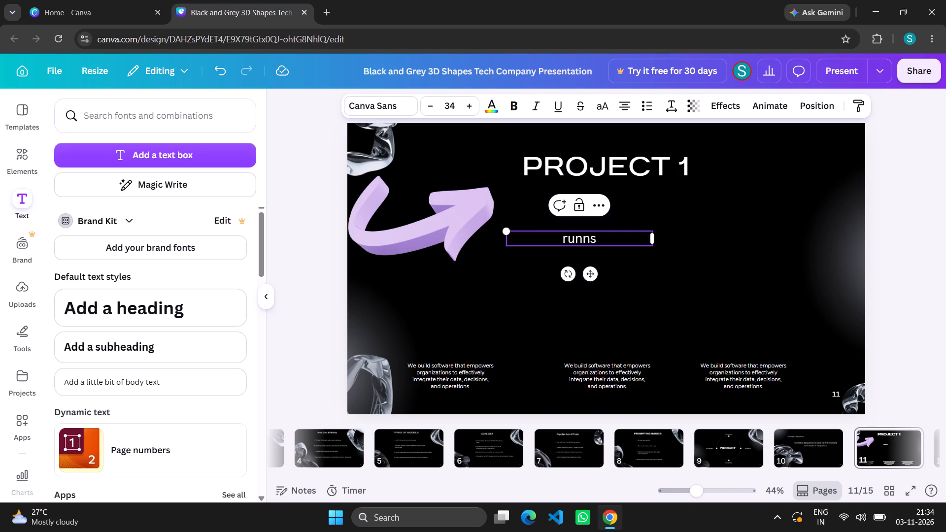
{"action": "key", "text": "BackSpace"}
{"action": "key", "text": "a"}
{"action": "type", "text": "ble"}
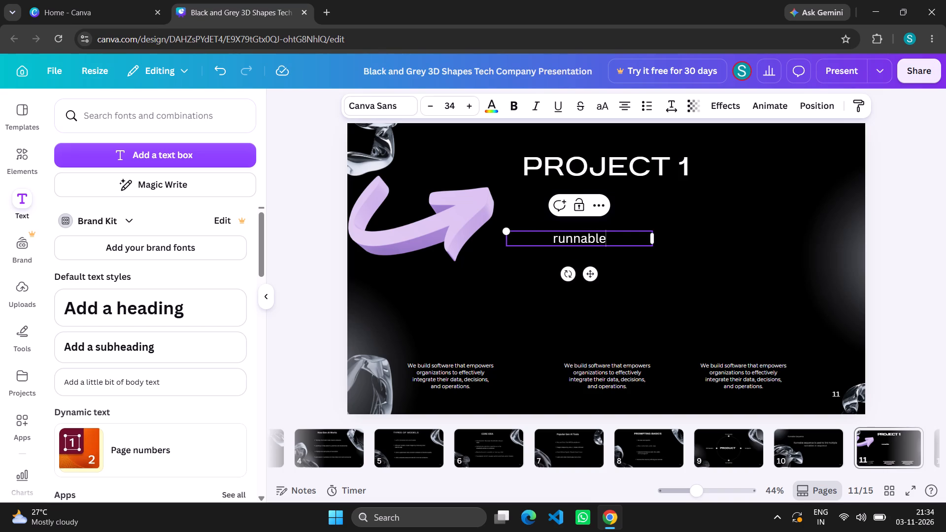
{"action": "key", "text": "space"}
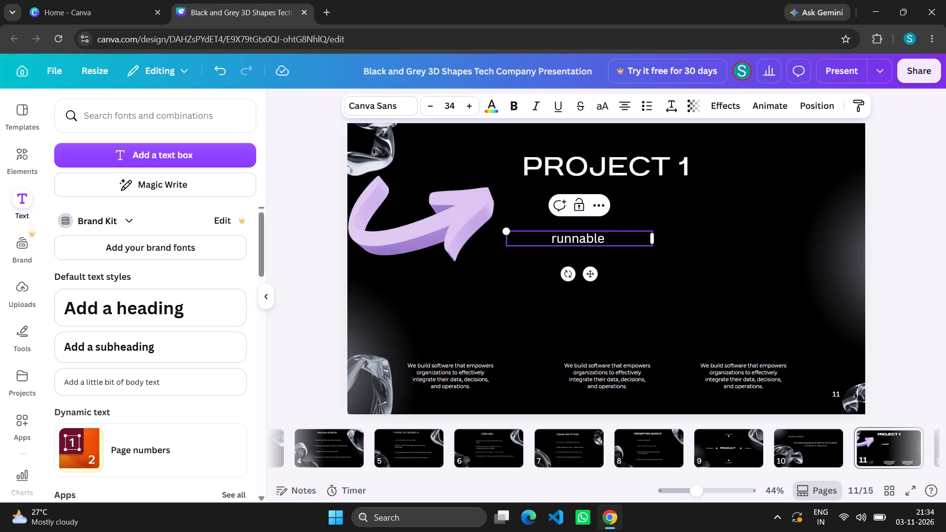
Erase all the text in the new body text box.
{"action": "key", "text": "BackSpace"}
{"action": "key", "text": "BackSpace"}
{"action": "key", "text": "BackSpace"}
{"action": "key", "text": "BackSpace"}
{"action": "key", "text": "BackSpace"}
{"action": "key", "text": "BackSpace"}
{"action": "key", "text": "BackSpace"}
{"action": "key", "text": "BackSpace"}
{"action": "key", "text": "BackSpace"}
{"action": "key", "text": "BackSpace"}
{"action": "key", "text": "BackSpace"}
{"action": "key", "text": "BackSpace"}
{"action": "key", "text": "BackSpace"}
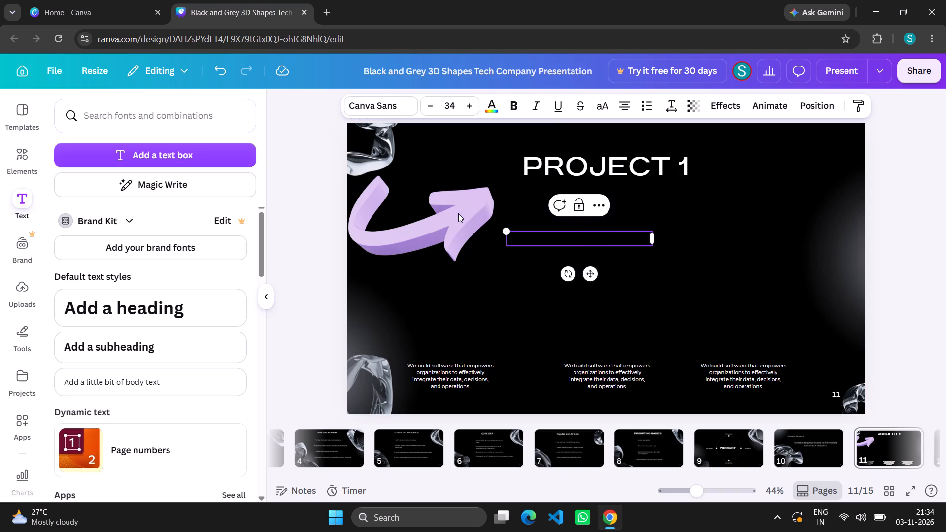
Delete the purple 3D arrow from the PROJECT 1 page.
{"action": "left_click", "coordinate": [458, 213]}
{"action": "left_click", "coordinate": [441, 150]}
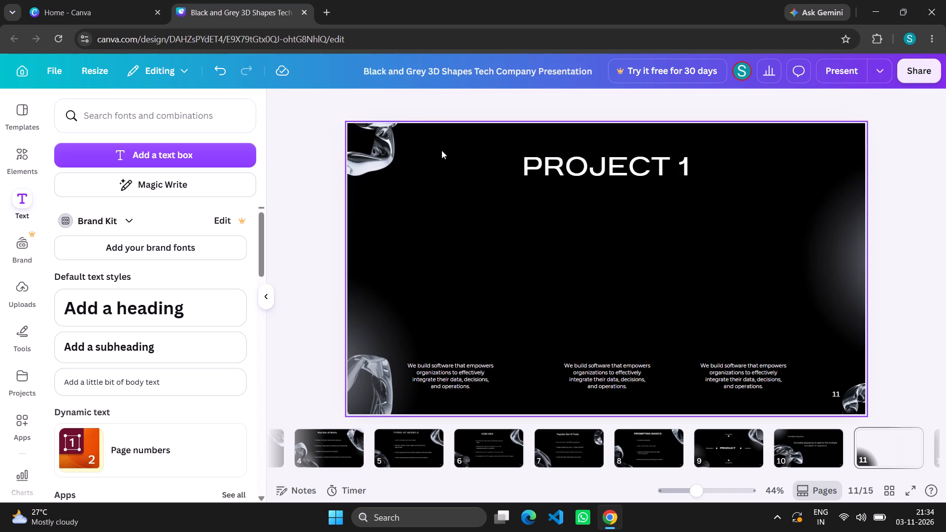
Delete the three "We build software" description texts along the bottom of the PROJECT 1 slide.
{"action": "left_click", "coordinate": [559, 162]}
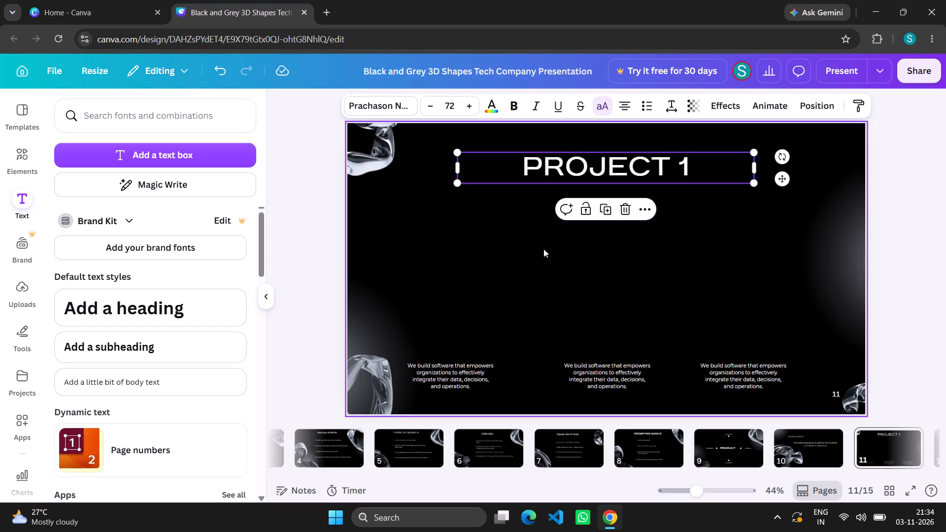
{"action": "left_click", "coordinate": [469, 366]}
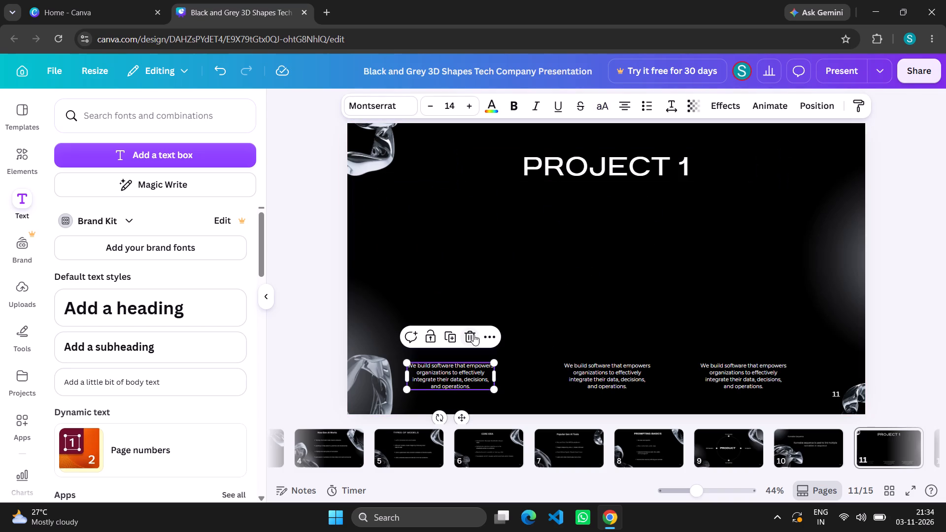
{"action": "left_click", "coordinate": [472, 335]}
{"action": "left_click", "coordinate": [595, 366]}
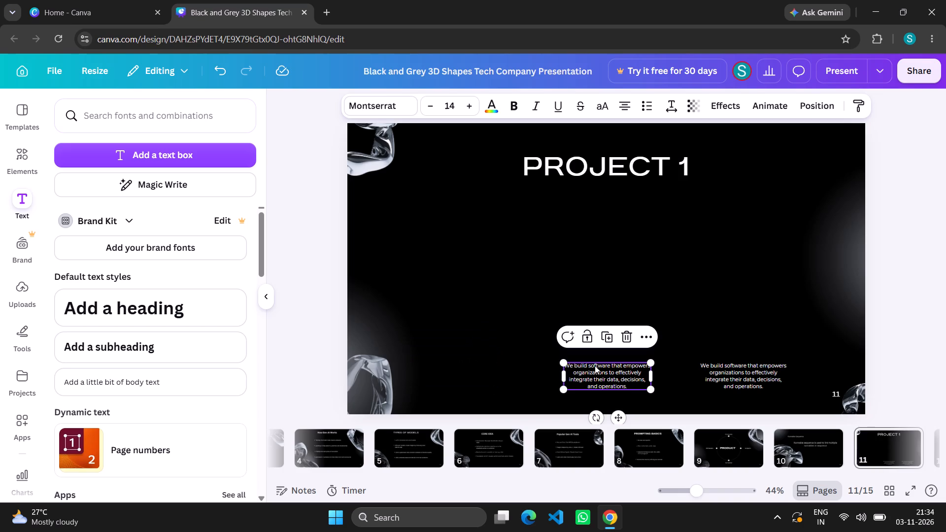
{"action": "left_click", "coordinate": [627, 332]}
{"action": "left_click", "coordinate": [710, 365]}
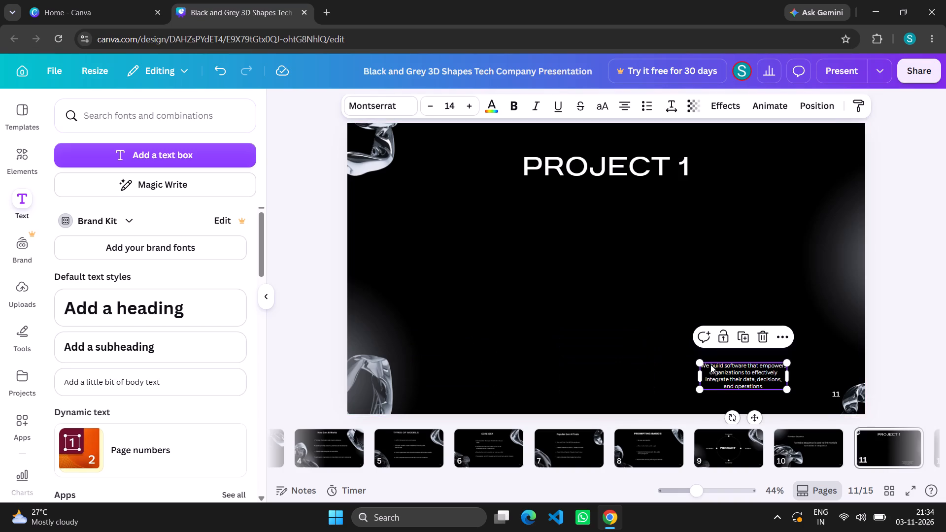
{"action": "left_click", "coordinate": [768, 342]}
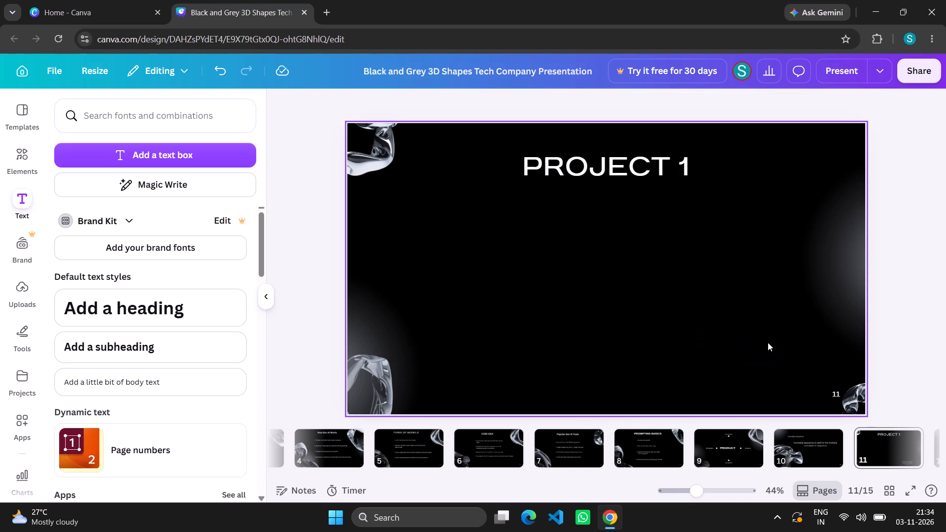
Delete the page number from the slide's bottom-right corner.
{"action": "left_click", "coordinate": [833, 394]}
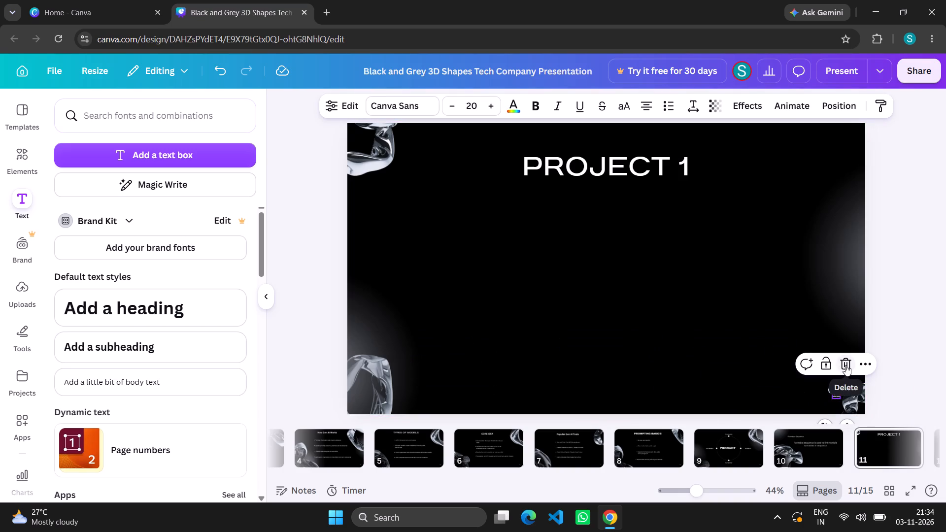
{"action": "left_click", "coordinate": [845, 365]}
Shift the glass ring in the slide's bottom-right corner inward and up, keeping it partly cropped by the slide edges.
{"action": "left_click_drag", "start_coordinate": [857, 403], "coordinate": [802, 354]}
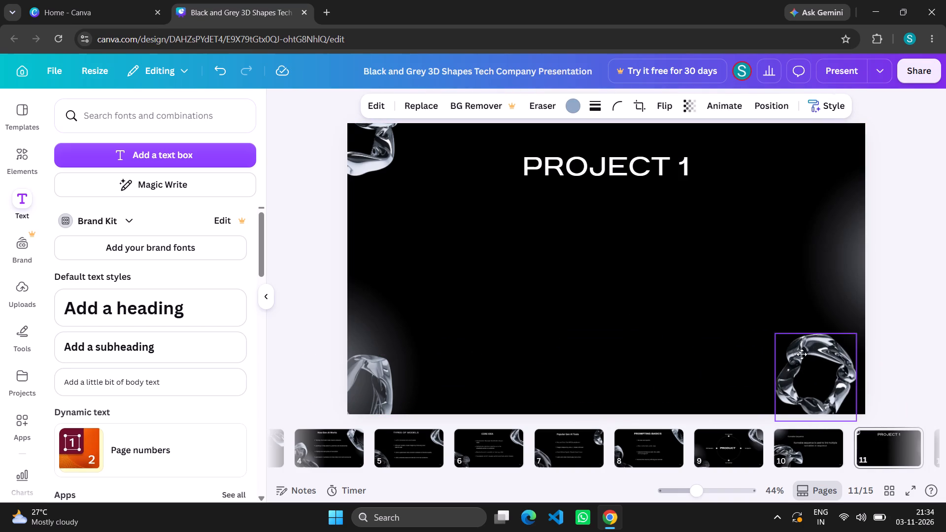
{"action": "left_click_drag", "start_coordinate": [802, 354], "coordinate": [831, 391]}
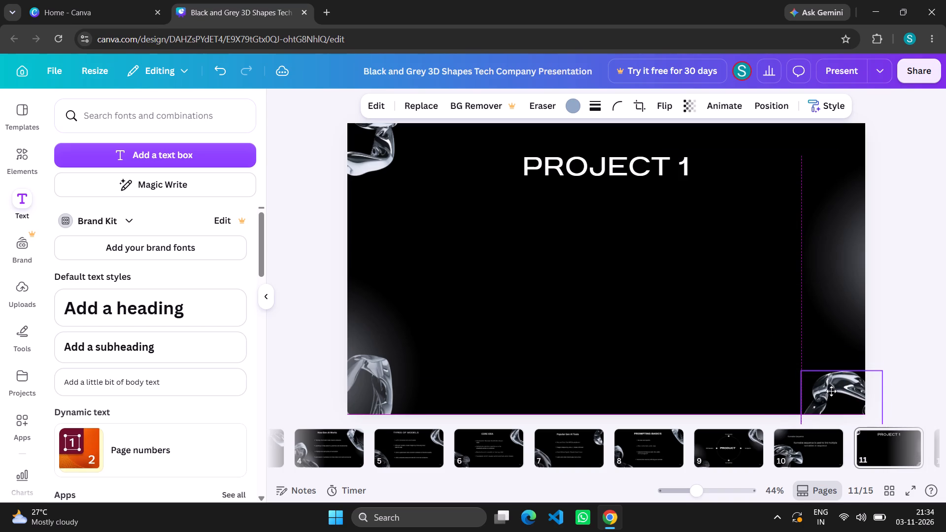
{"action": "left_click_drag", "start_coordinate": [831, 391], "coordinate": [830, 382]}
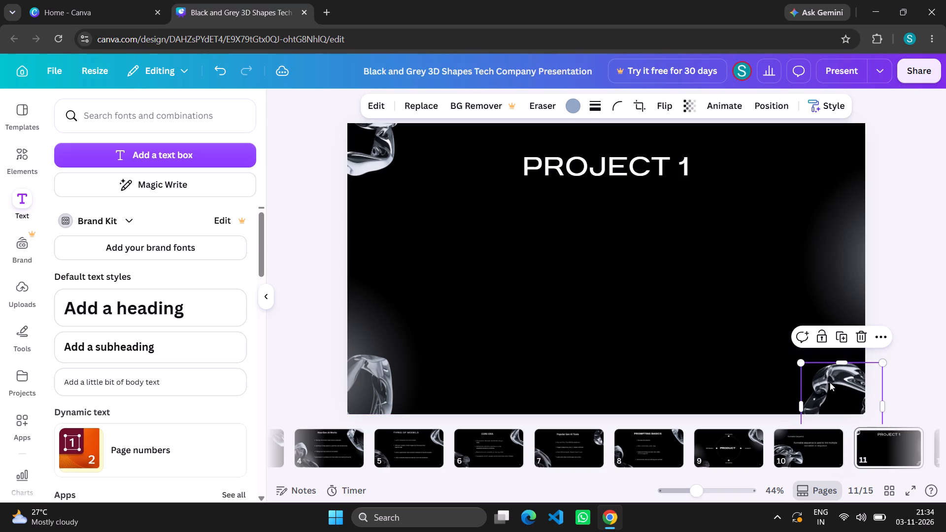
Move the soft white glow from the slide's lower-left area to its bottom-right corner, over the glass ring.
{"action": "left_click_drag", "start_coordinate": [380, 377], "coordinate": [465, 336]}
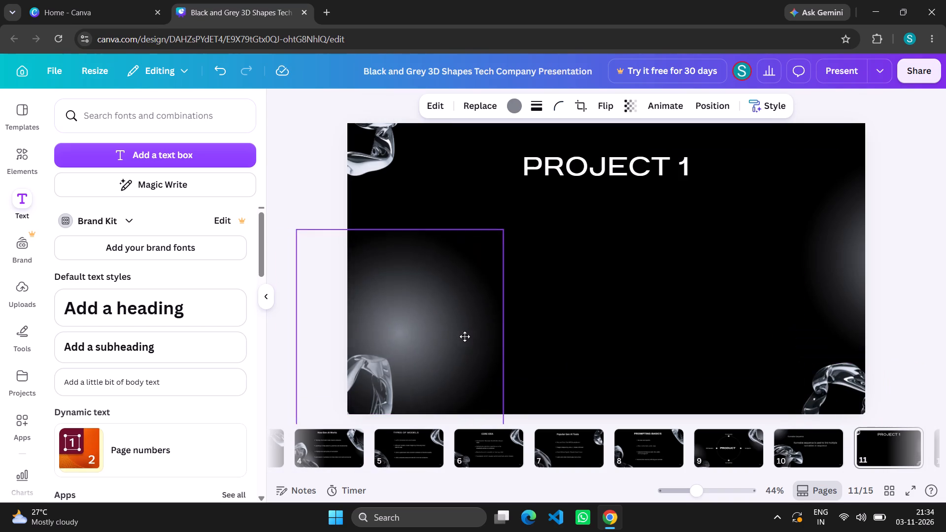
{"action": "left_click_drag", "start_coordinate": [465, 336], "coordinate": [915, 415]}
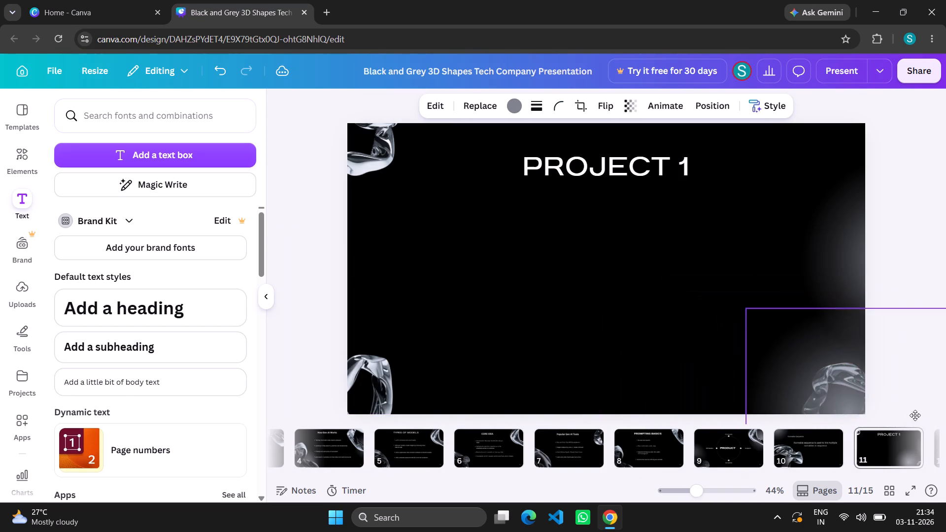
{"action": "left_click_drag", "start_coordinate": [915, 415], "coordinate": [912, 415]}
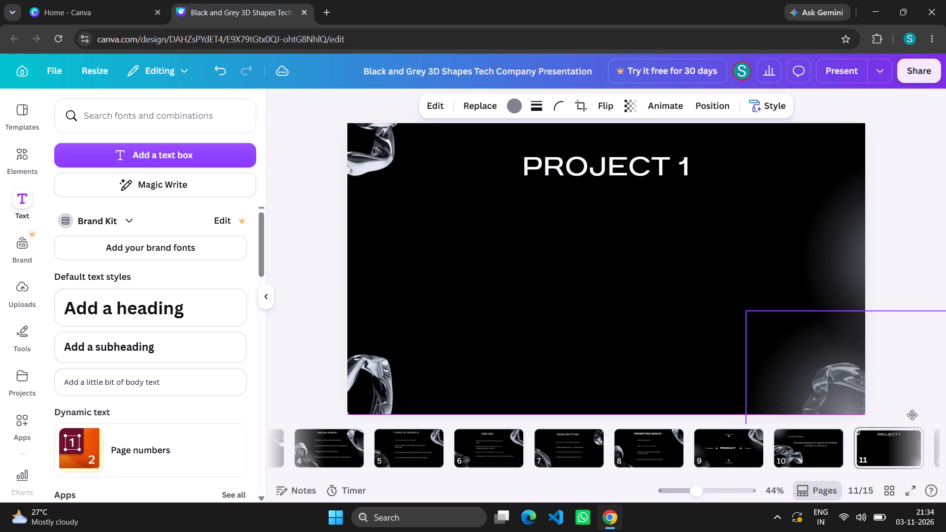
{"action": "left_click_drag", "start_coordinate": [912, 415], "coordinate": [912, 413]}
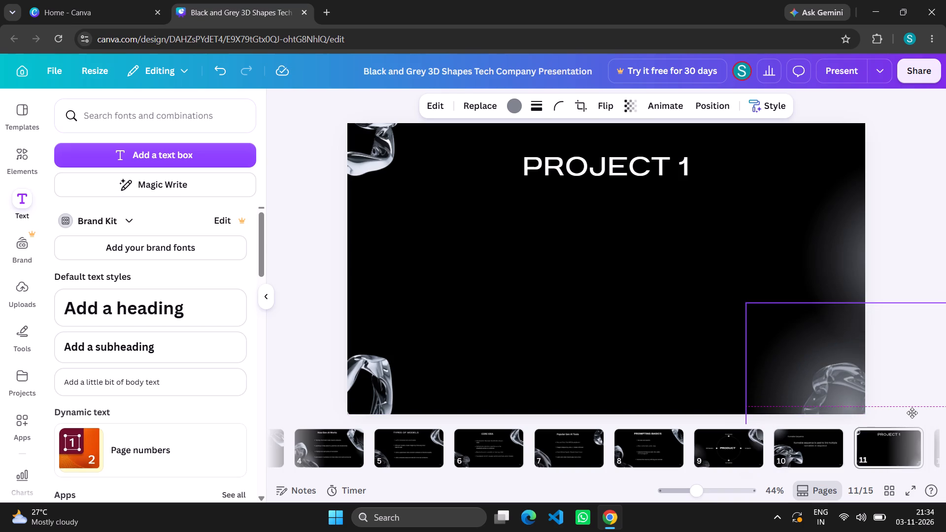
{"action": "left_click_drag", "start_coordinate": [912, 413], "coordinate": [912, 412]}
{"action": "left_click", "coordinate": [590, 267]}
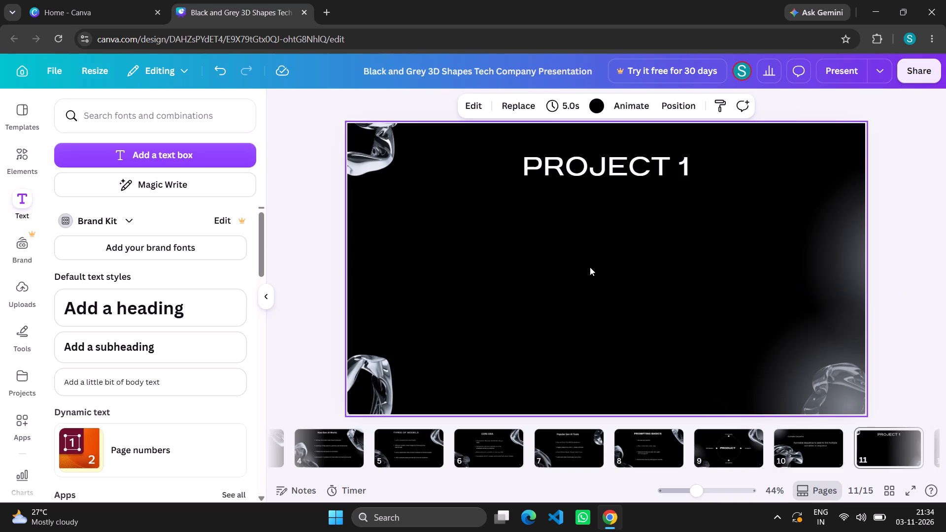
Move the glass shape from the slide's top-left corner to its top-right corner, partly cropped by the edges.
{"action": "left_click_drag", "start_coordinate": [367, 147], "coordinate": [854, 122]}
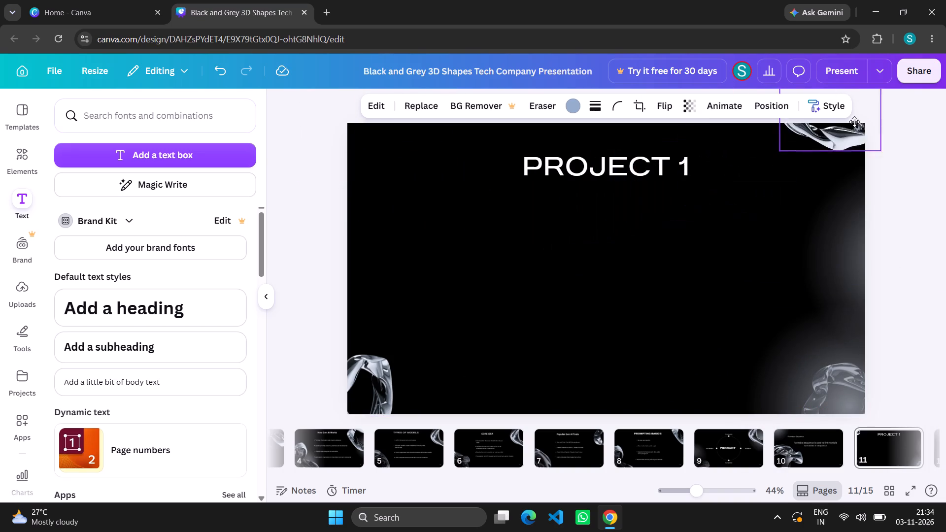
{"action": "left_click_drag", "start_coordinate": [854, 122], "coordinate": [862, 149]}
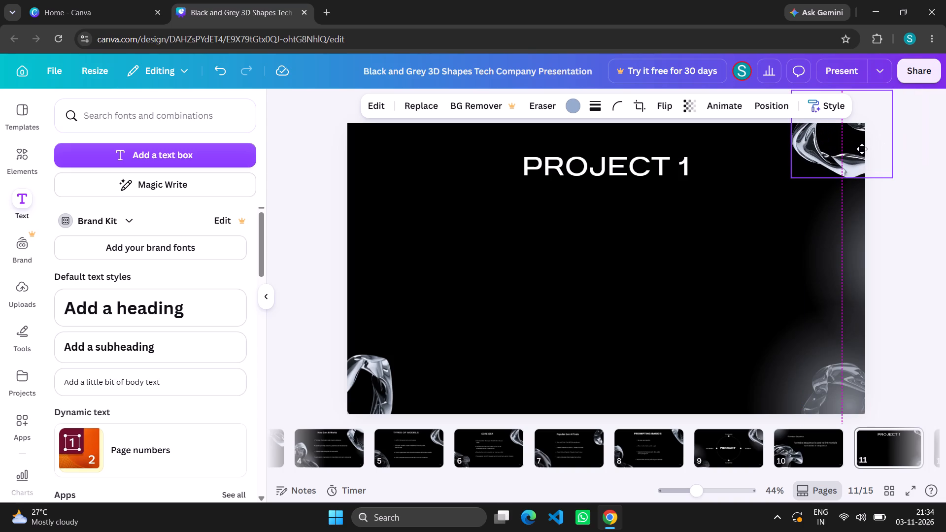
{"action": "left_click_drag", "start_coordinate": [862, 149], "coordinate": [864, 146]}
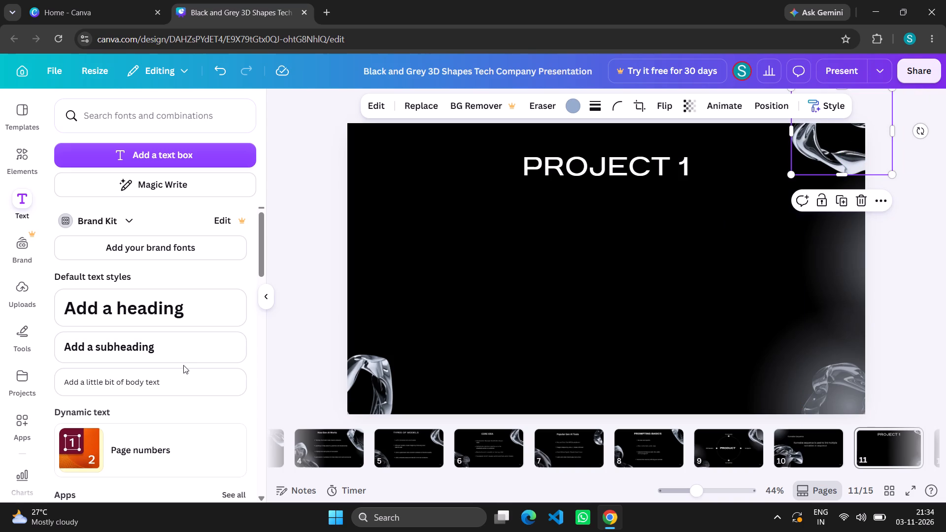
Move the glass ring from the slide's bottom-left corner to its top-left corner, partly cropped by the edges.
{"action": "left_click_drag", "start_coordinate": [358, 367], "coordinate": [409, 97]}
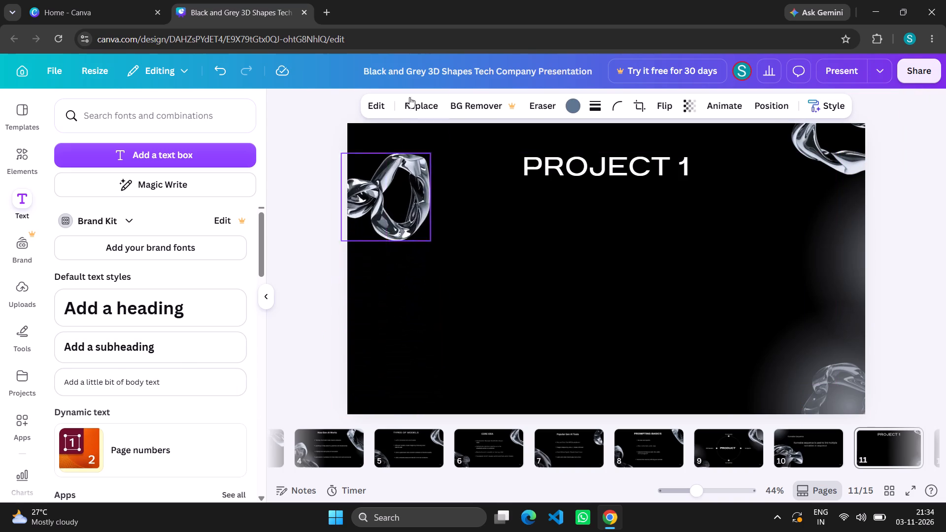
{"action": "left_click_drag", "start_coordinate": [409, 97], "coordinate": [352, 110]}
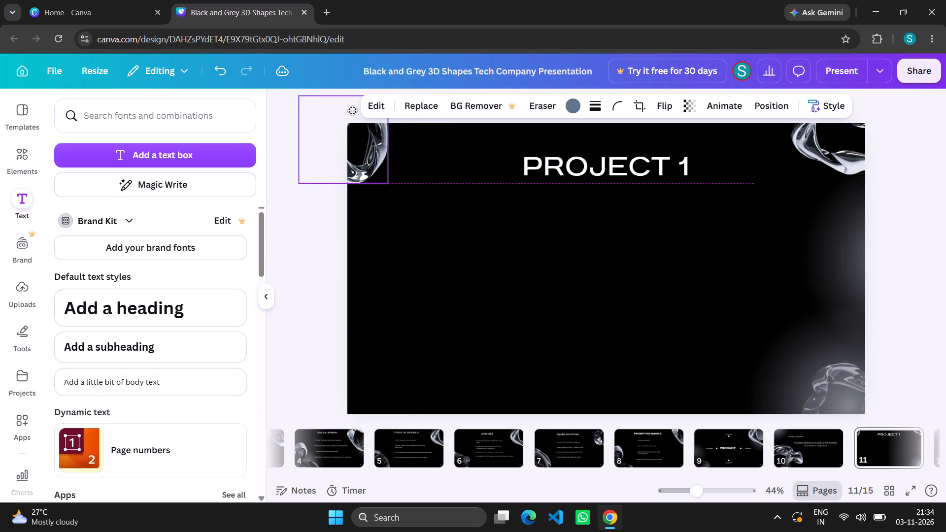
{"action": "left_click_drag", "start_coordinate": [352, 110], "coordinate": [352, 110]}
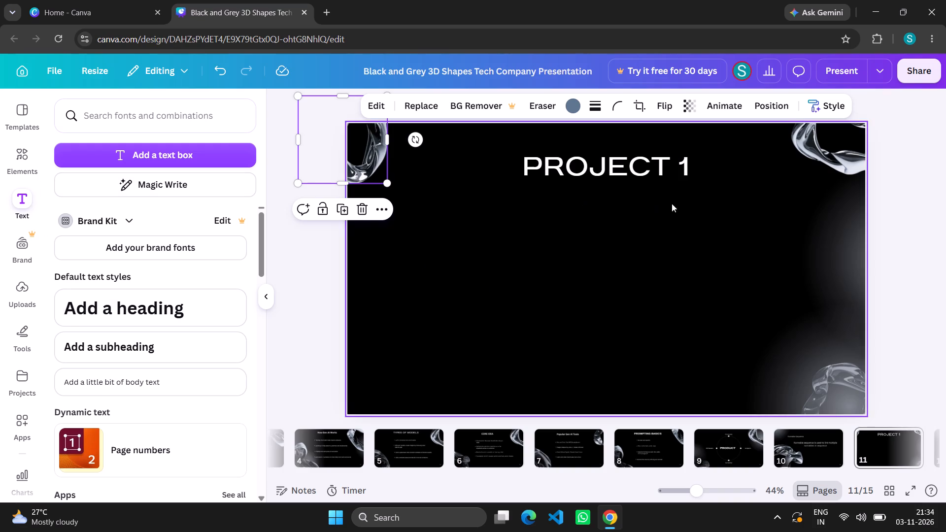
{"action": "left_click", "coordinate": [646, 181]}
{"action": "double_click", "coordinate": [694, 165]}
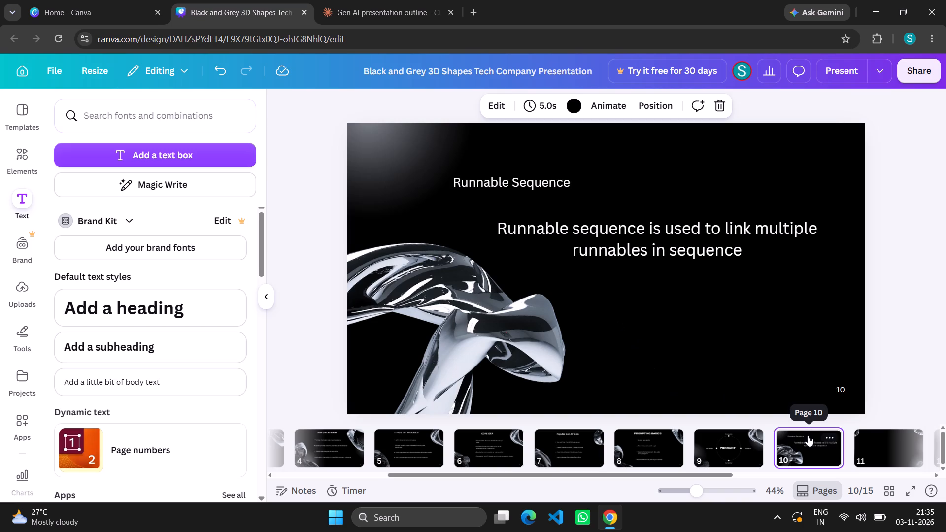
{"action": "left_click", "coordinate": [553, 191]}
{"action": "left_click", "coordinate": [549, 189]}
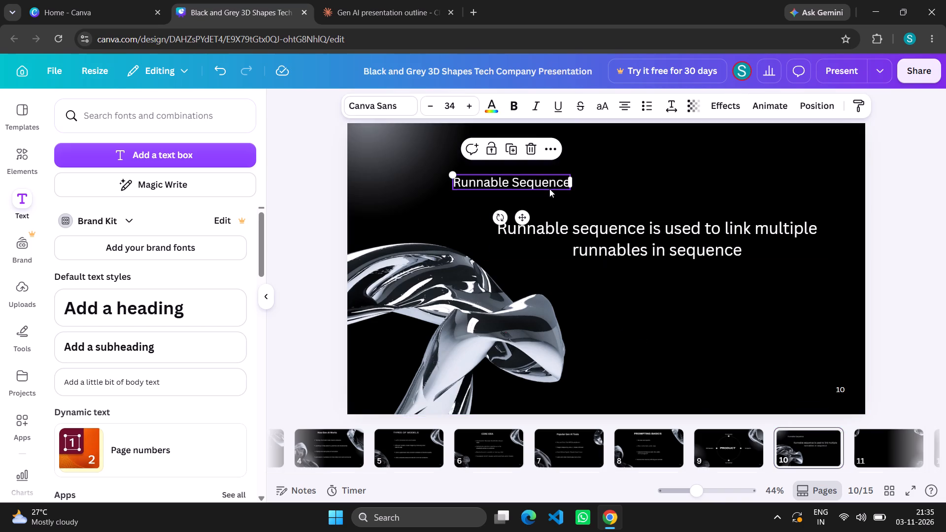
{"action": "left_click", "coordinate": [535, 148]}
Move the Runnable sequence description text on page 10 up to the title position near the slide's top.
{"action": "left_click", "coordinate": [586, 234]}
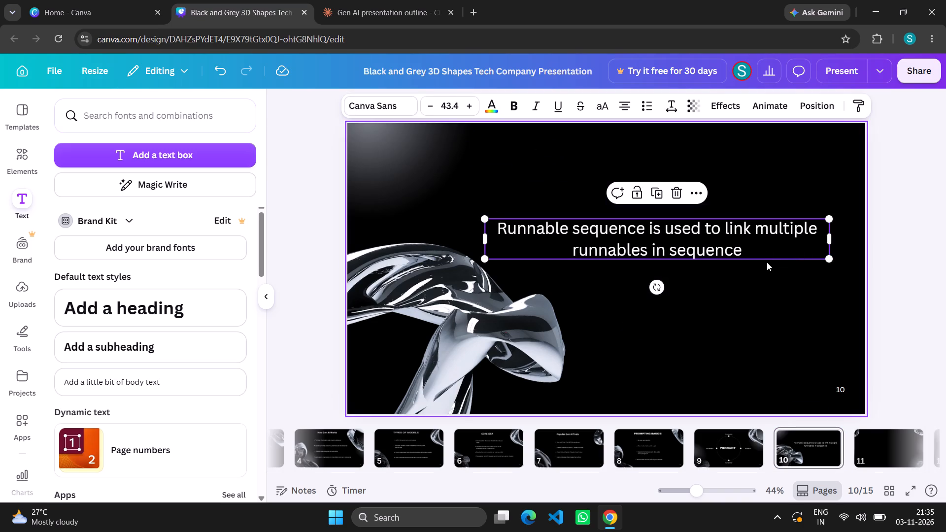
{"action": "left_click_drag", "start_coordinate": [761, 257], "coordinate": [756, 245]}
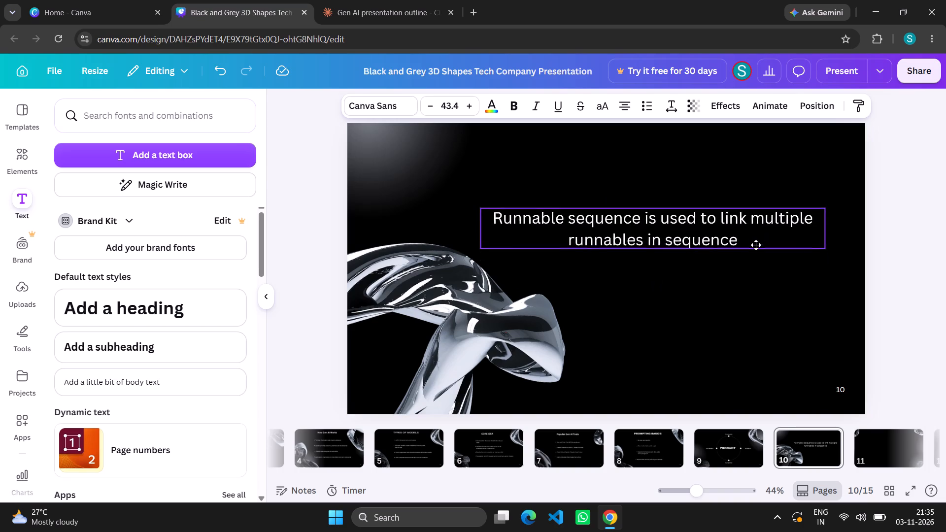
{"action": "left_click_drag", "start_coordinate": [756, 245], "coordinate": [728, 187]}
Replace the description text at the top of page 10 with "APPLICATION IN INDUSTRIES".
{"action": "double_click", "coordinate": [722, 182]}
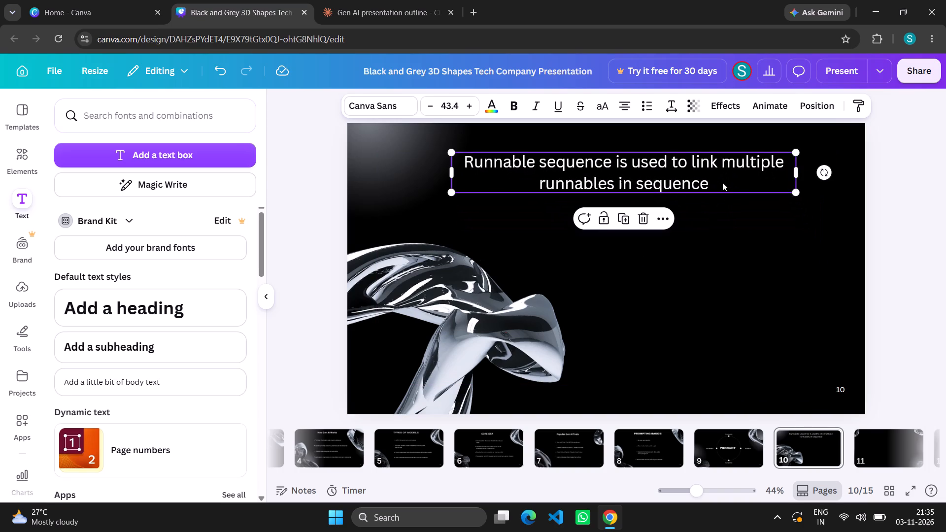
{"action": "key", "text": "BackSpace"}
{"action": "key", "text": "BackSpace"}
{"action": "key", "text": "BackSpace"}
{"action": "key", "text": "BackSpace"}
{"action": "key", "text": "BackSpace"}
{"action": "key", "text": "BackSpace"}
{"action": "key", "text": "BackSpace"}
{"action": "key", "text": "BackSpace"}
{"action": "key", "text": "BackSpace"}
{"action": "key", "text": "BackSpace"}
{"action": "key", "text": "BackSpace"}
{"action": "key", "text": "BackSpace"}
{"action": "key", "text": "BackSpace"}
{"action": "key", "text": "BackSpace"}
{"action": "key", "text": "BackSpace"}
{"action": "key", "text": "BackSpace"}
{"action": "key", "text": "BackSpace"}
{"action": "key", "text": "BackSpace"}
{"action": "key", "text": "BackSpace"}
{"action": "key", "text": "BackSpace"}
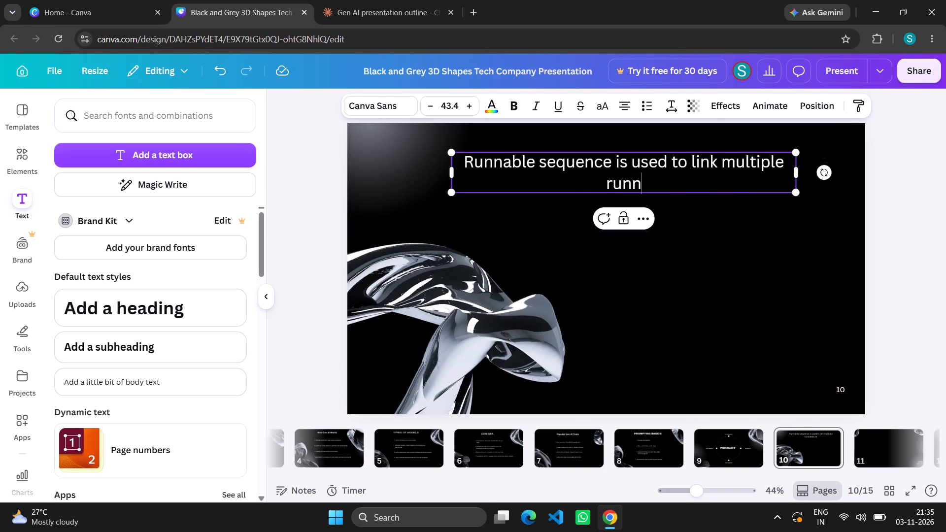
{"action": "key", "text": "BackSpace"}
{"action": "key", "text": "BackSpace"}
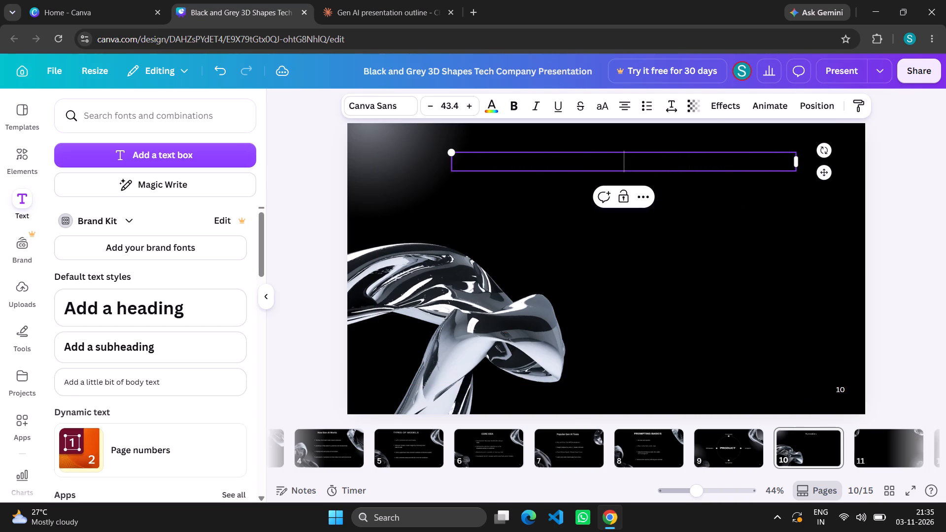
{"action": "type", "text": "APPLICATION IN"}
{"action": "key", "text": "space"}
{"action": "type", "text": "IN"}
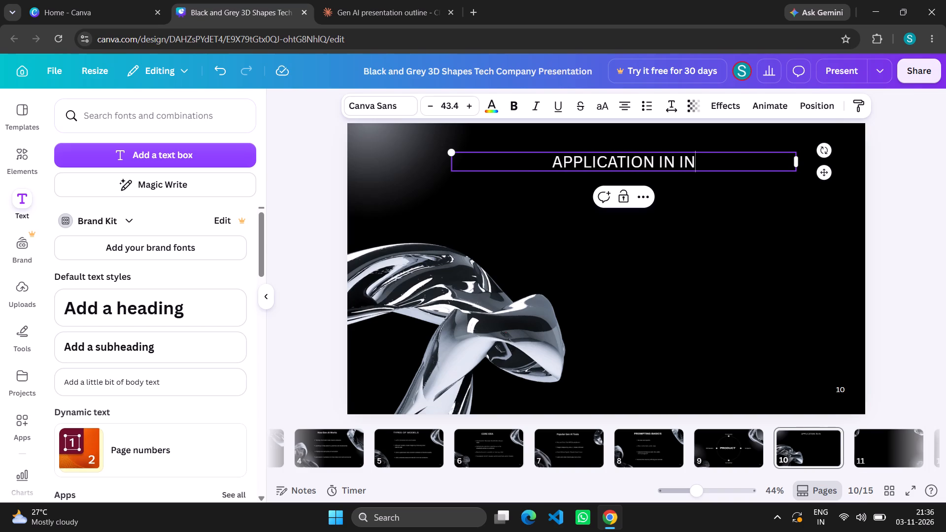
{"action": "type", "text": "DUSTRIES"}
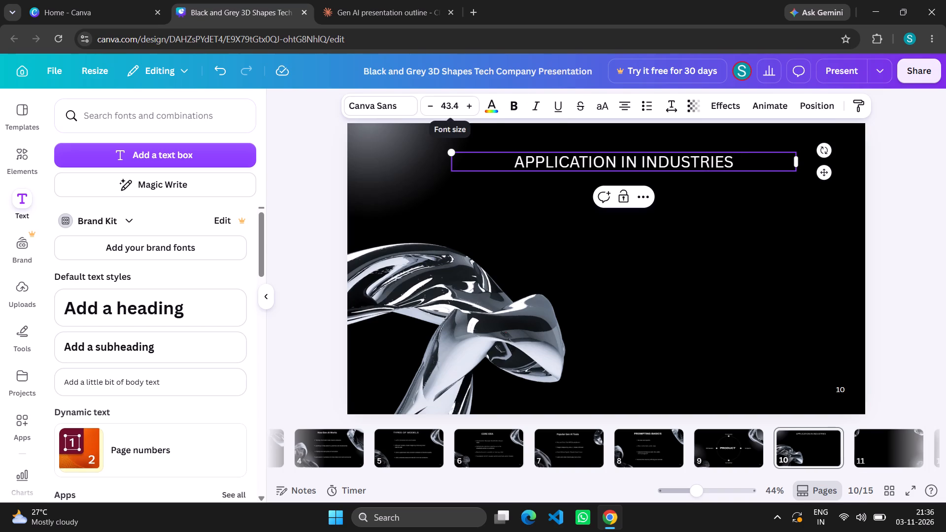
Make the whole APPLICATION IN INDUSTRIES title bold.
{"action": "left_click", "coordinate": [517, 107]}
{"action": "left_click", "coordinate": [522, 114]}
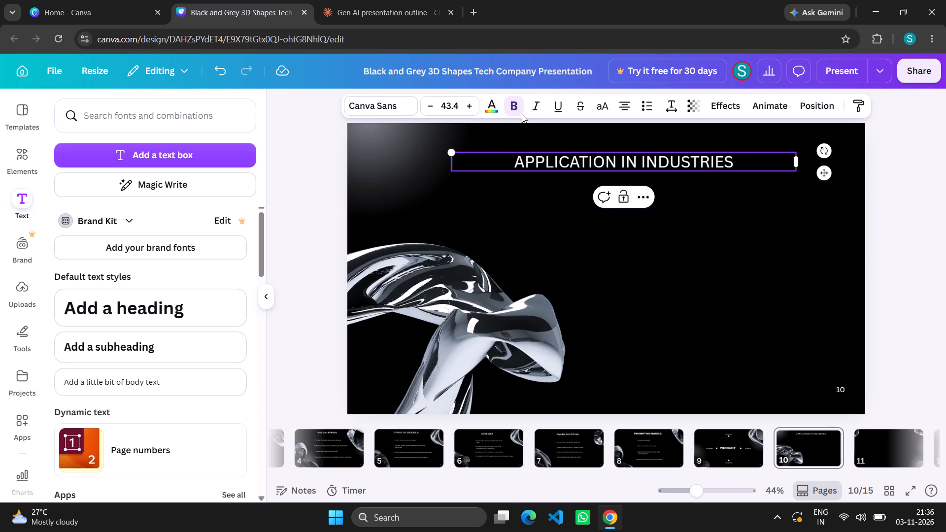
{"action": "left_click", "coordinate": [545, 165]}
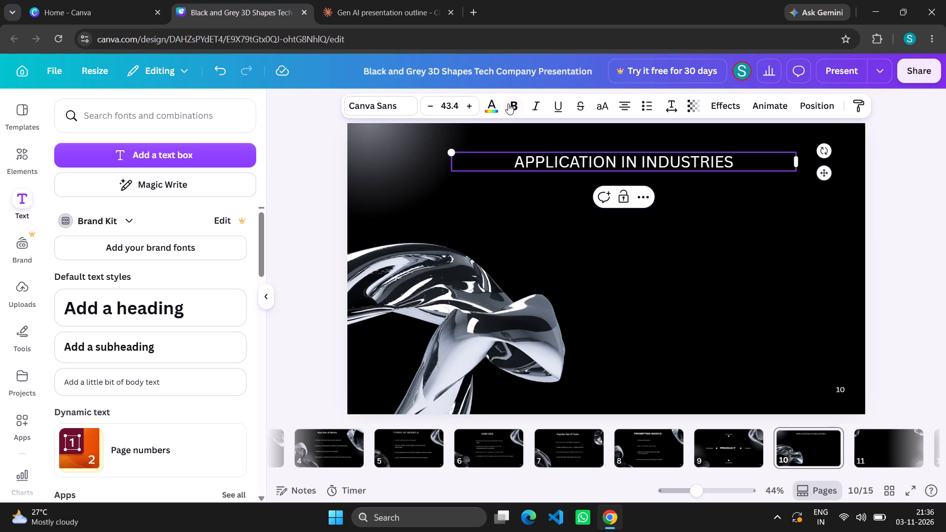
{"action": "left_click", "coordinate": [507, 102]}
{"action": "left_click_drag", "start_coordinate": [514, 165], "coordinate": [729, 180]}
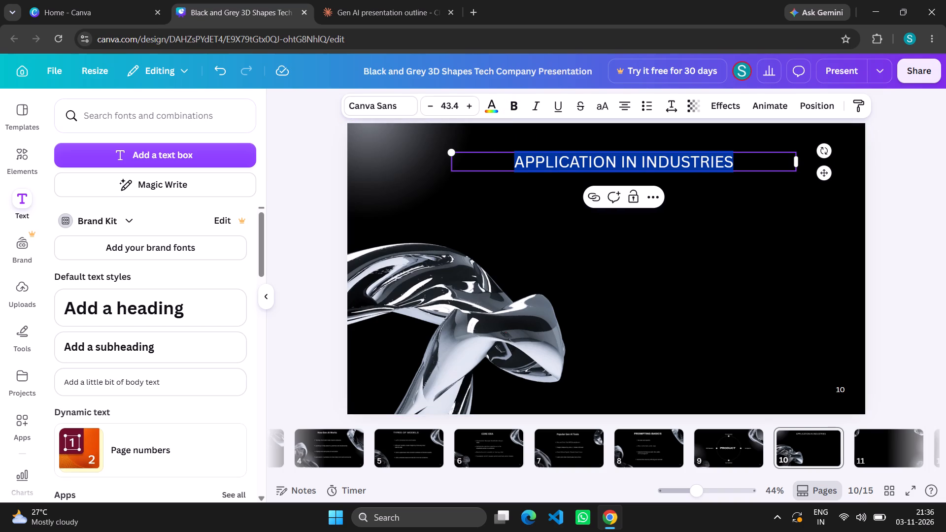
{"action": "left_click", "coordinate": [513, 111]}
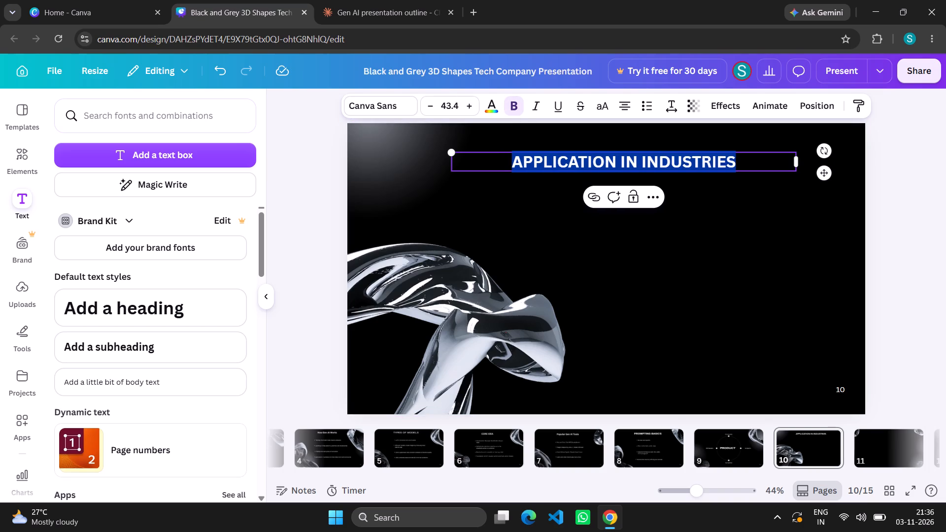
Set the APPLICATION IN INDUSTRIES title's font size to 45.
{"action": "left_click", "coordinate": [467, 103]}
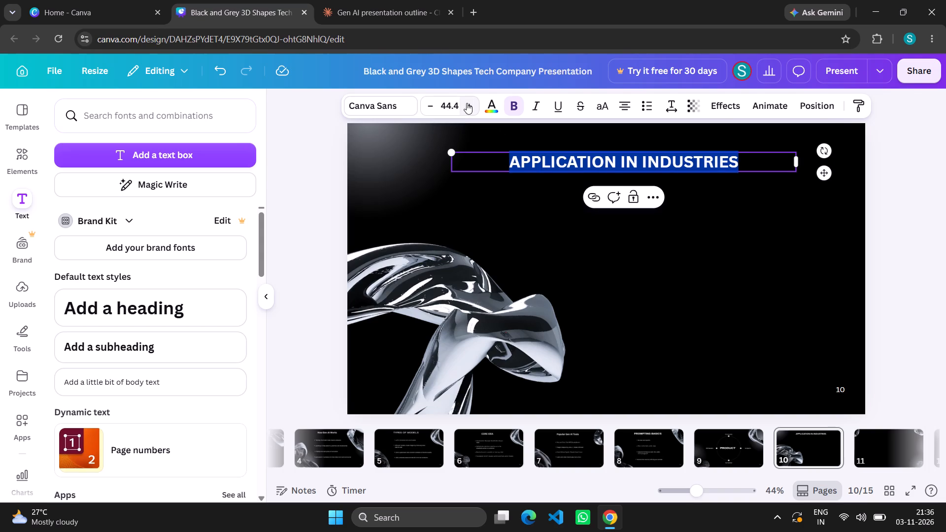
{"action": "left_click", "coordinate": [467, 103]}
{"action": "left_click", "coordinate": [457, 103]}
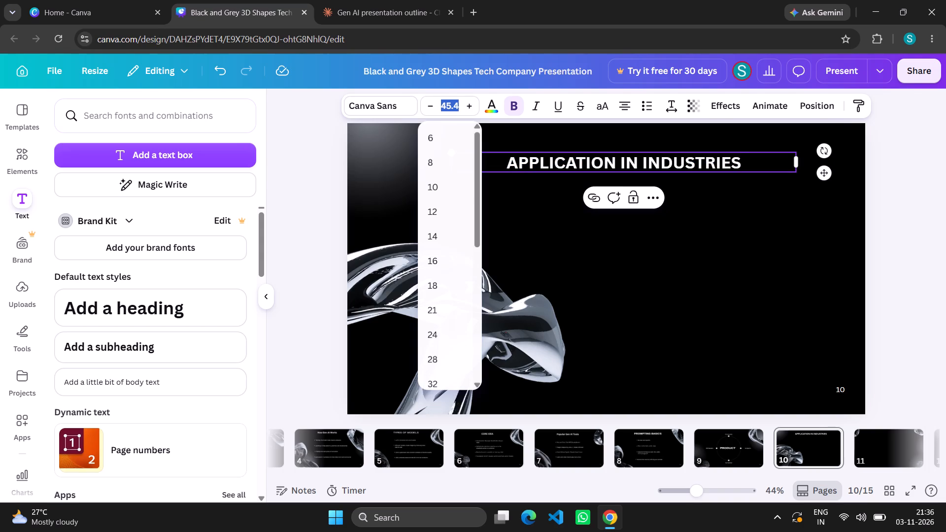
{"action": "type", "text": "45"}
{"action": "key", "text": "Return"}
{"action": "left_click", "coordinate": [524, 208]}
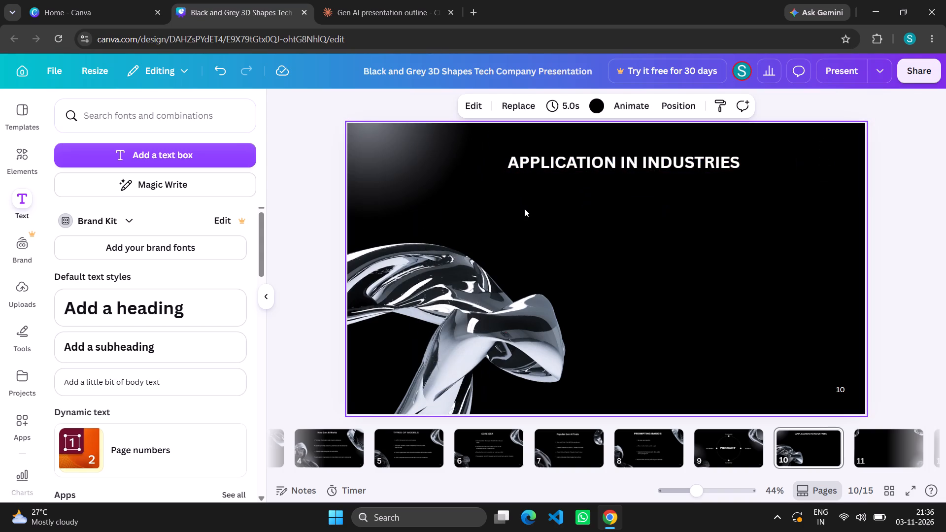
Move the glass shape on page 10 down into the slide's bottom-left corner, partly cropped by the edges.
{"action": "left_click_drag", "start_coordinate": [472, 366], "coordinate": [433, 375]}
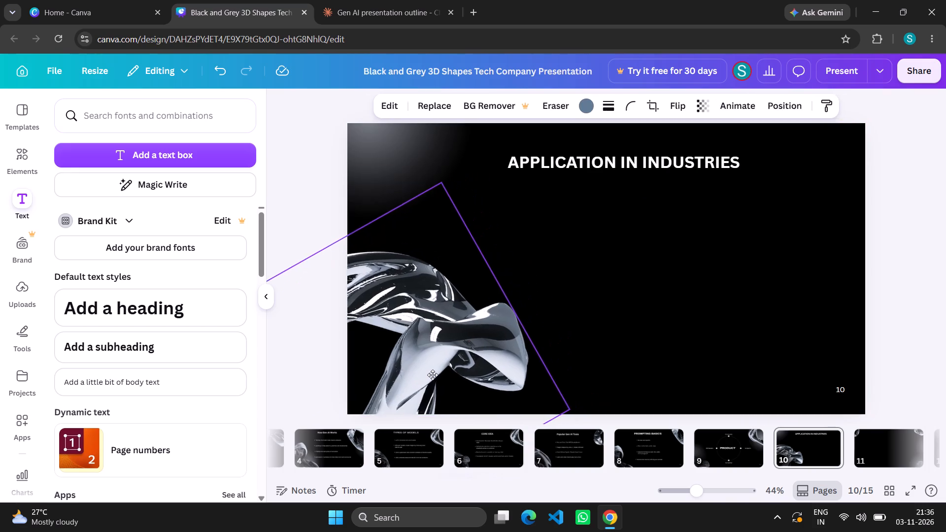
{"action": "left_click_drag", "start_coordinate": [433, 375], "coordinate": [388, 425]}
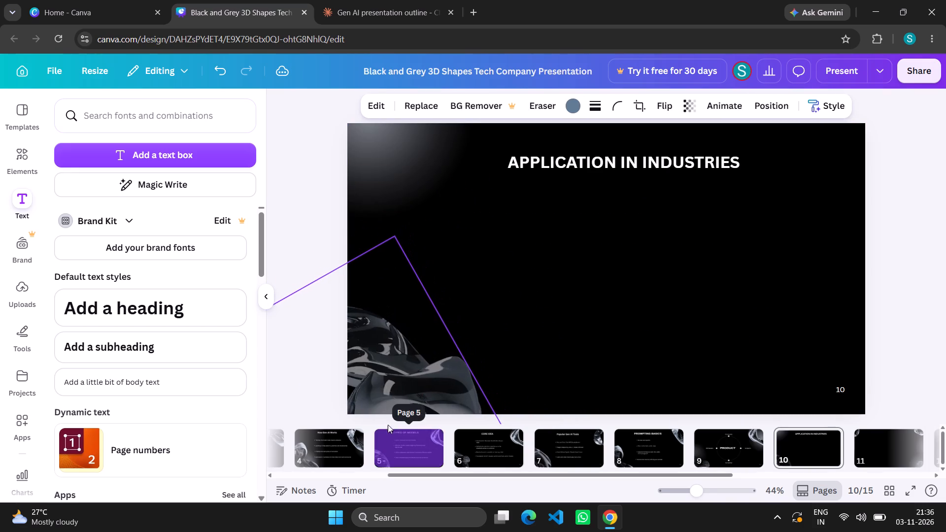
{"action": "left_click_drag", "start_coordinate": [388, 425], "coordinate": [466, 453]}
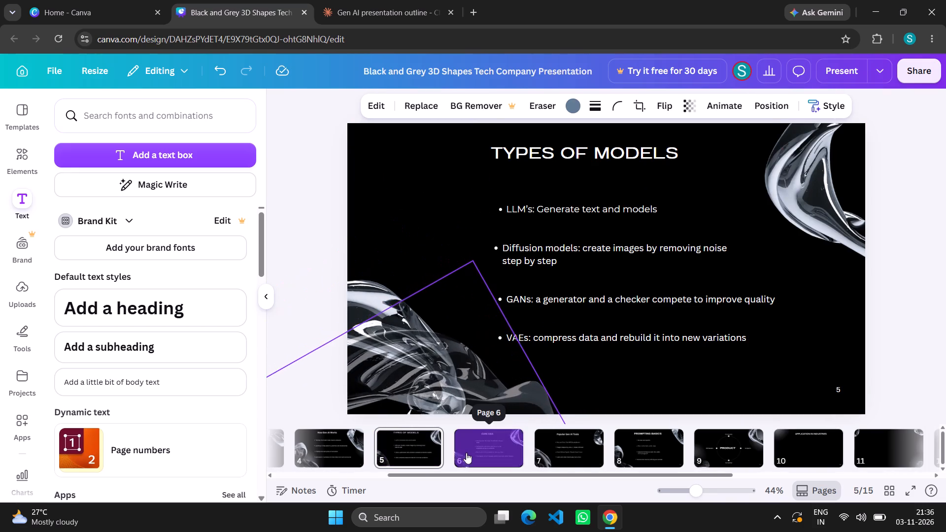
{"action": "left_click_drag", "start_coordinate": [466, 453], "coordinate": [684, 448]}
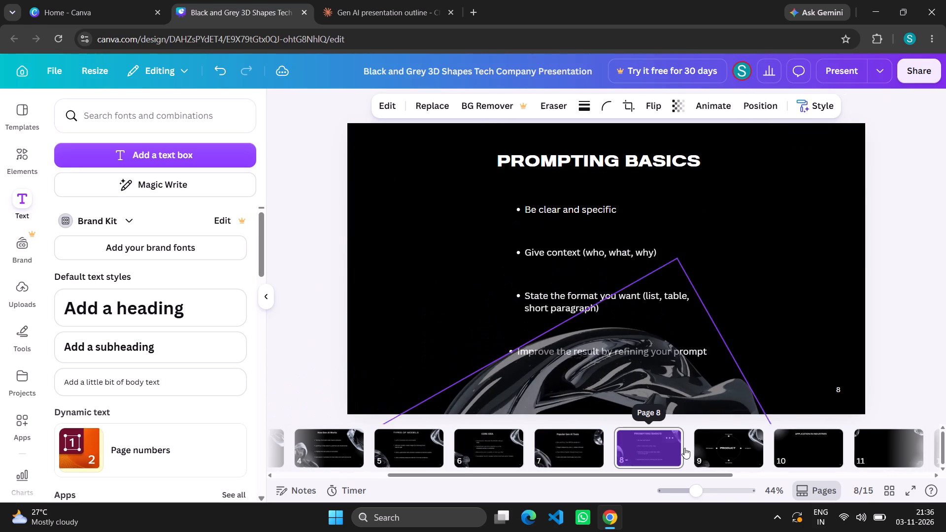
{"action": "left_click_drag", "start_coordinate": [684, 448], "coordinate": [807, 457]}
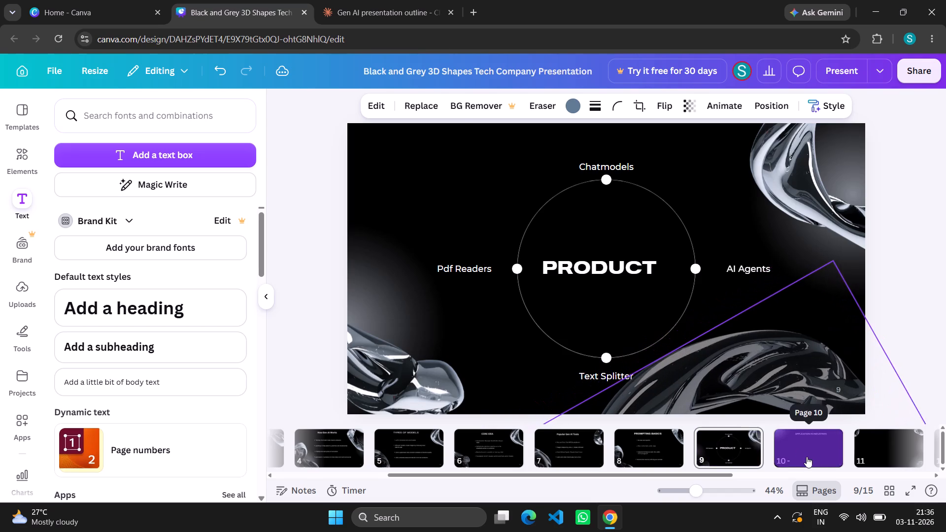
{"action": "left_click_drag", "start_coordinate": [807, 457], "coordinate": [438, 346]}
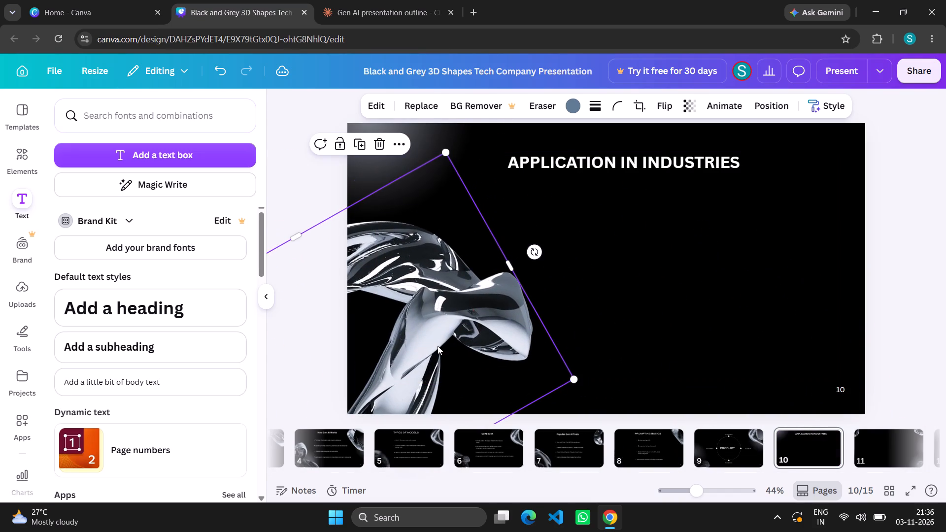
{"action": "left_click_drag", "start_coordinate": [393, 259], "coordinate": [372, 332]}
Move the soft white glow from page 10's top-left corner to its bottom-left corner, behind the glass shape.
{"action": "left_click_drag", "start_coordinate": [409, 186], "coordinate": [400, 365]}
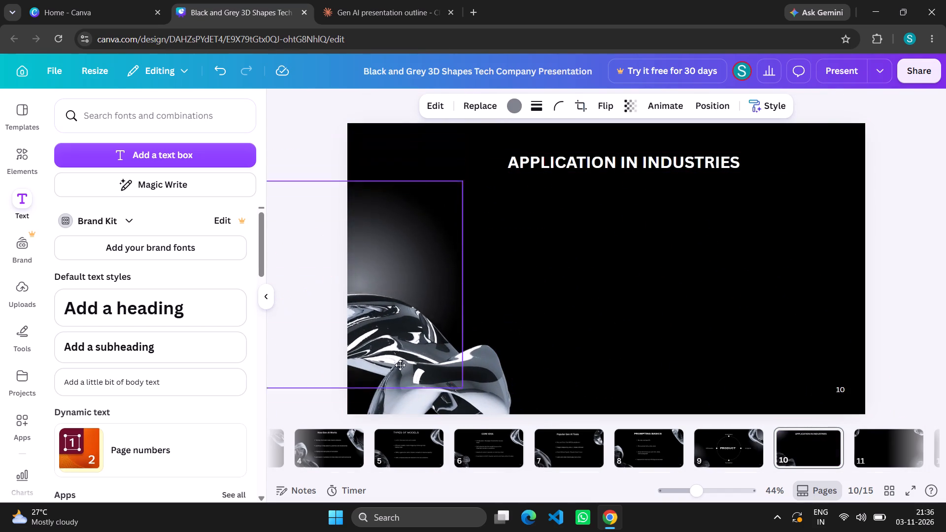
{"action": "left_click_drag", "start_coordinate": [400, 365], "coordinate": [387, 411]}
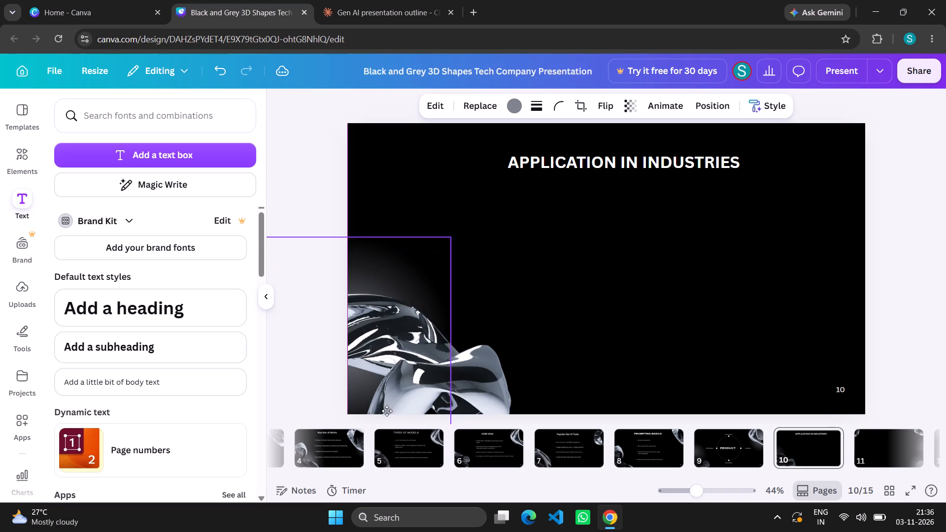
{"action": "left_click_drag", "start_coordinate": [387, 411], "coordinate": [379, 416]}
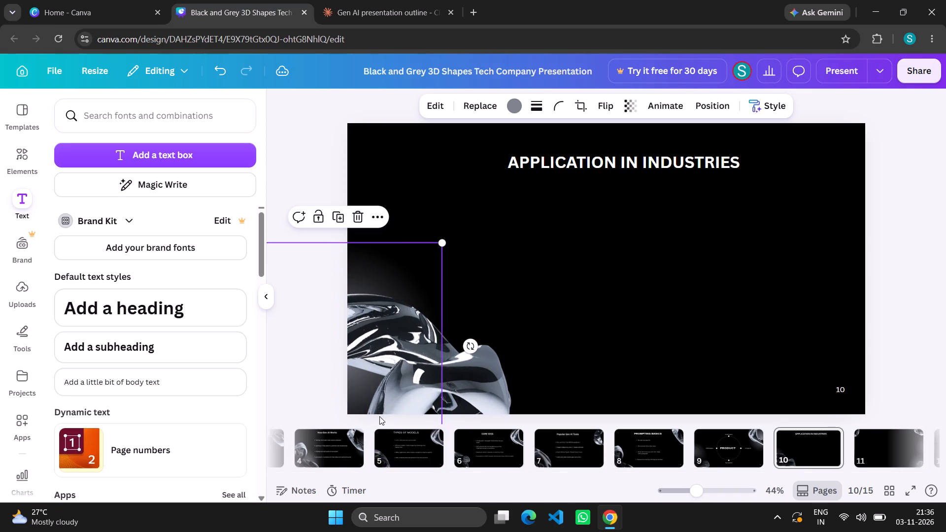
{"action": "left_click", "coordinate": [518, 321]}
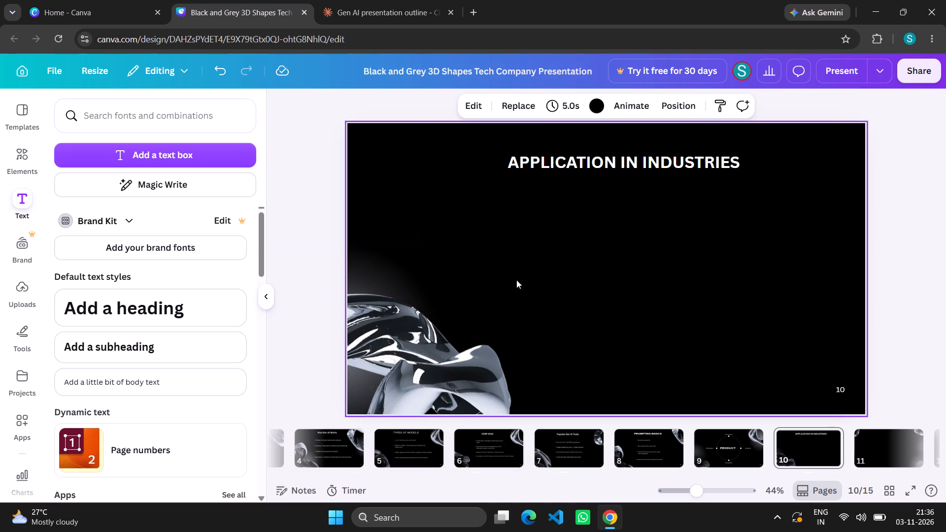
Add a body text box to page 10.
{"action": "left_click", "coordinate": [179, 381]}
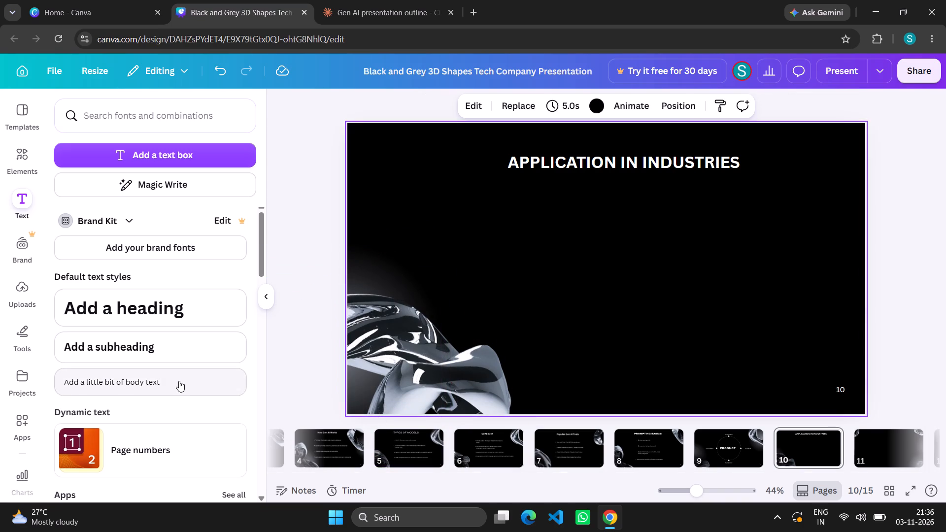
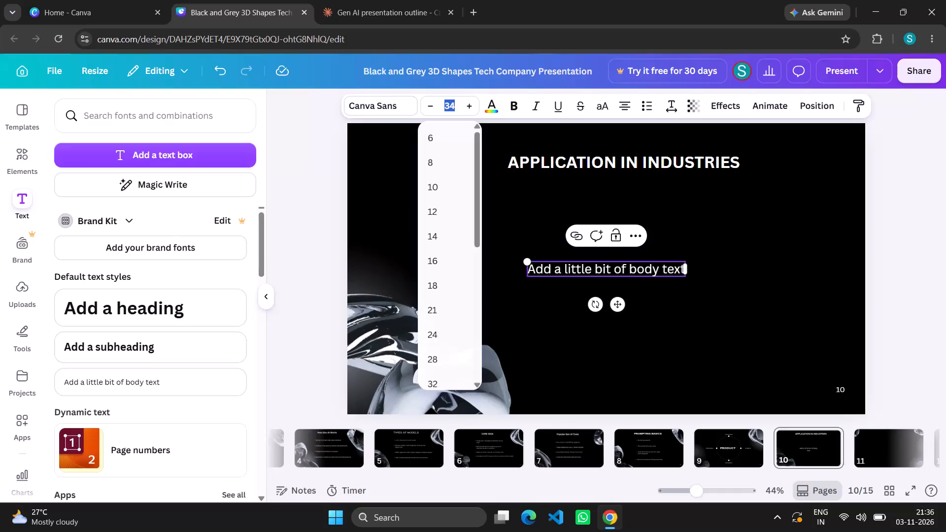
Set the body text's font size to 25.6 and move its text box up just beneath the title.
{"action": "type", "text": "25"}
{"action": "type", "text": ".6"}
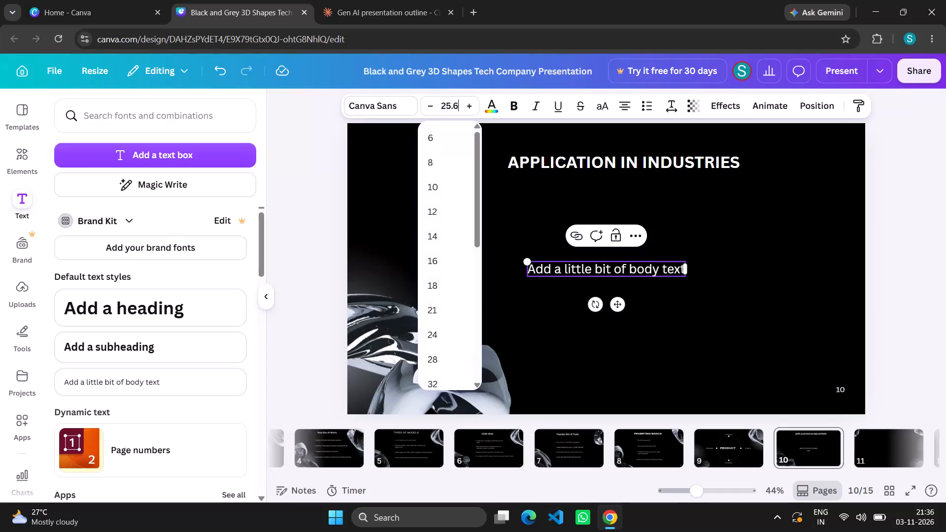
{"action": "key", "text": "Return"}
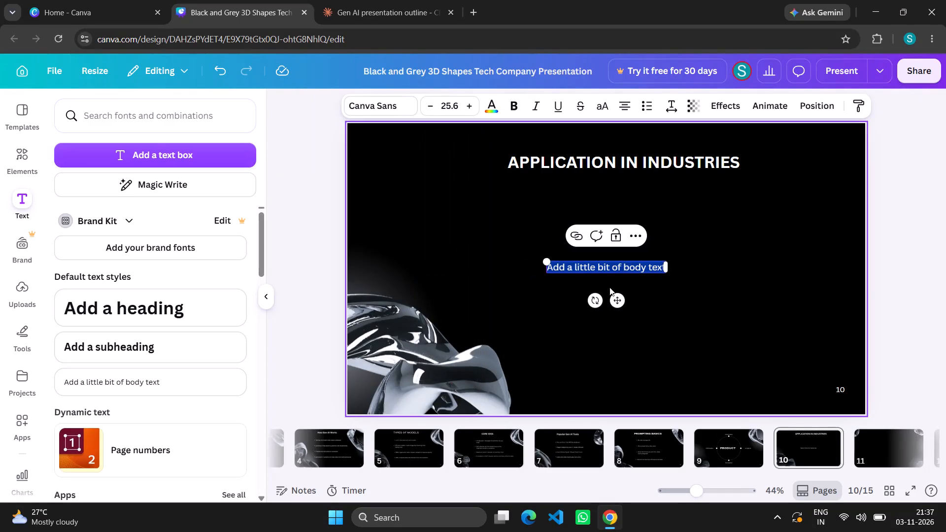
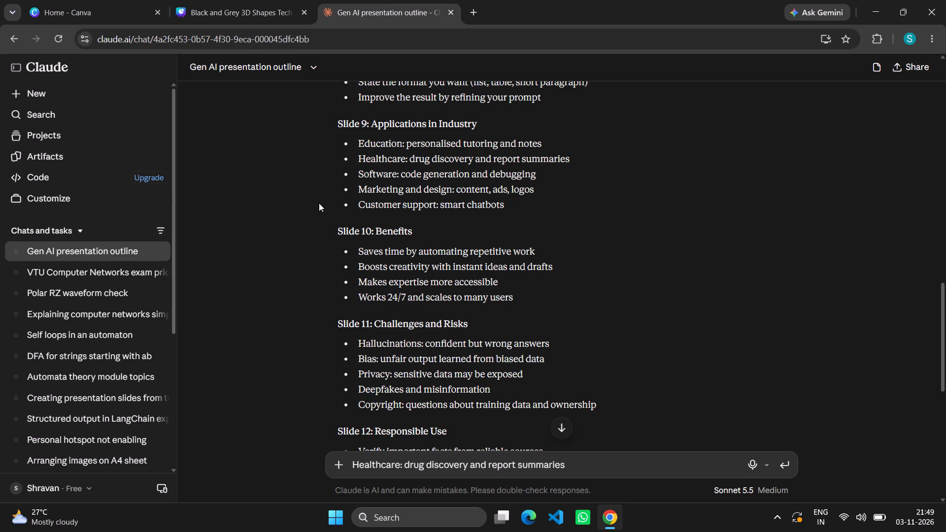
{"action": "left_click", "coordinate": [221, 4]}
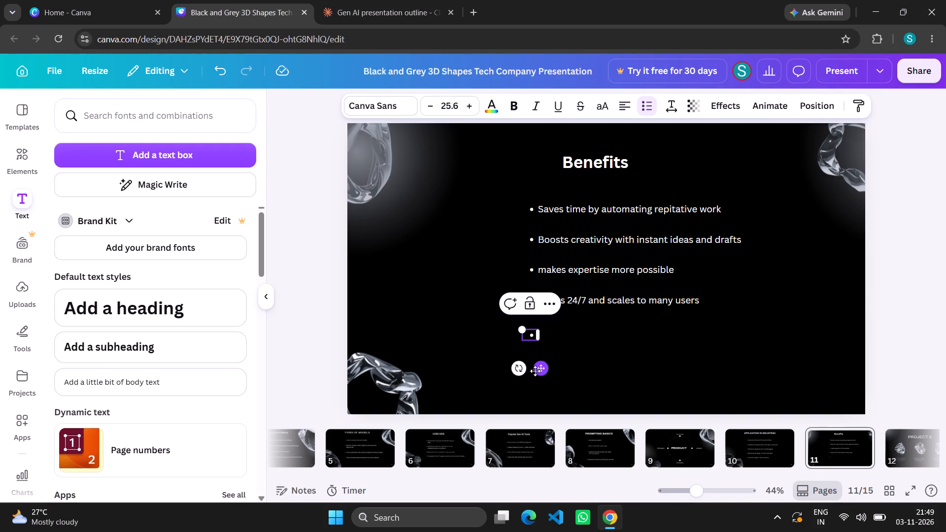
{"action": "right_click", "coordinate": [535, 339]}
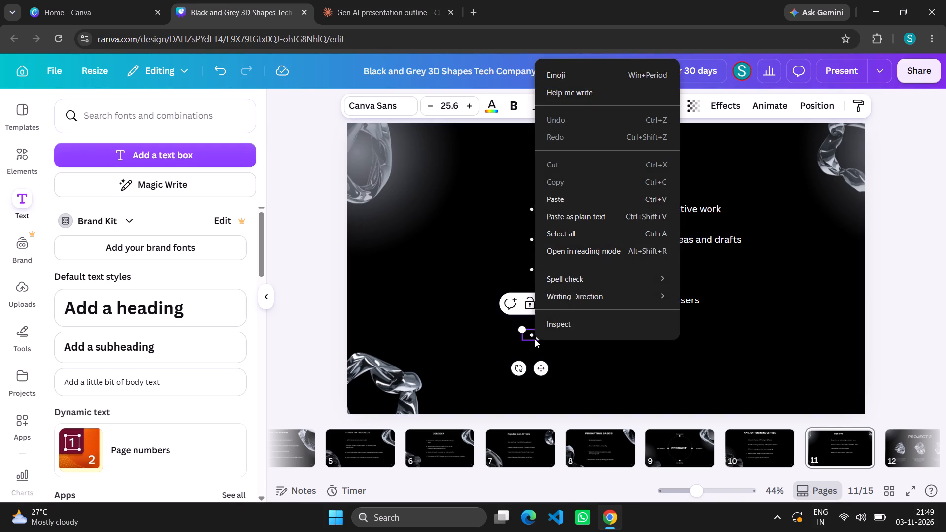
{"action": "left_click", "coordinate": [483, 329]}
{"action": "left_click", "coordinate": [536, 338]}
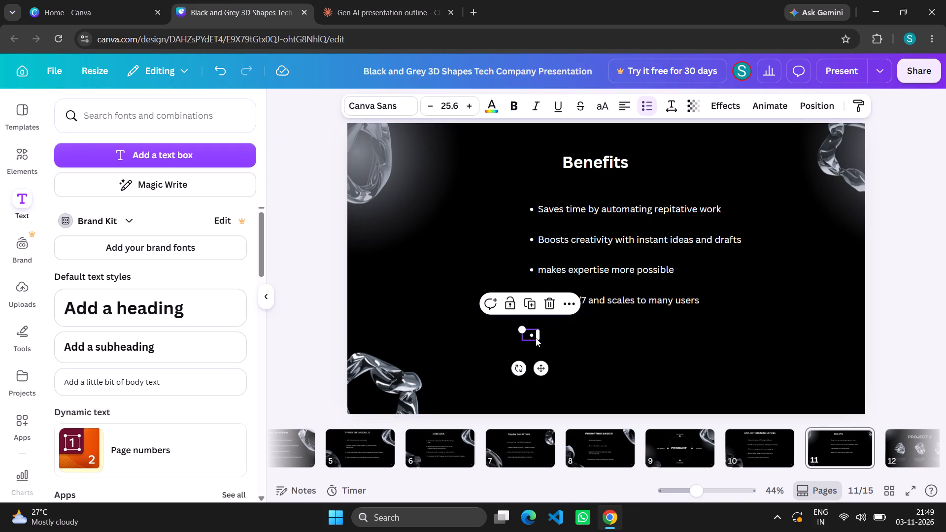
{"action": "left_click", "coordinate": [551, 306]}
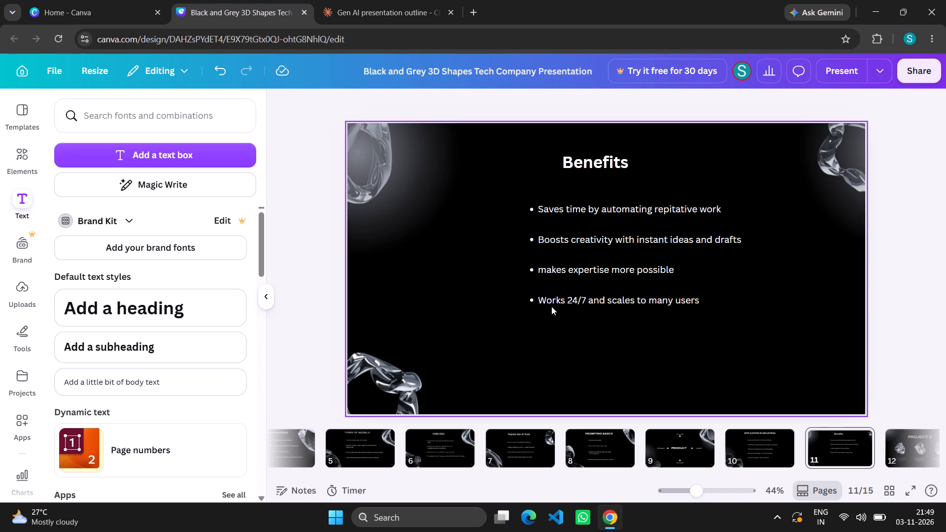
On page 12, move the middle glass shape into the slide's bottom-left corner, partly off the edge.
{"action": "scroll", "coordinate": [732, 449], "scroll_direction": "left", "scroll_amount": 1}
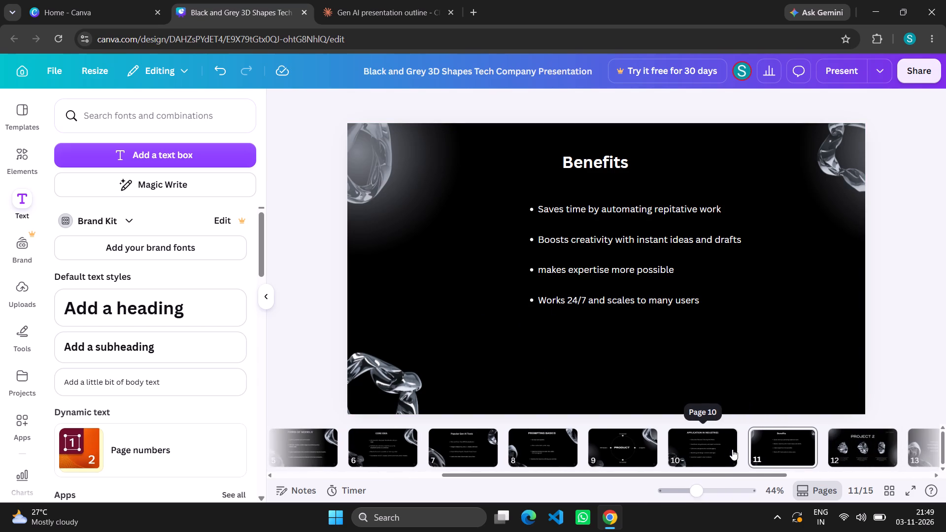
{"action": "scroll", "coordinate": [732, 449], "scroll_direction": "left", "scroll_amount": 1}
{"action": "left_click", "coordinate": [782, 453]}
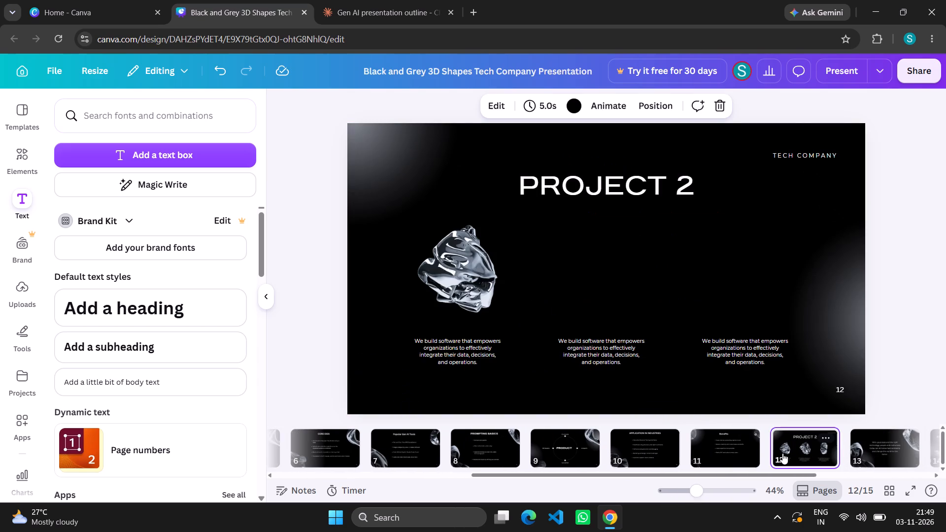
{"action": "left_click", "coordinate": [622, 285]}
{"action": "left_click_drag", "start_coordinate": [622, 285], "coordinate": [377, 442]}
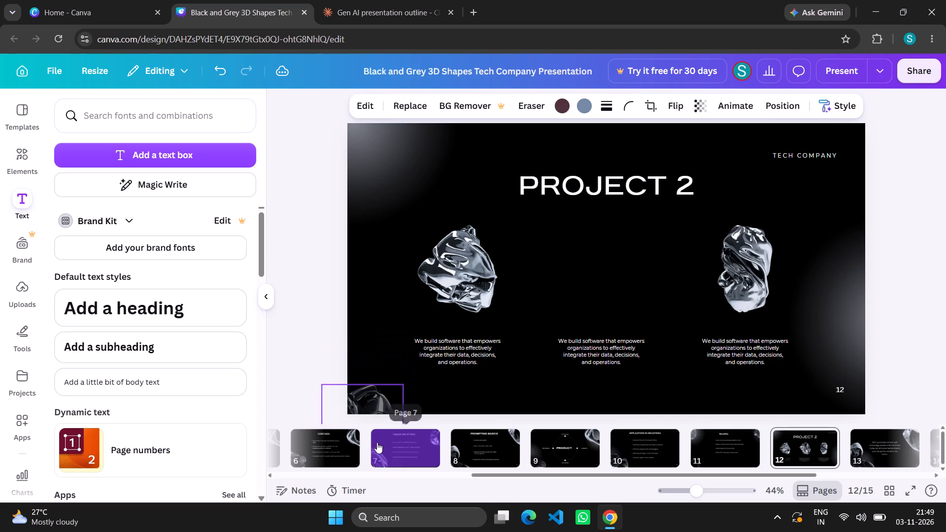
{"action": "left_click_drag", "start_coordinate": [377, 442], "coordinate": [379, 409]}
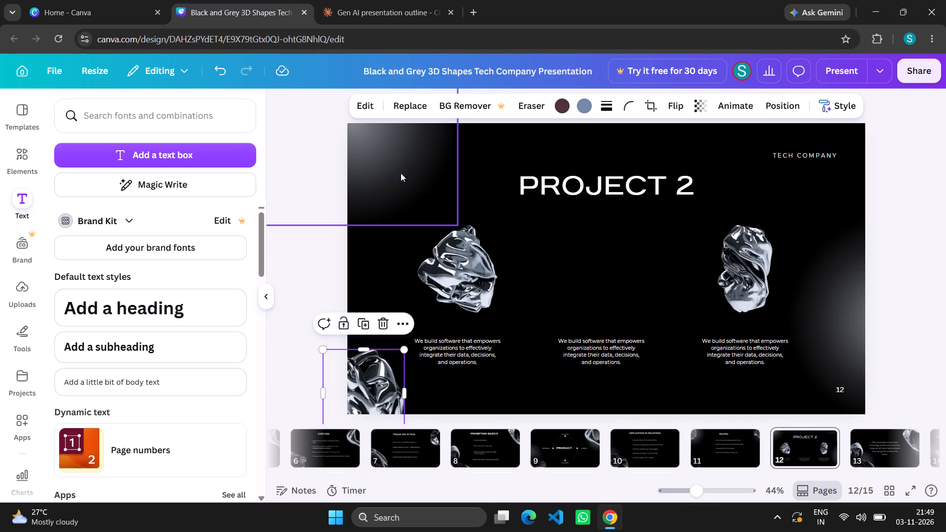
Move the grey glow from page 12's top-left corner to the bottom-left corner, over the glass shape.
{"action": "left_click_drag", "start_coordinate": [377, 145], "coordinate": [402, 336]}
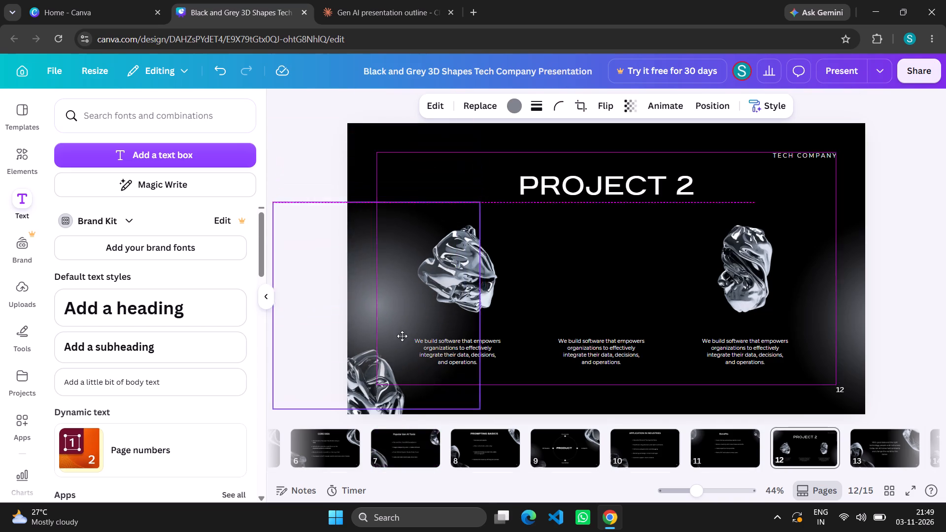
{"action": "left_click_drag", "start_coordinate": [402, 336], "coordinate": [373, 385]}
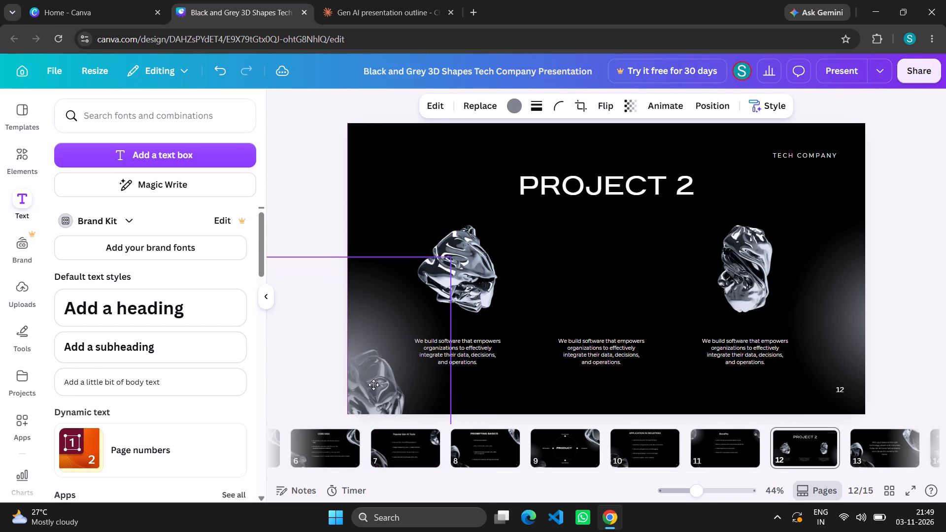
{"action": "left_click_drag", "start_coordinate": [373, 385], "coordinate": [373, 385]}
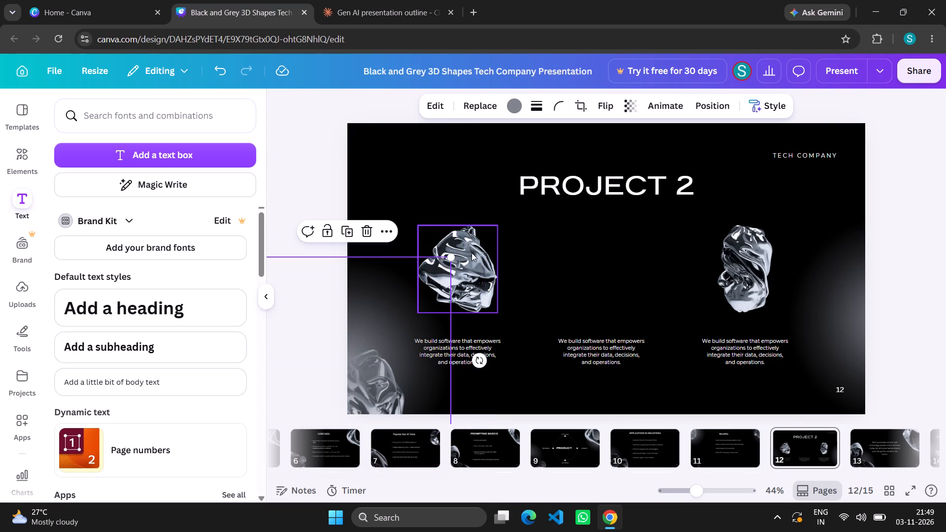
Move the first glass shape to the slide's top-left corner and the third one to its upper right edge.
{"action": "left_click_drag", "start_coordinate": [472, 253], "coordinate": [370, 130]}
{"action": "left_click_drag", "start_coordinate": [745, 294], "coordinate": [850, 235]}
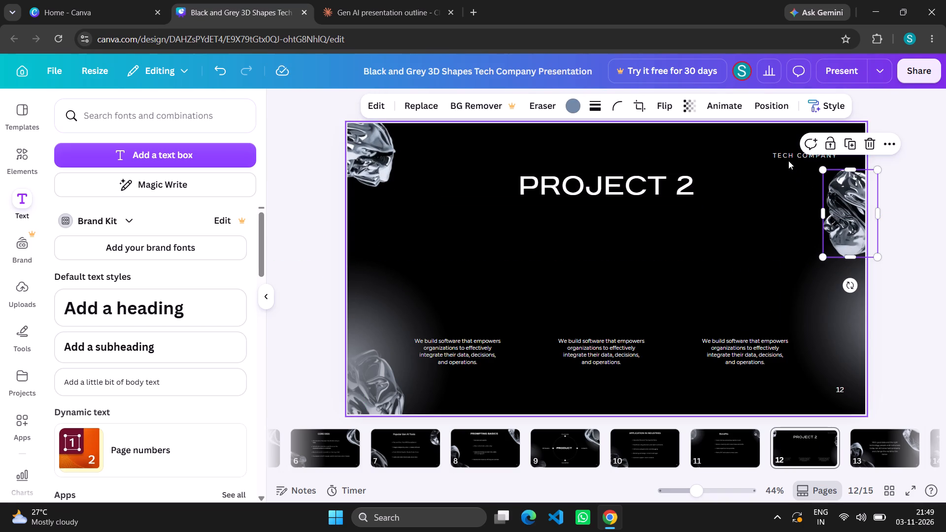
Delete the "TECH COMPANY" label from page 12.
{"action": "left_click", "coordinate": [786, 158]}
{"action": "left_click", "coordinate": [787, 184]}
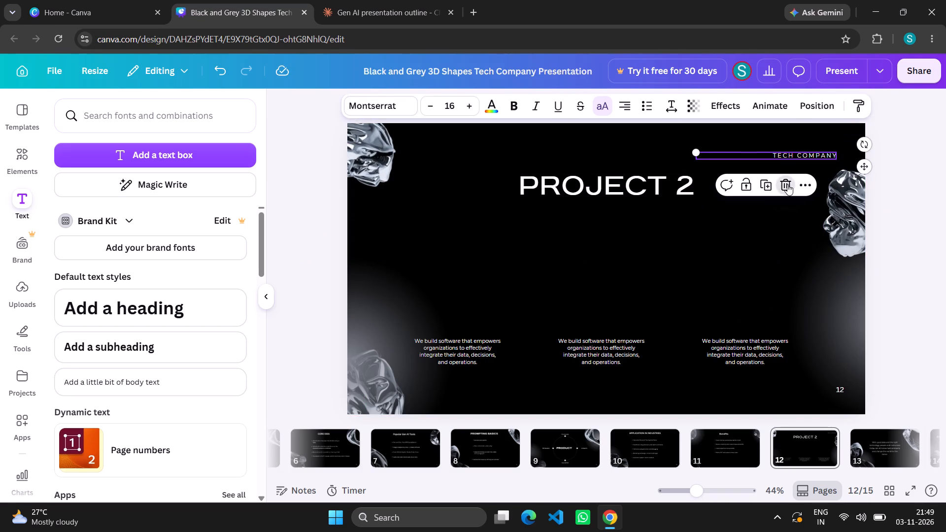
Move the glass shape on the slide's right edge into the top-right corner and place the right-hand grey glow over it.
{"action": "left_click_drag", "start_coordinate": [829, 205], "coordinate": [820, 159]}
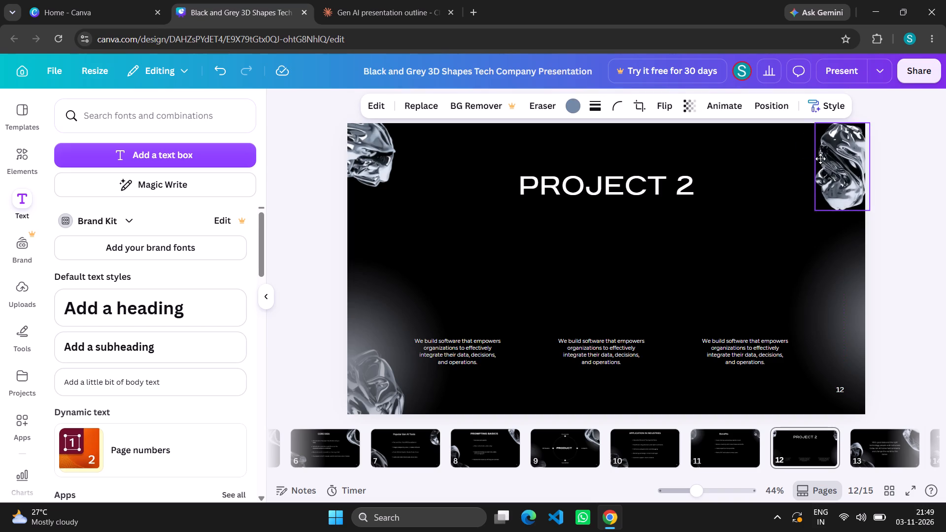
{"action": "left_click_drag", "start_coordinate": [820, 159], "coordinate": [833, 141]}
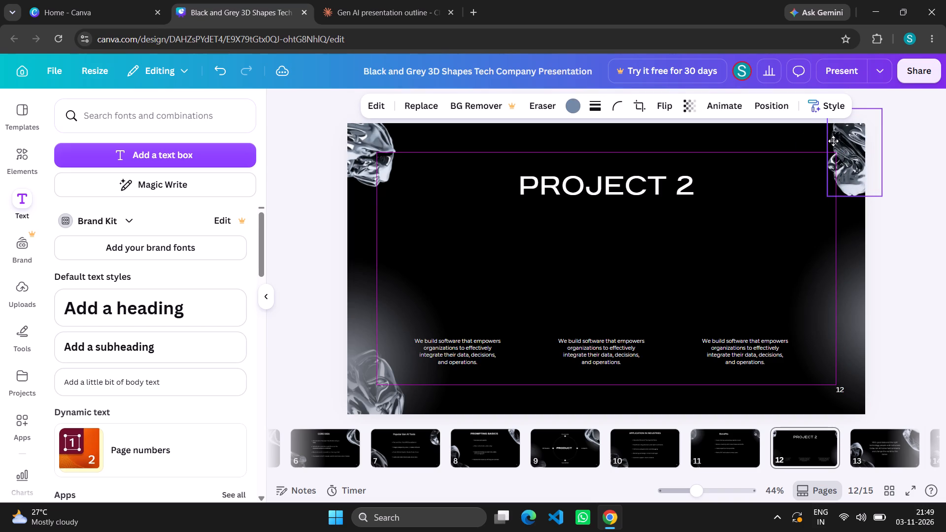
{"action": "left_click_drag", "start_coordinate": [833, 141], "coordinate": [832, 141]}
{"action": "left_click_drag", "start_coordinate": [846, 329], "coordinate": [838, 200]}
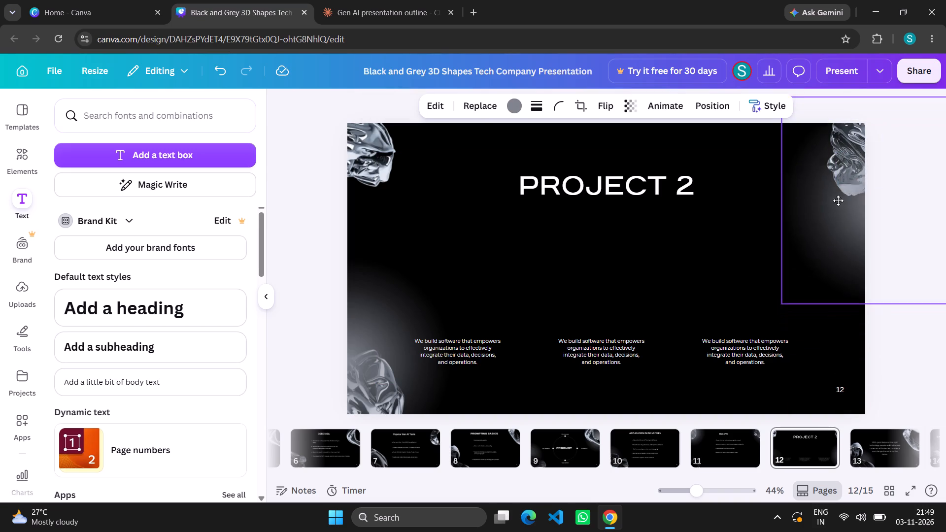
{"action": "left_click_drag", "start_coordinate": [838, 200], "coordinate": [835, 173]}
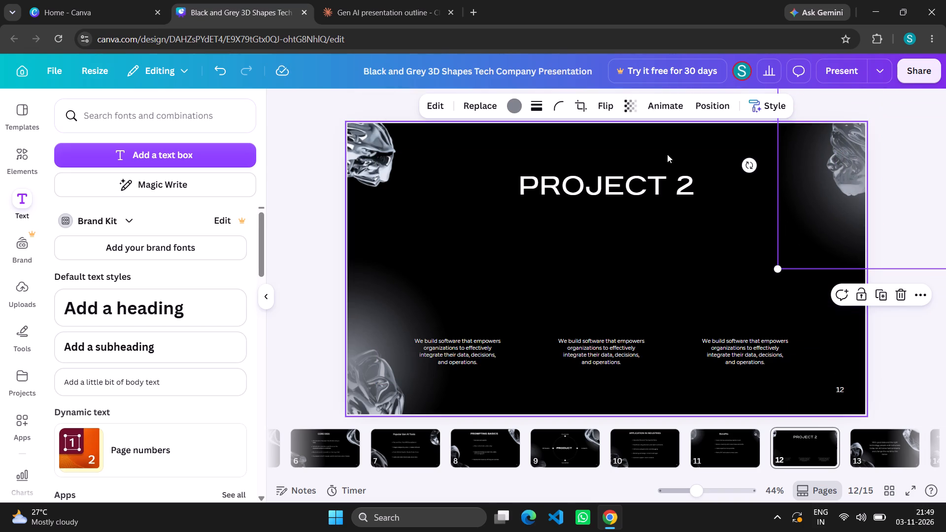
Delete the three "We build software" placeholder paragraphs from page 12.
{"action": "left_click", "coordinate": [742, 355]}
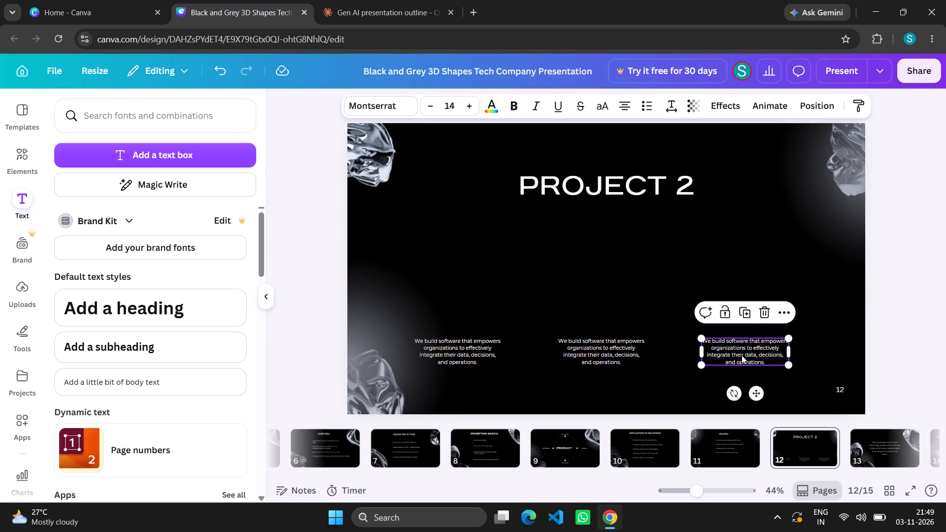
{"action": "left_click", "coordinate": [764, 319]}
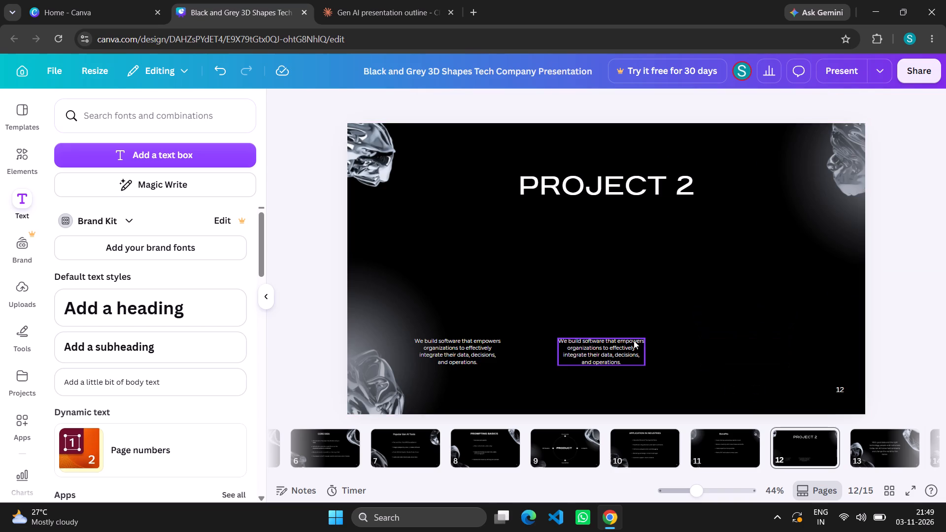
{"action": "left_click", "coordinate": [634, 340]}
{"action": "left_click", "coordinate": [626, 308]}
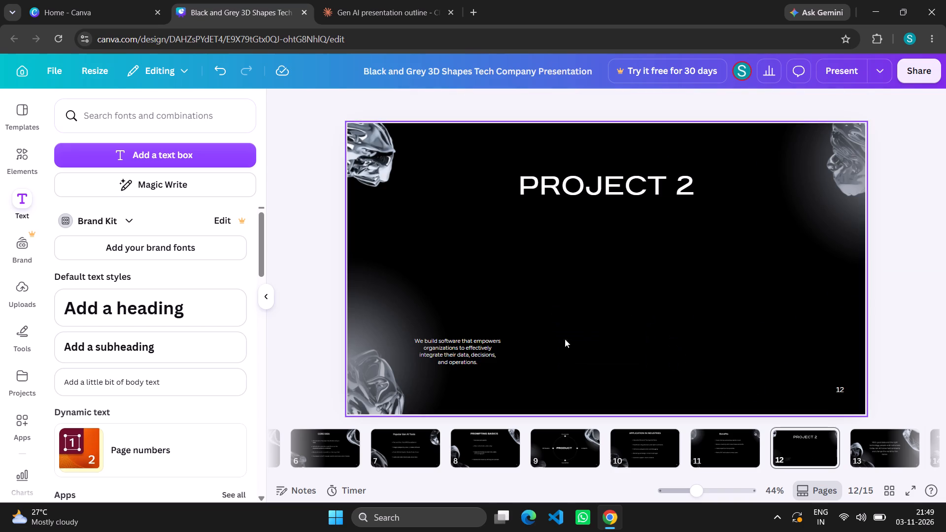
{"action": "left_click", "coordinate": [476, 365]}
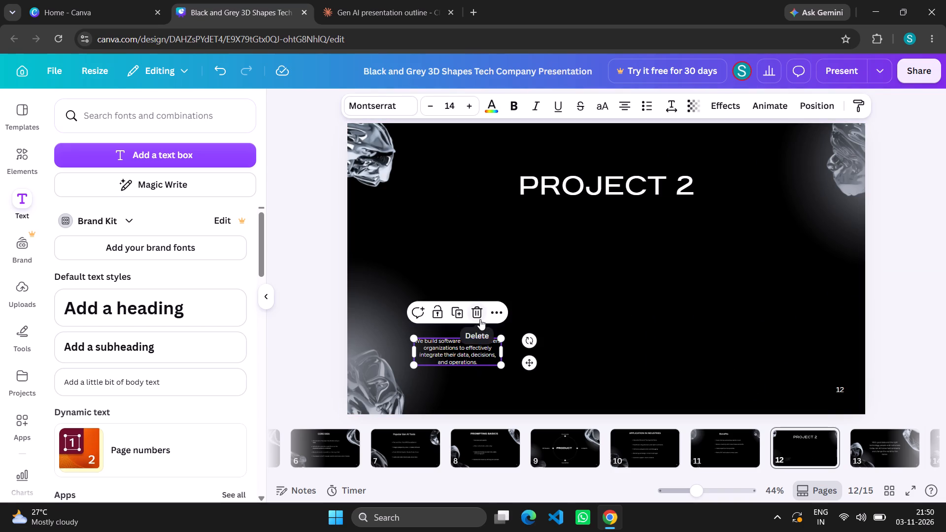
{"action": "left_click", "coordinate": [480, 319]}
Delete the page number in the bottom-right corner of page 12.
{"action": "left_click", "coordinate": [838, 396]}
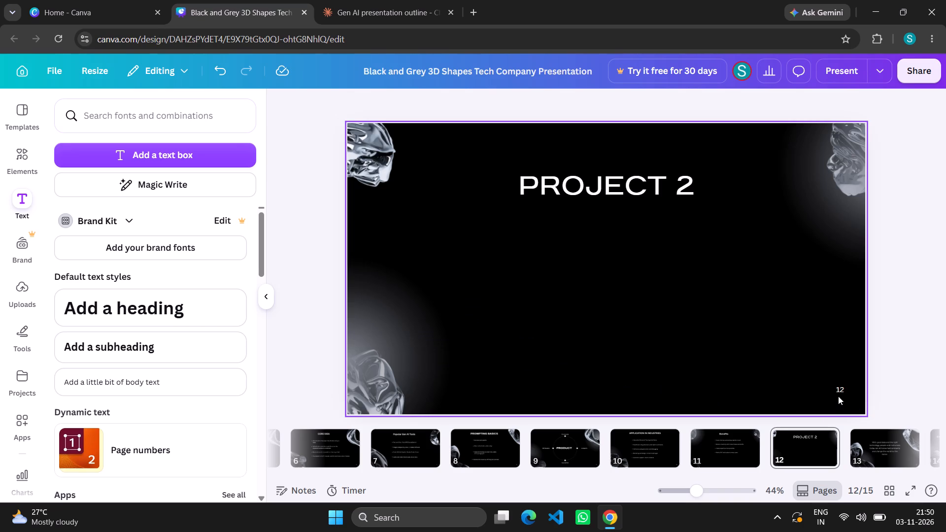
{"action": "left_click", "coordinate": [837, 393]}
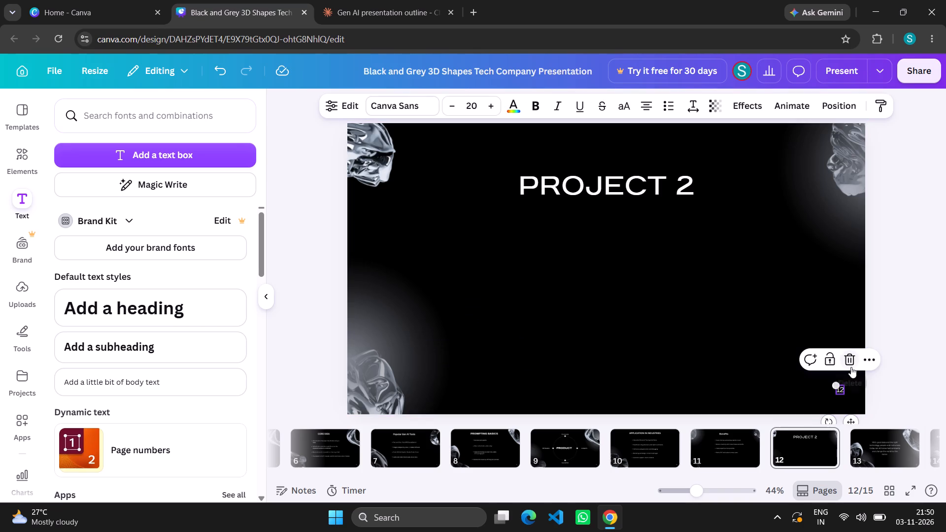
{"action": "left_click", "coordinate": [851, 367]}
Set the "PROJECT 2" heading's font size to 45.
{"action": "left_click", "coordinate": [578, 175]}
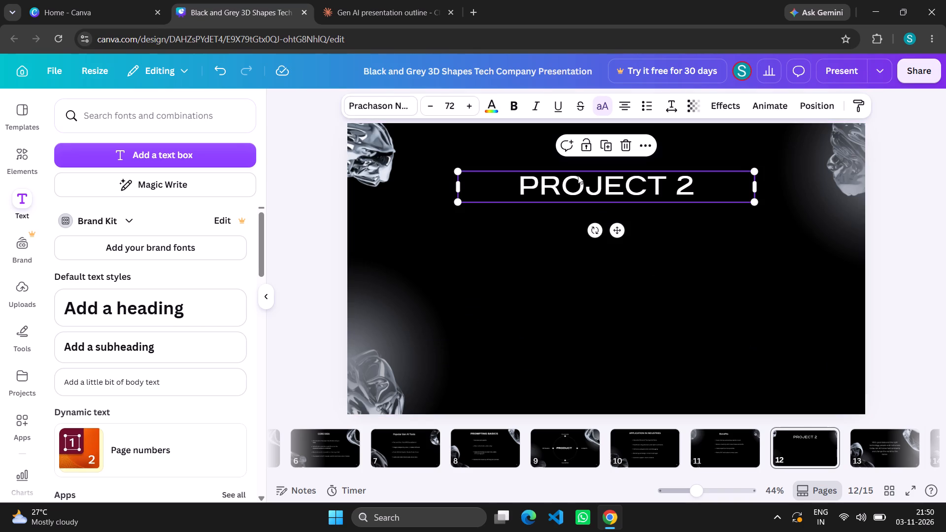
{"action": "left_click", "coordinate": [455, 104]}
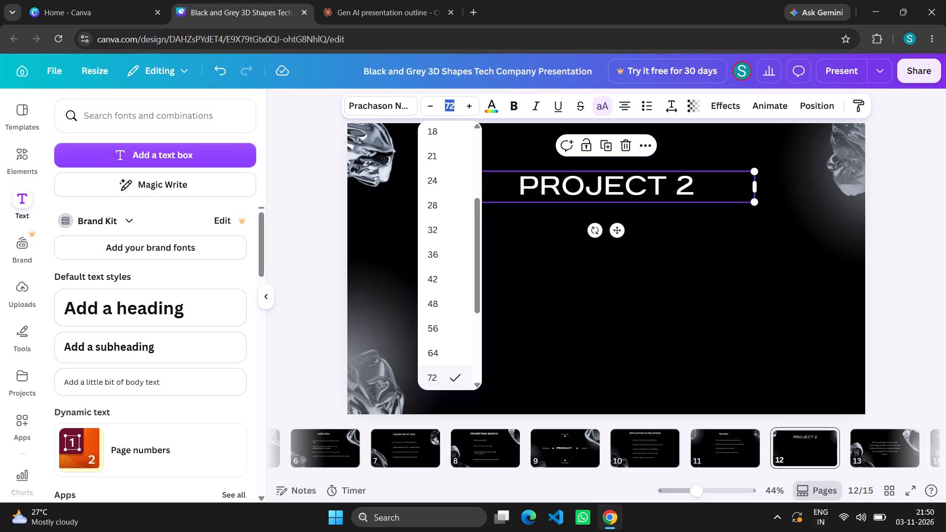
{"action": "type", "text": "45"}
{"action": "key", "text": "Return"}
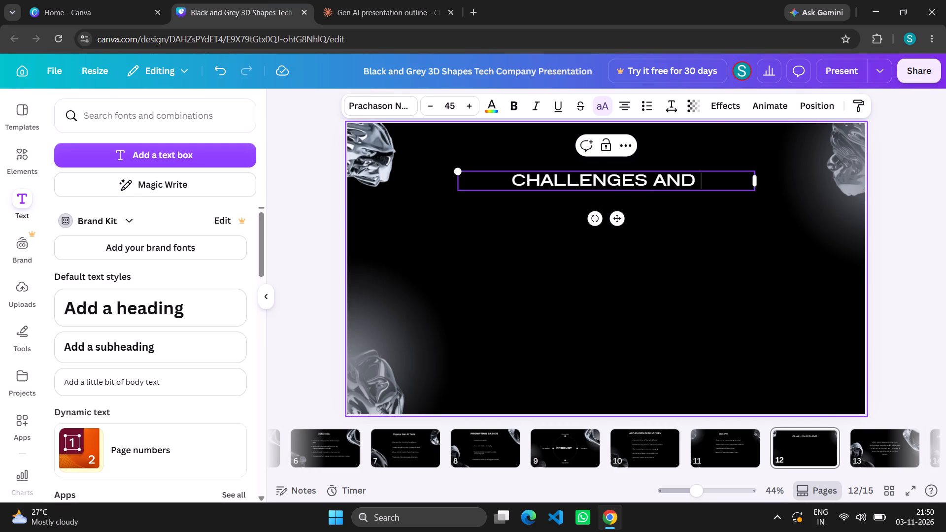
{"action": "type", "text": "risk"}
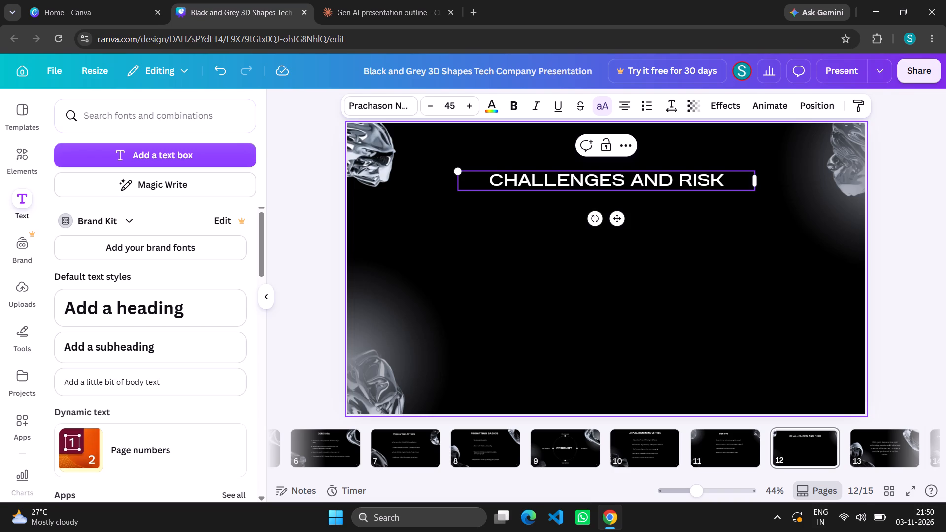
{"action": "key", "text": "s"}
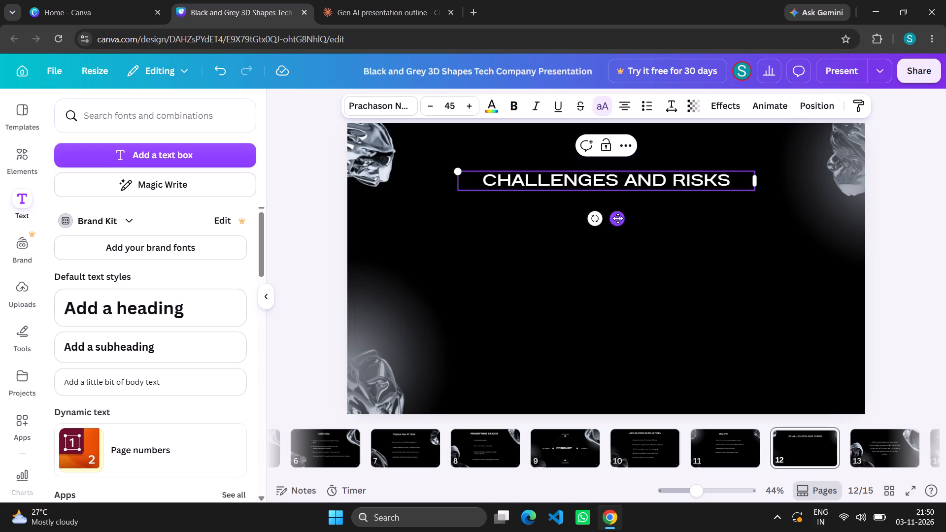
Move the "Challenges and Risks" heading up near the slide's top edge and make it bold.
{"action": "left_click_drag", "start_coordinate": [618, 218], "coordinate": [613, 194]}
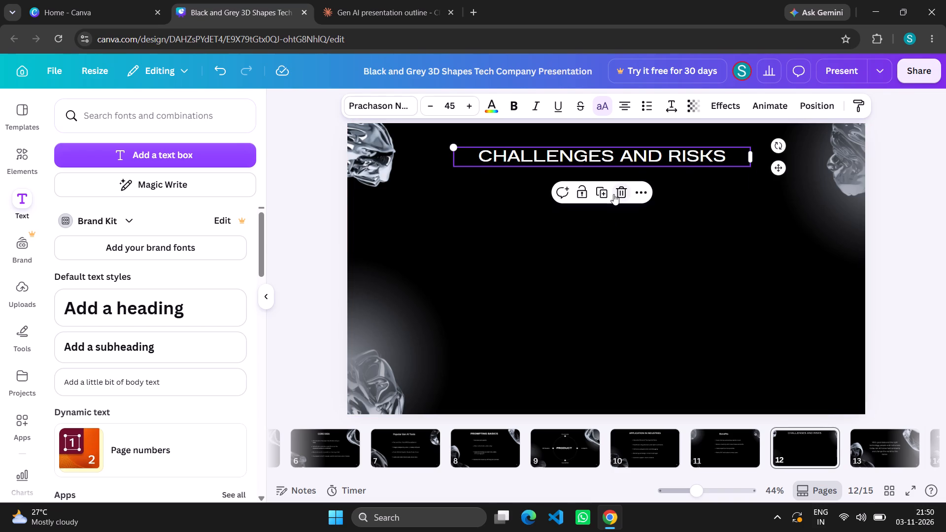
{"action": "double_click", "coordinate": [637, 158]}
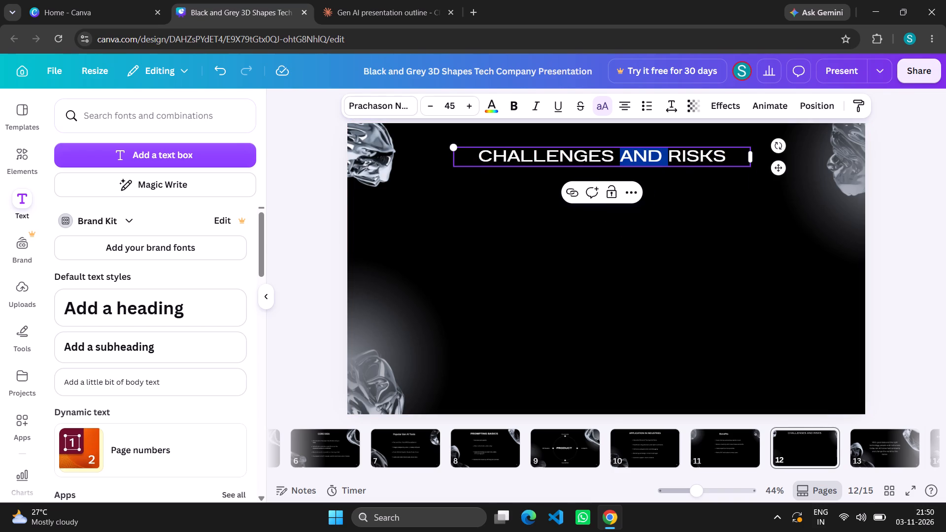
{"action": "double_click", "coordinate": [484, 155]}
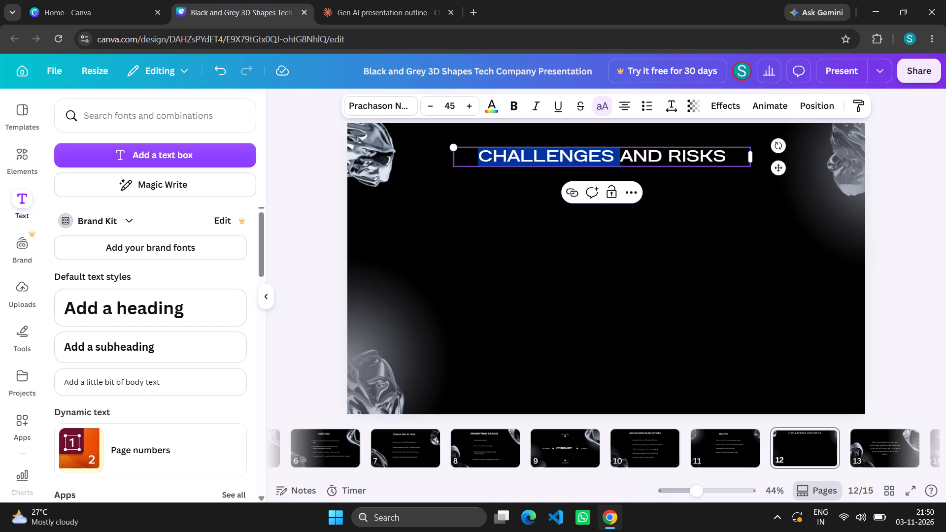
{"action": "left_click_drag", "start_coordinate": [730, 150], "coordinate": [670, 151]}
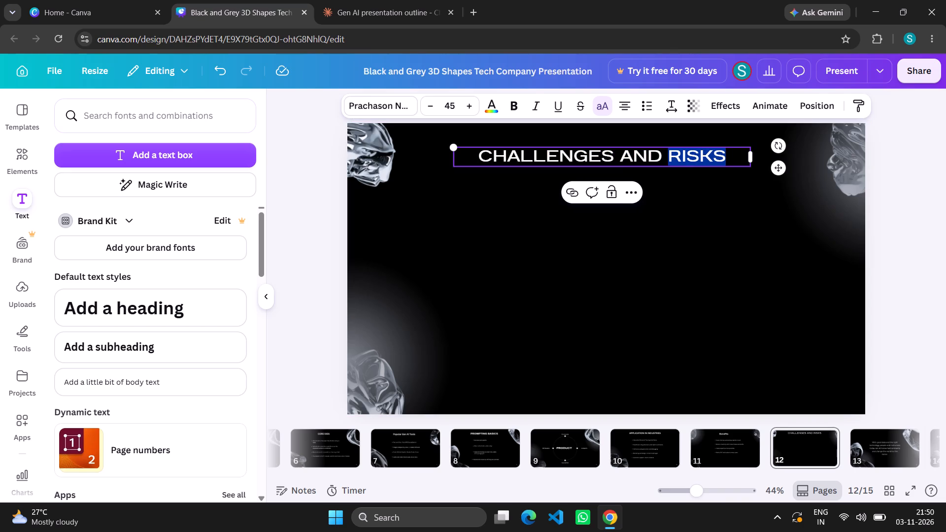
{"action": "left_click_drag", "start_coordinate": [670, 151], "coordinate": [481, 155]}
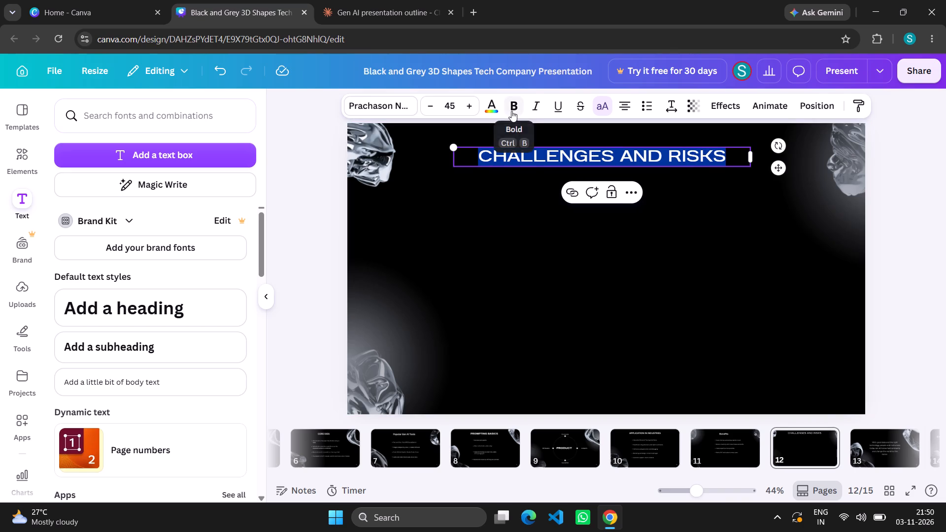
{"action": "left_click", "coordinate": [511, 111]}
{"action": "left_click", "coordinate": [529, 265]}
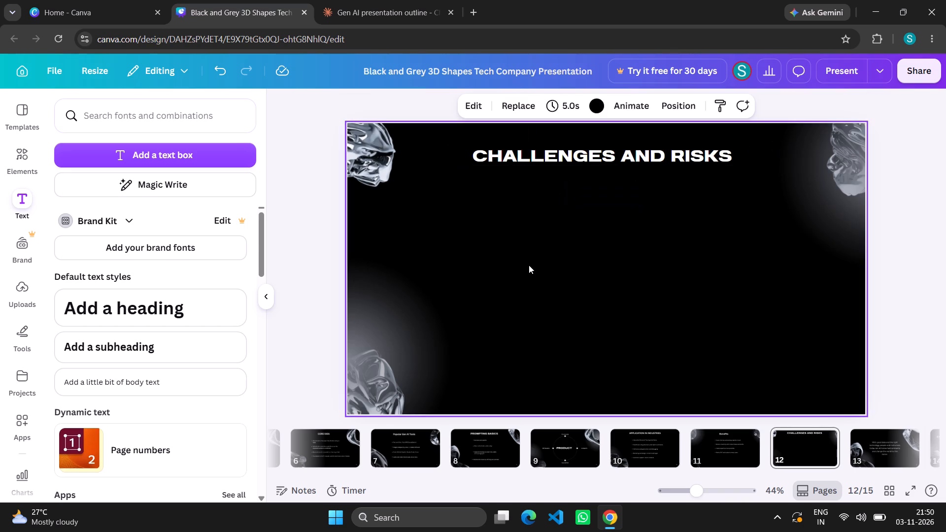
{"action": "left_click_drag", "start_coordinate": [612, 163], "coordinate": [607, 163]}
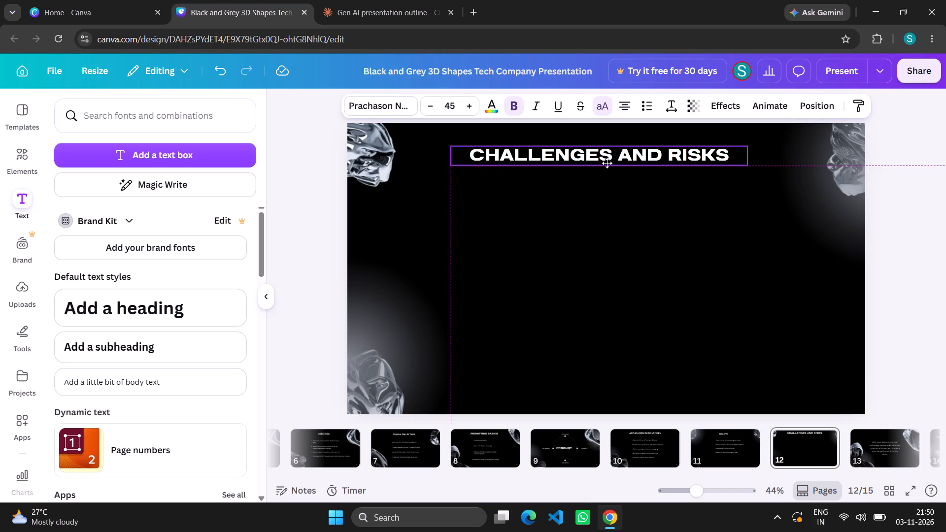
{"action": "left_click_drag", "start_coordinate": [607, 163], "coordinate": [607, 164]}
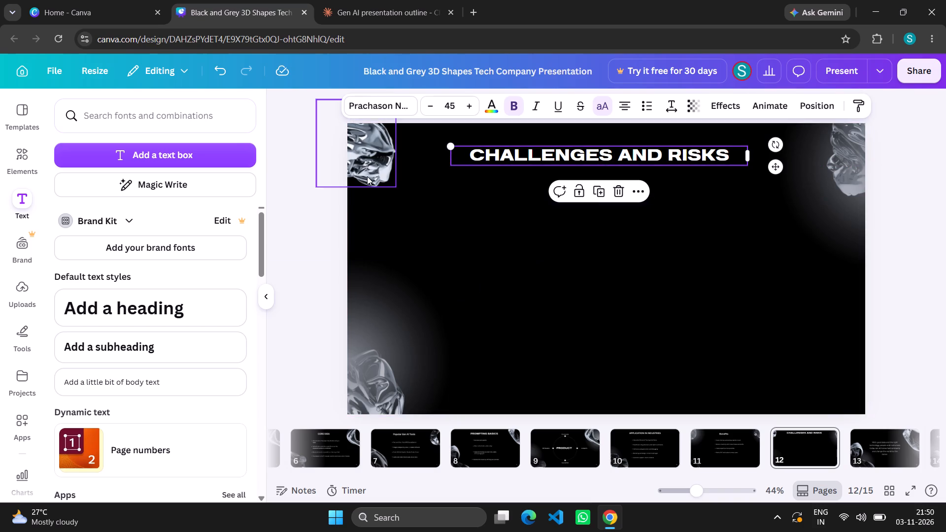
Duplicate the slide's top-left glass shape, keeping one copy in that corner and placing the other in the slide's bottom-right corner.
{"action": "left_click_drag", "start_coordinate": [367, 176], "coordinate": [637, 317]}
{"action": "right_click", "coordinate": [637, 317]}
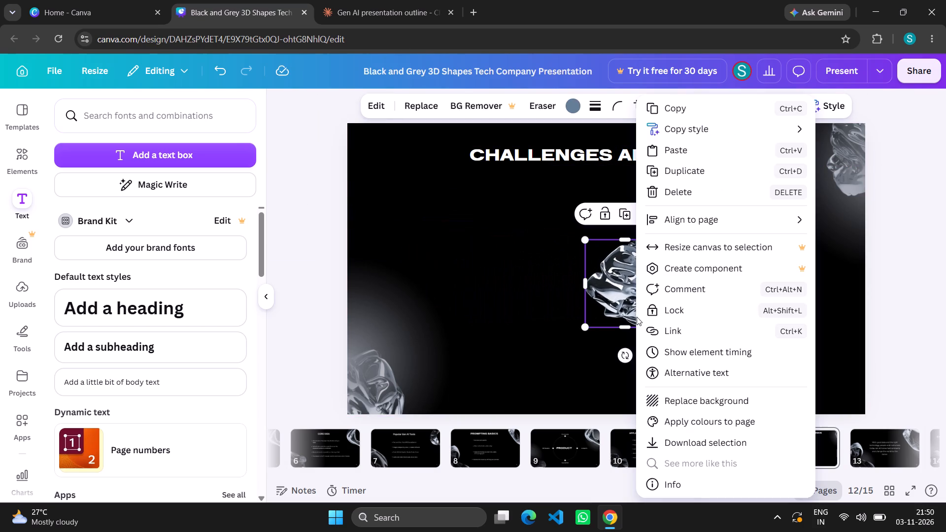
{"action": "left_click", "coordinate": [543, 278]}
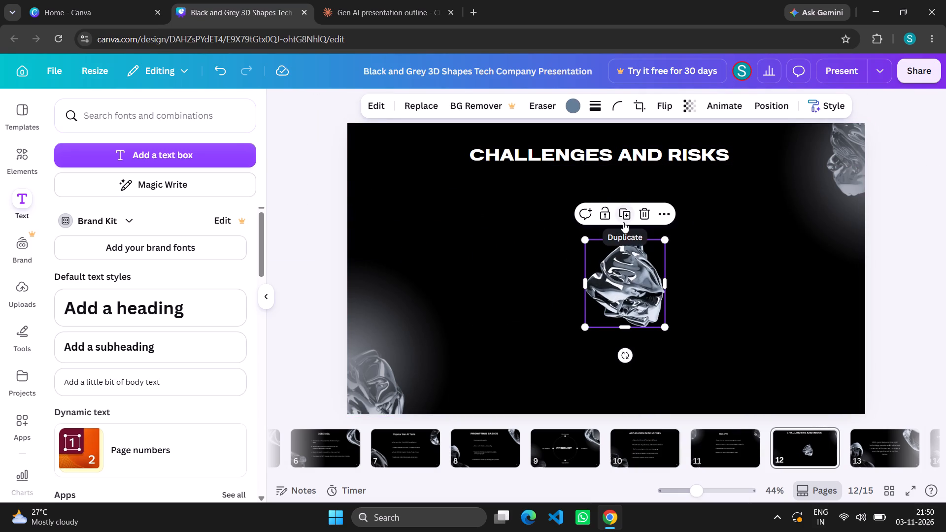
{"action": "left_click", "coordinate": [623, 222]}
{"action": "left_click_drag", "start_coordinate": [641, 288], "coordinate": [640, 287]}
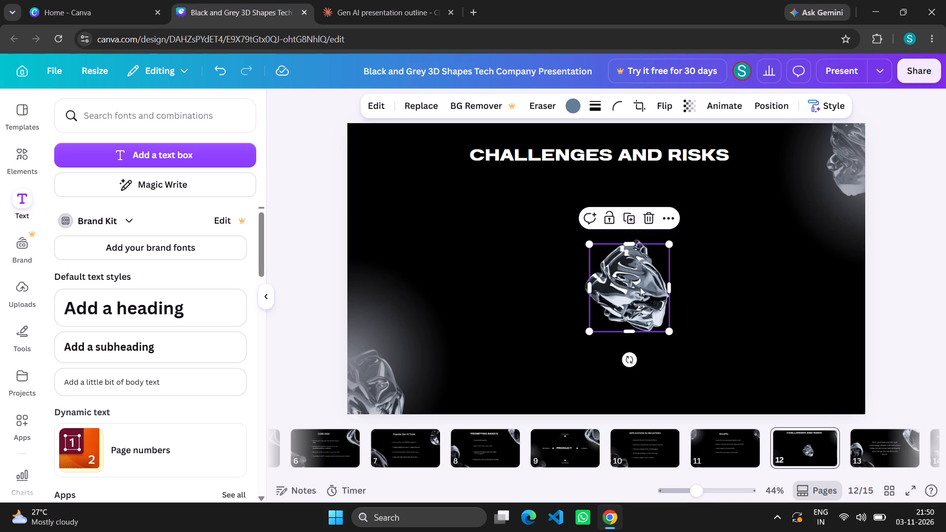
{"action": "left_click_drag", "start_coordinate": [640, 287], "coordinate": [365, 149]}
{"action": "left_click_drag", "start_coordinate": [624, 320], "coordinate": [815, 376]}
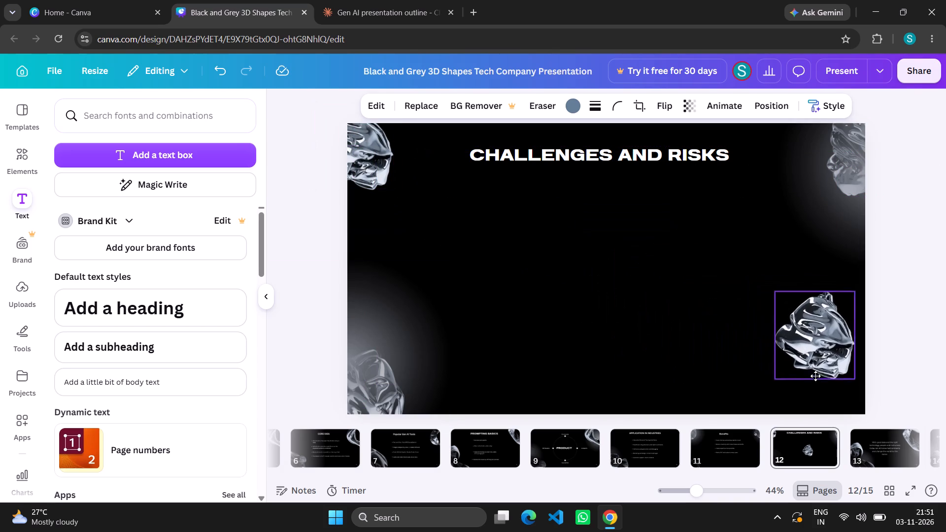
{"action": "left_click_drag", "start_coordinate": [815, 376], "coordinate": [838, 411]}
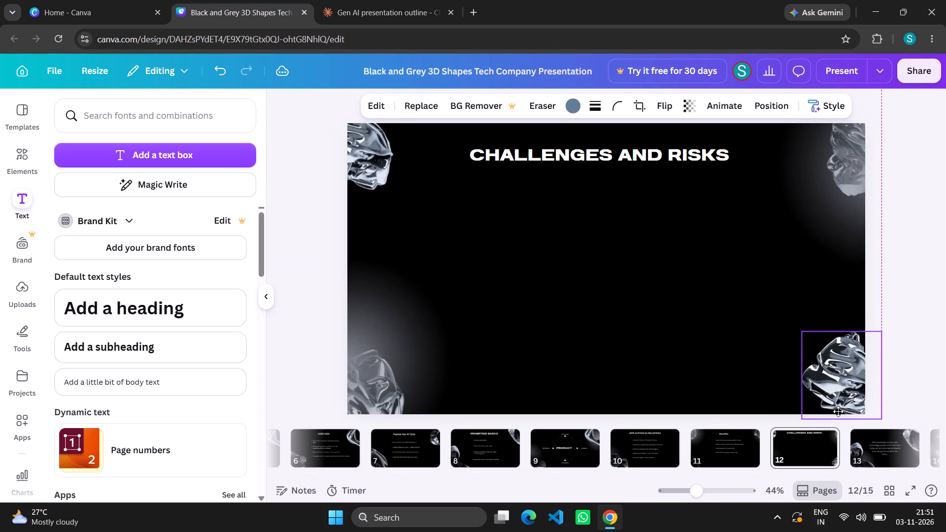
{"action": "left_click_drag", "start_coordinate": [838, 411], "coordinate": [839, 413]}
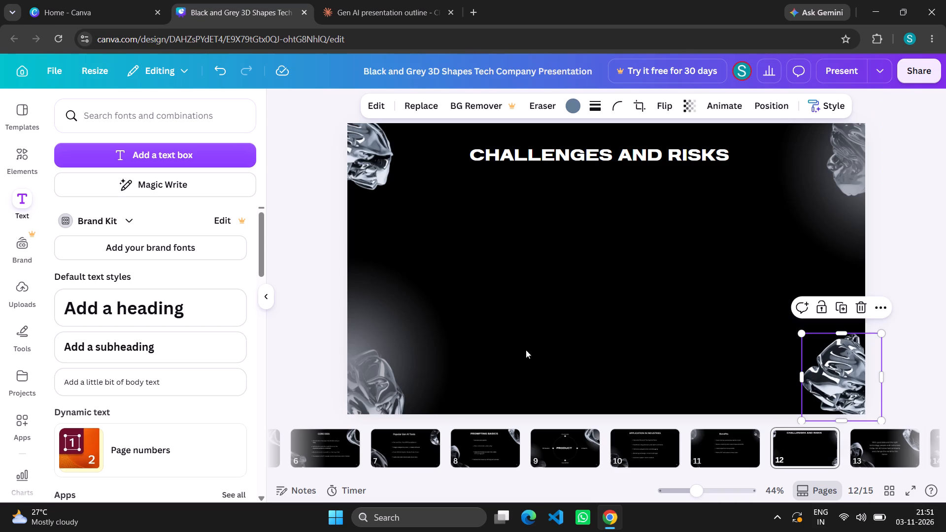
Duplicate the grey glow from the slide's bottom-left corner and place the copy over the bottom-right glass shape.
{"action": "left_click_drag", "start_coordinate": [422, 348], "coordinate": [631, 291]}
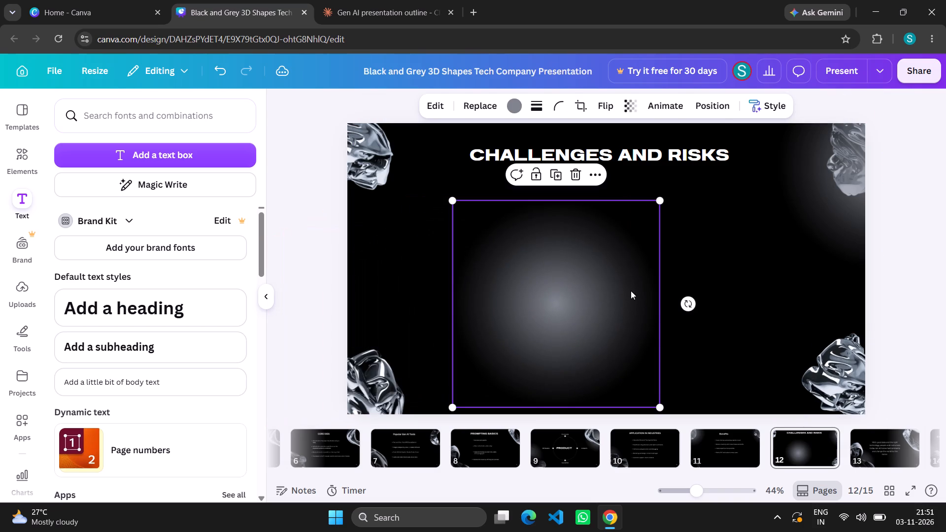
{"action": "left_click", "coordinate": [553, 167]}
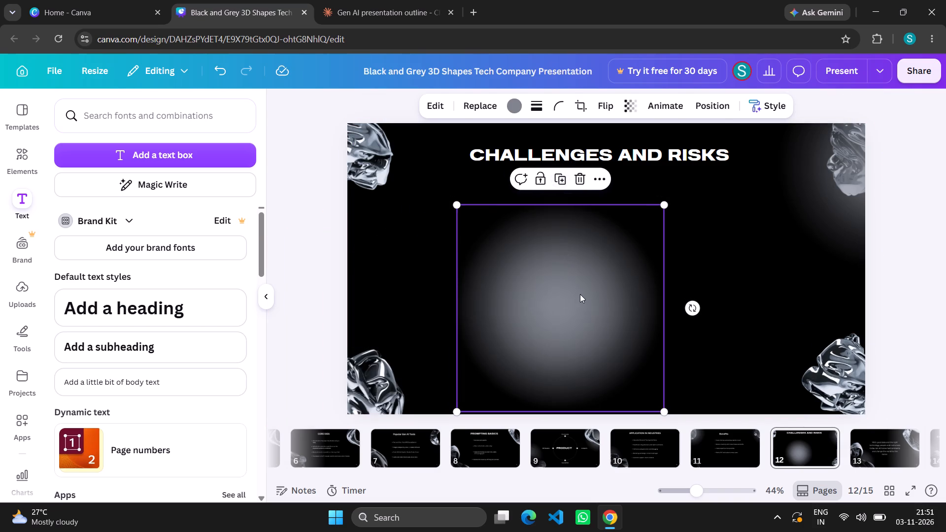
{"action": "left_click_drag", "start_coordinate": [580, 294], "coordinate": [876, 167]}
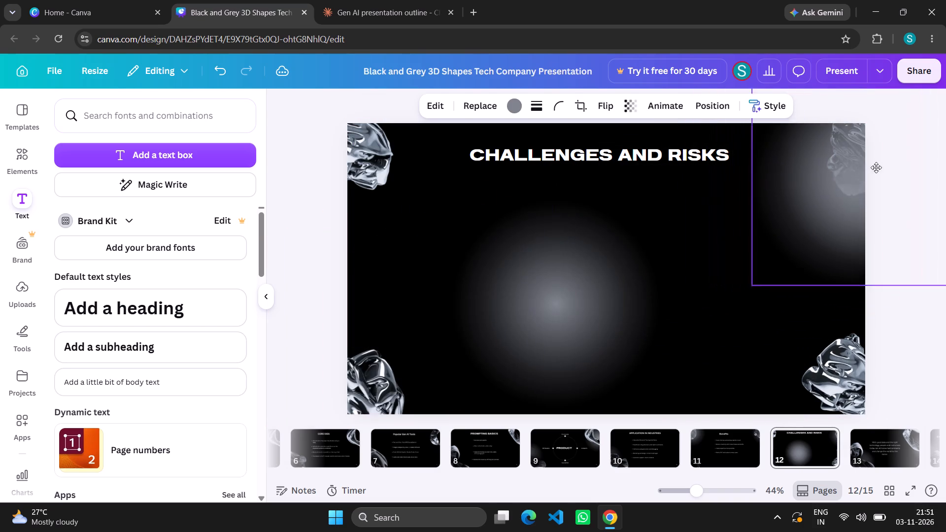
{"action": "left_click_drag", "start_coordinate": [876, 167], "coordinate": [872, 350]}
Copy the original grey glow, now mid-slide, and move it over the glass shape in the slide's top-left corner.
{"action": "left_click_drag", "start_coordinate": [537, 274], "coordinate": [394, 179]}
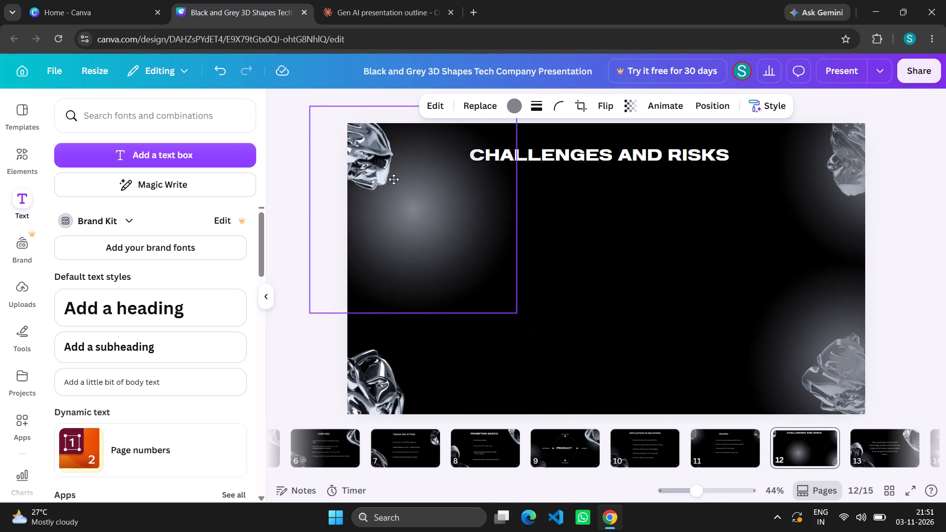
{"action": "left_click_drag", "start_coordinate": [394, 179], "coordinate": [503, 299]}
{"action": "right_click", "coordinate": [503, 299]}
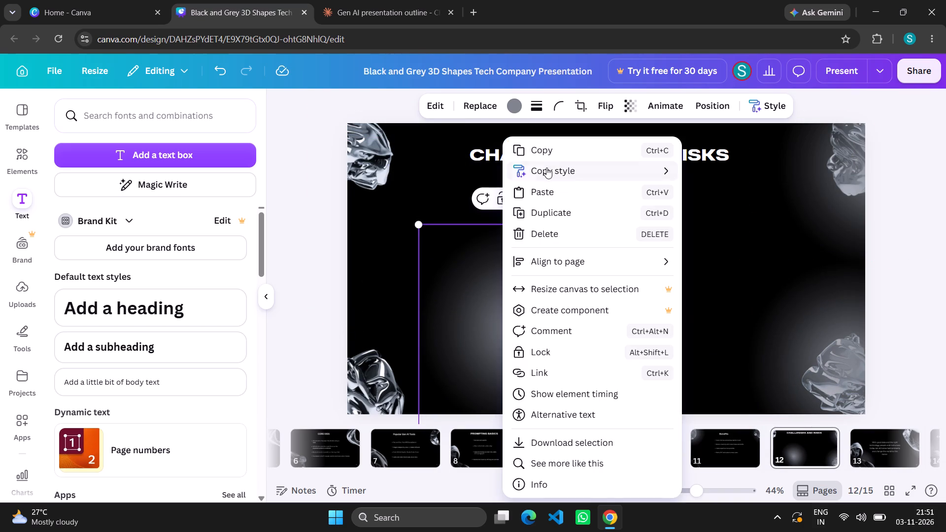
{"action": "left_click", "coordinate": [549, 159]}
{"action": "left_click_drag", "start_coordinate": [520, 304], "coordinate": [394, 165]}
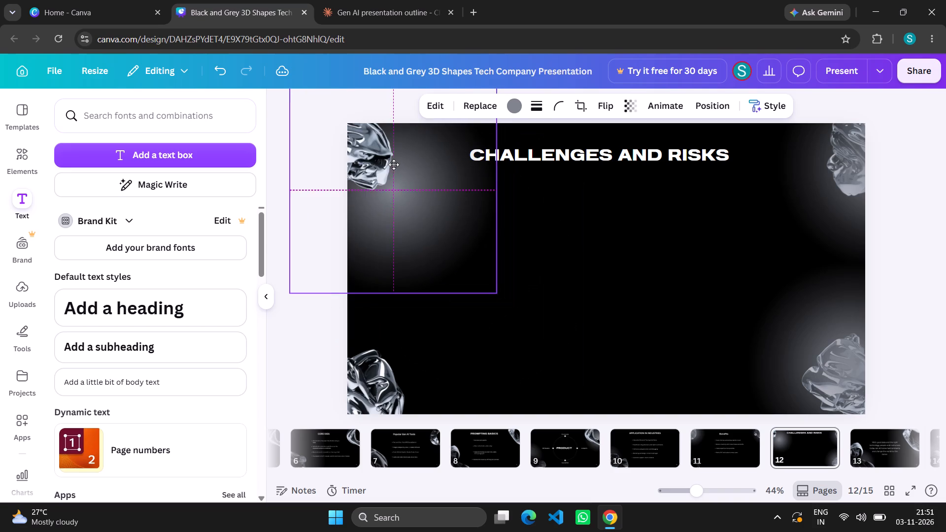
{"action": "left_click_drag", "start_coordinate": [394, 165], "coordinate": [391, 161]}
{"action": "left_click", "coordinate": [430, 381]}
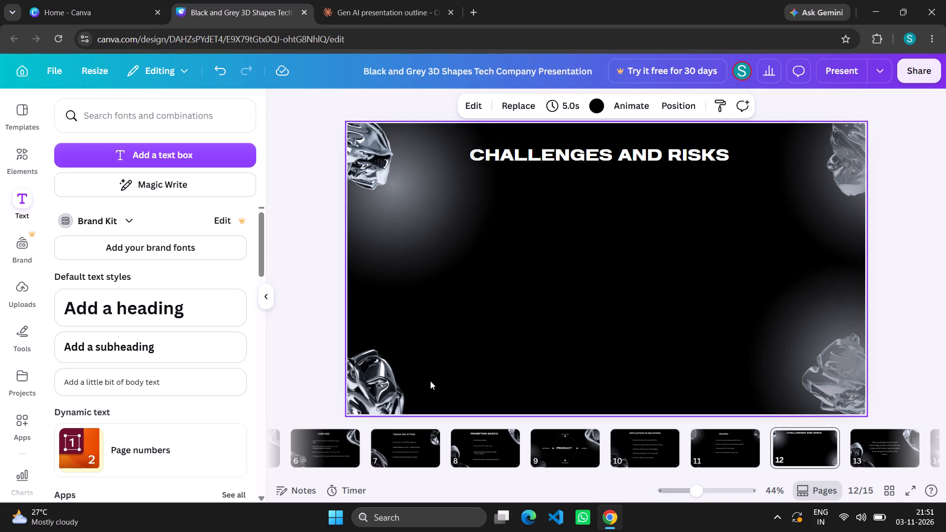
Paste the copied glow over the slide's bottom-left glass shape and nudge the top-left glow closer into its corner.
{"action": "key", "text": "ctrl+v"}
{"action": "left_click", "coordinate": [430, 381], "text": "ctrl"}
{"action": "left_click_drag", "start_coordinate": [492, 337], "coordinate": [343, 399]}
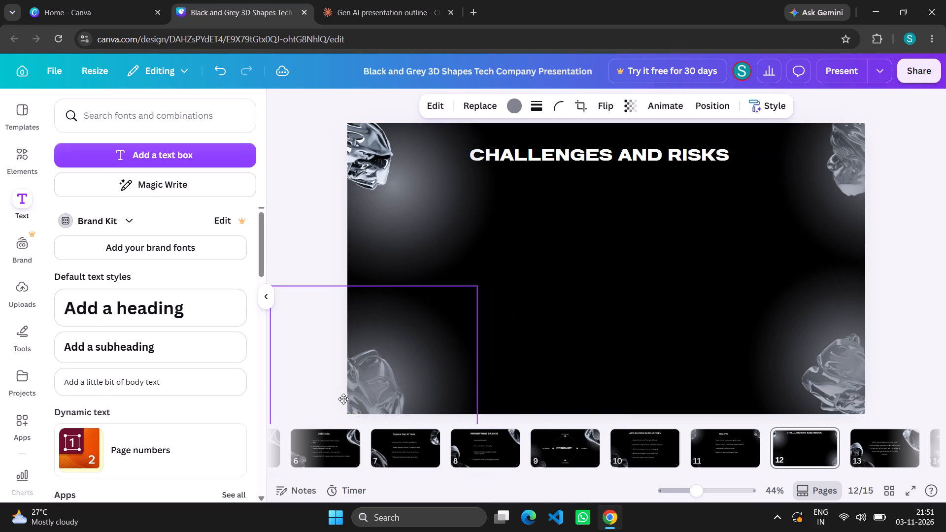
{"action": "left_click_drag", "start_coordinate": [343, 399], "coordinate": [346, 401]}
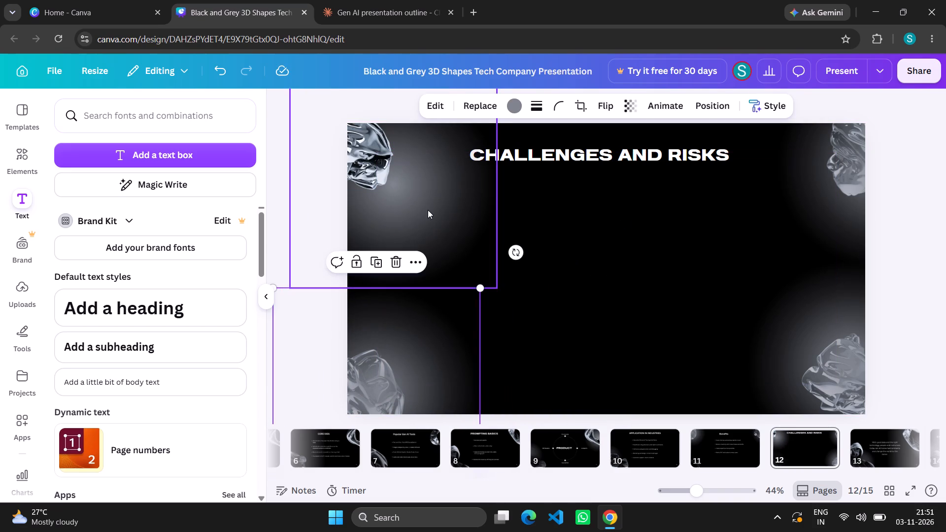
{"action": "left_click_drag", "start_coordinate": [428, 210], "coordinate": [417, 196]}
Shift the slide's top-right glass shape slightly up and inward, and reposition its grey glow over it.
{"action": "left_click_drag", "start_coordinate": [861, 171], "coordinate": [741, 293]}
{"action": "left_click_drag", "start_coordinate": [843, 159], "coordinate": [836, 148]}
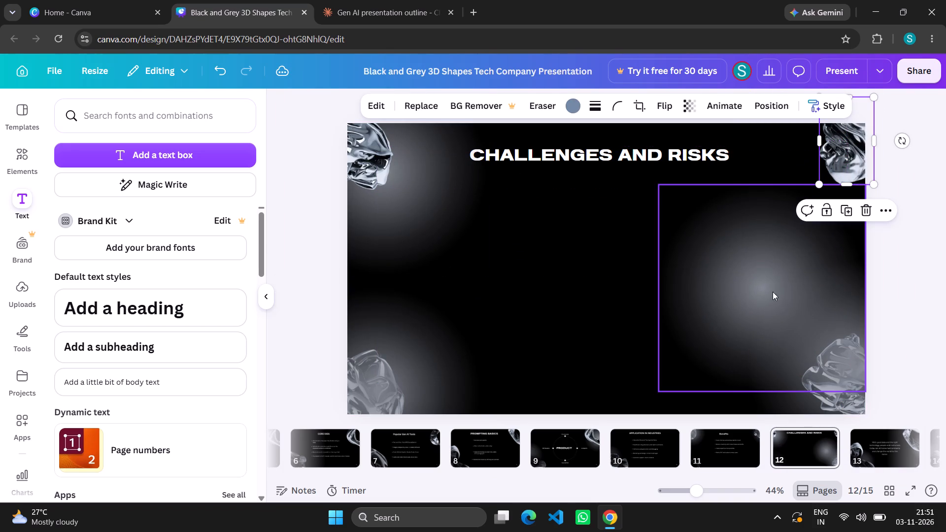
{"action": "left_click_drag", "start_coordinate": [735, 278], "coordinate": [825, 150]}
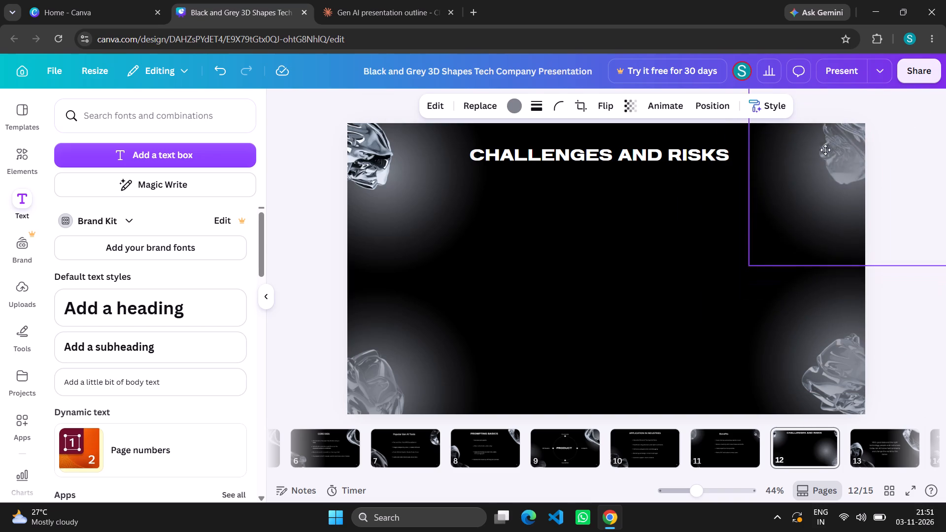
{"action": "left_click_drag", "start_coordinate": [825, 150], "coordinate": [830, 134]}
{"action": "left_click", "coordinate": [636, 226]}
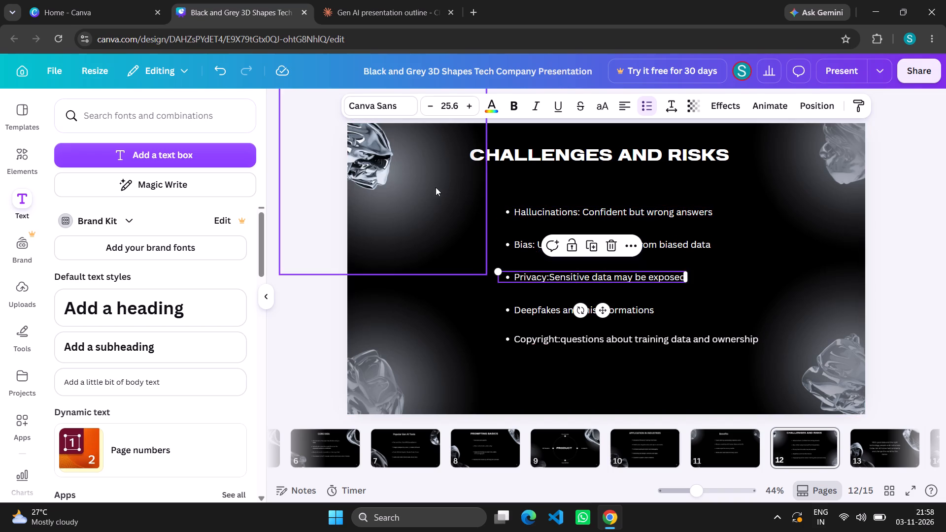
Move the grey glow image at the slide's upper-left corner slightly farther out toward the corner.
{"action": "left_click_drag", "start_coordinate": [433, 186], "coordinate": [416, 170]}
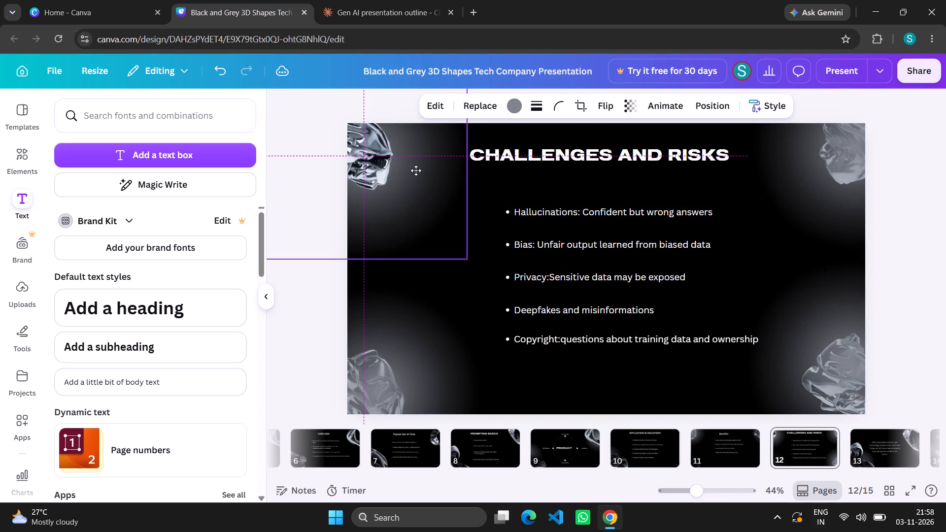
Fine-tune the left-hand decorations on the Challenges and Risks slide, shifting the lower-left glow slightly up and its glass shape slightly inward.
{"action": "left_click_drag", "start_coordinate": [416, 170], "coordinate": [411, 170]}
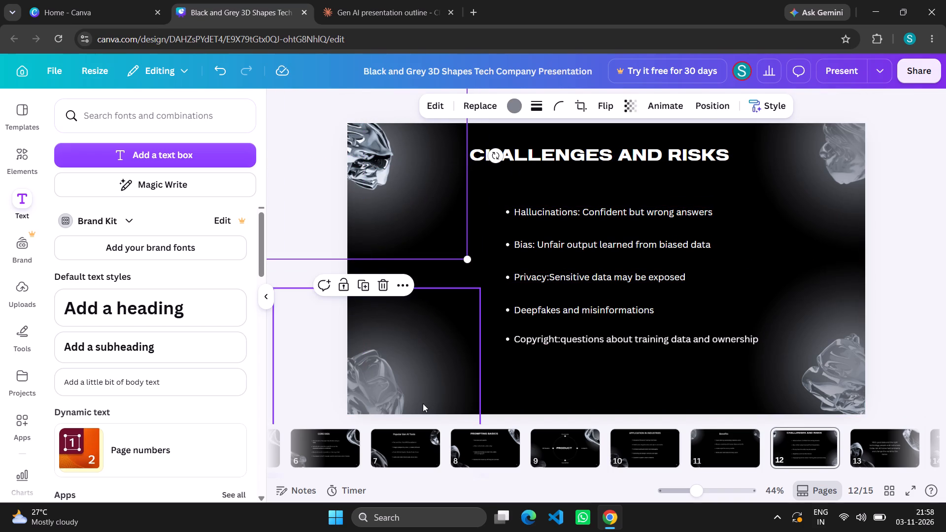
{"action": "left_click_drag", "start_coordinate": [419, 381], "coordinate": [501, 424]}
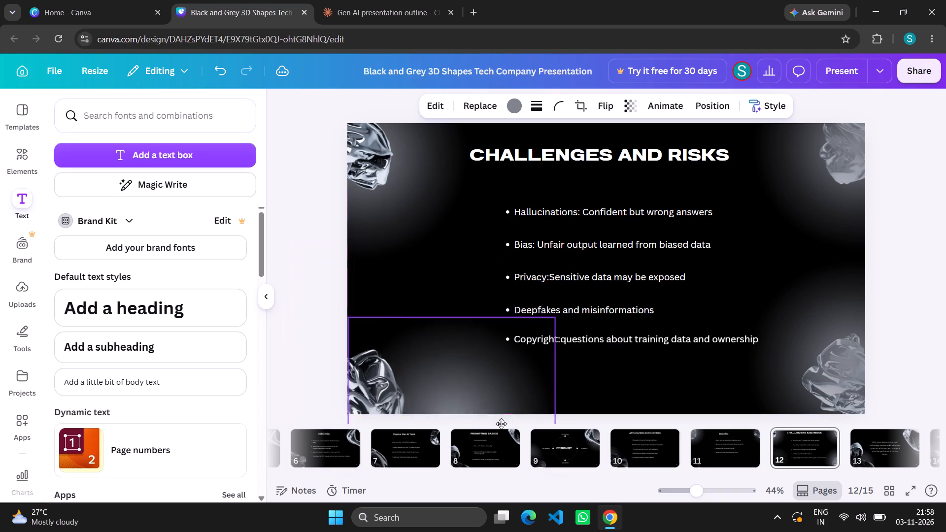
{"action": "left_click_drag", "start_coordinate": [501, 424], "coordinate": [497, 272]}
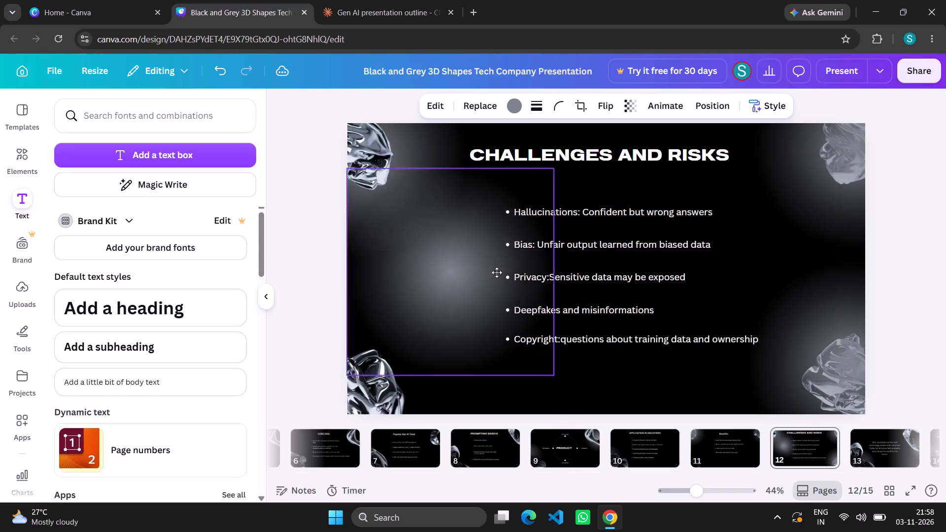
{"action": "left_click_drag", "start_coordinate": [497, 272], "coordinate": [504, 271]}
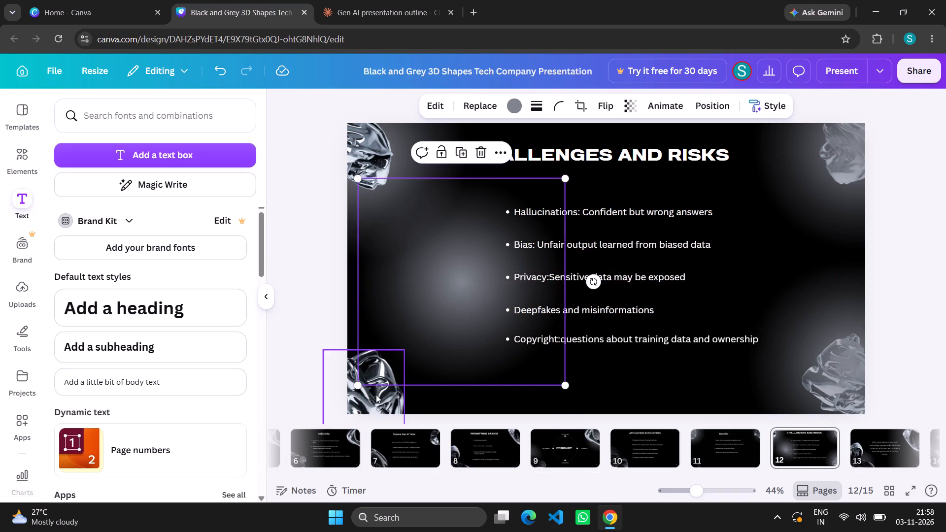
{"action": "left_click_drag", "start_coordinate": [376, 395], "coordinate": [381, 394]}
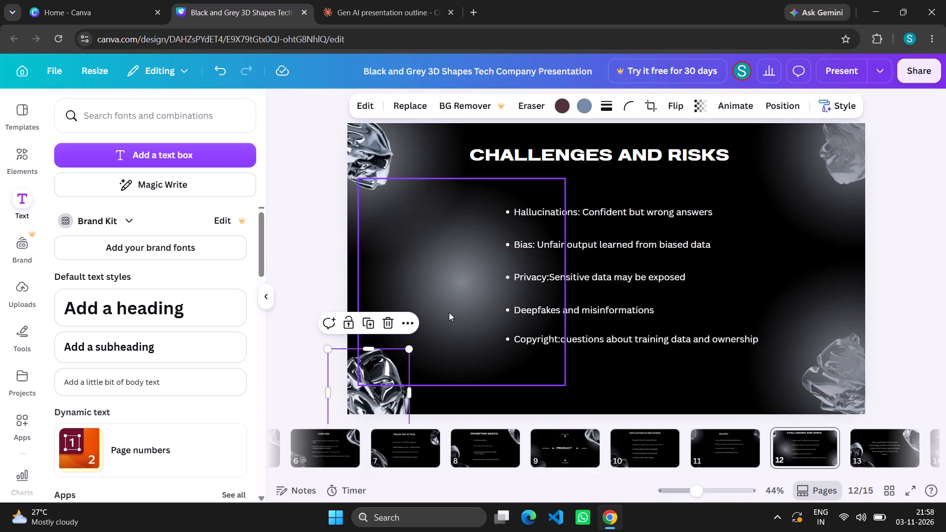
{"action": "left_click_drag", "start_coordinate": [449, 312], "coordinate": [361, 420]}
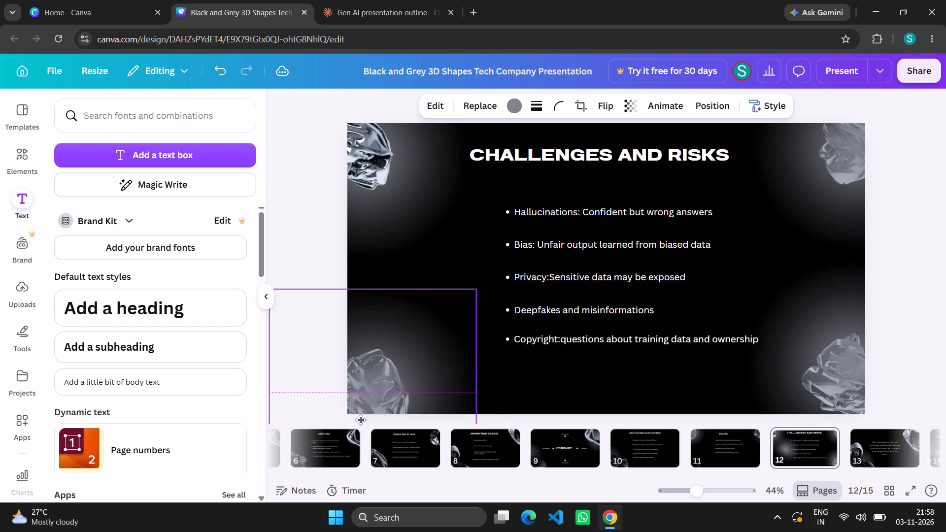
{"action": "left_click_drag", "start_coordinate": [361, 420], "coordinate": [361, 410]}
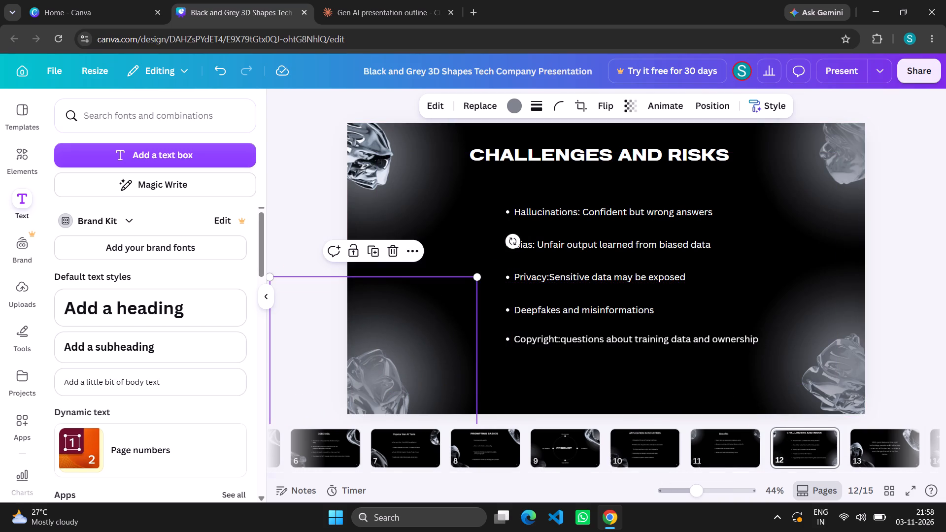
Delete the body text beginning "With good data and the right technology" from page 13.
{"action": "left_click_drag", "start_coordinate": [699, 492], "coordinate": [698, 495]}
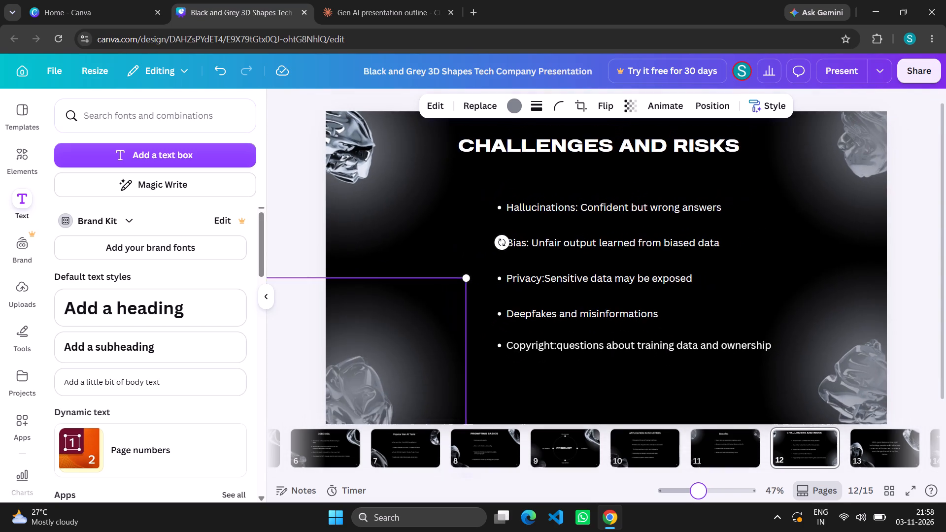
{"action": "left_click_drag", "start_coordinate": [698, 495], "coordinate": [695, 497]}
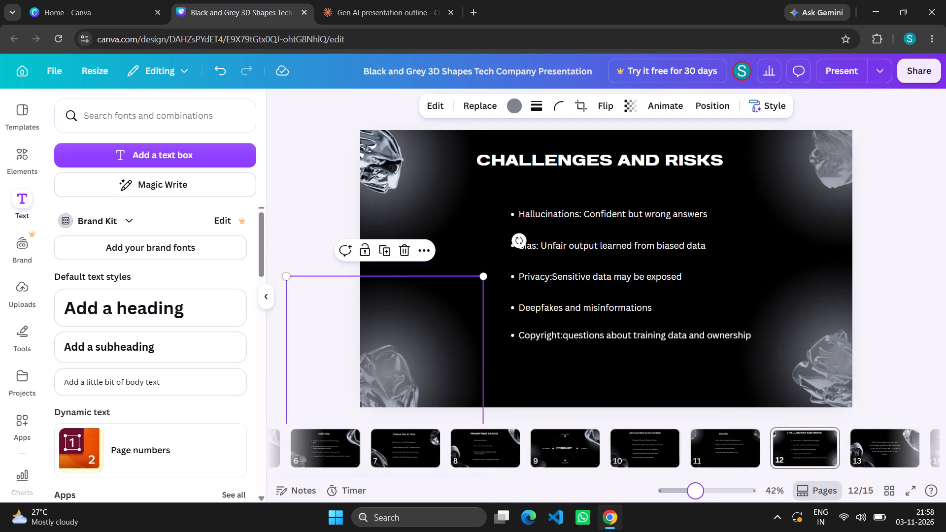
{"action": "left_click_drag", "start_coordinate": [695, 497], "coordinate": [697, 497]}
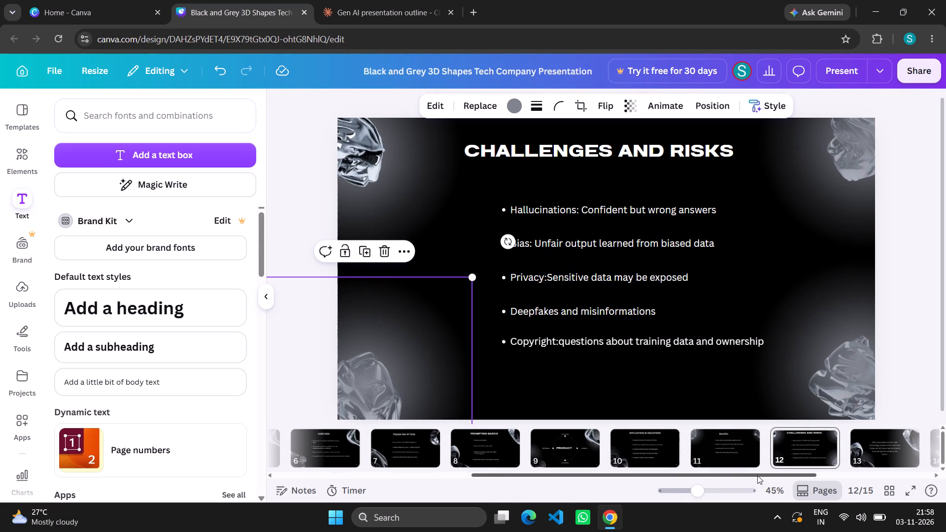
{"action": "left_click", "coordinate": [868, 460]}
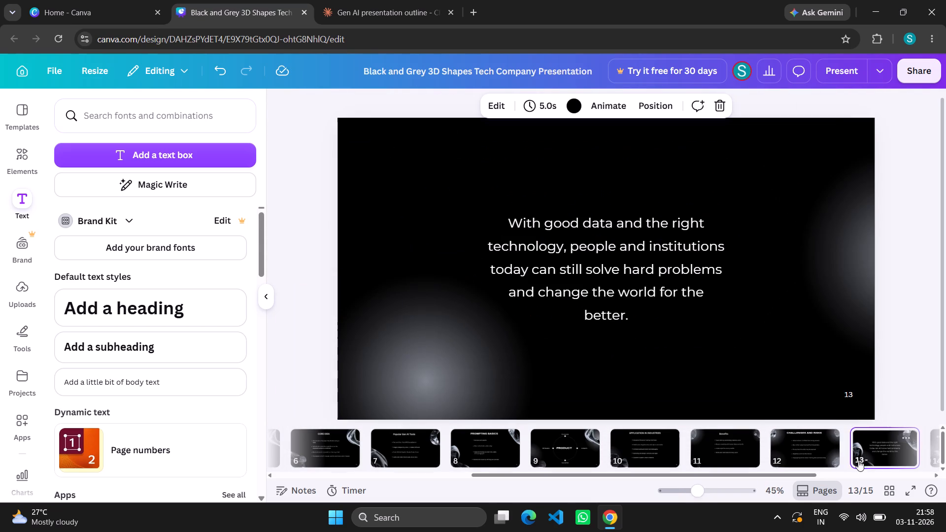
{"action": "left_click", "coordinate": [677, 295]}
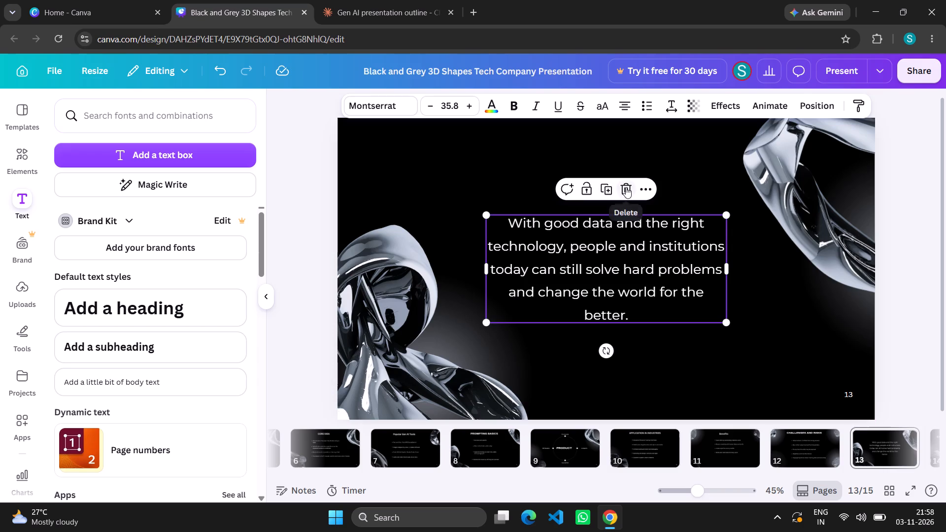
{"action": "left_click", "coordinate": [626, 187]}
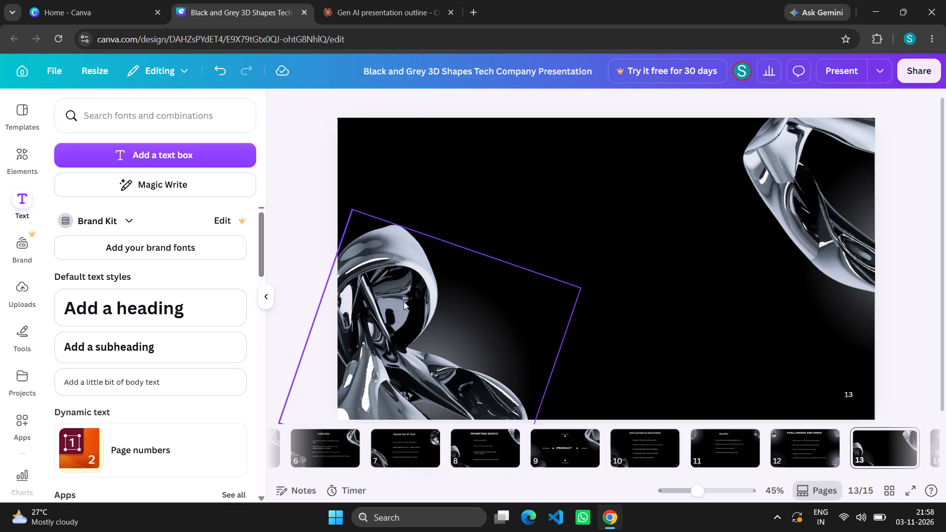
Nudge page 13's lower-left chrome shape slightly toward its corner.
{"action": "left_click_drag", "start_coordinate": [404, 301], "coordinate": [400, 306]}
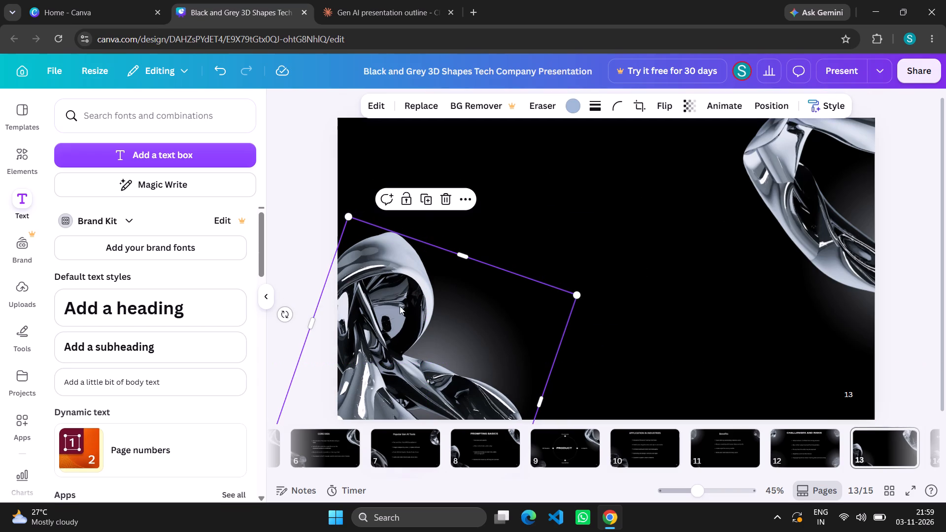
Tuck page 13's upper-right chrome shape farther into its corner and move the nearby glow up behind it.
{"action": "left_click_drag", "start_coordinate": [780, 198], "coordinate": [786, 182]}
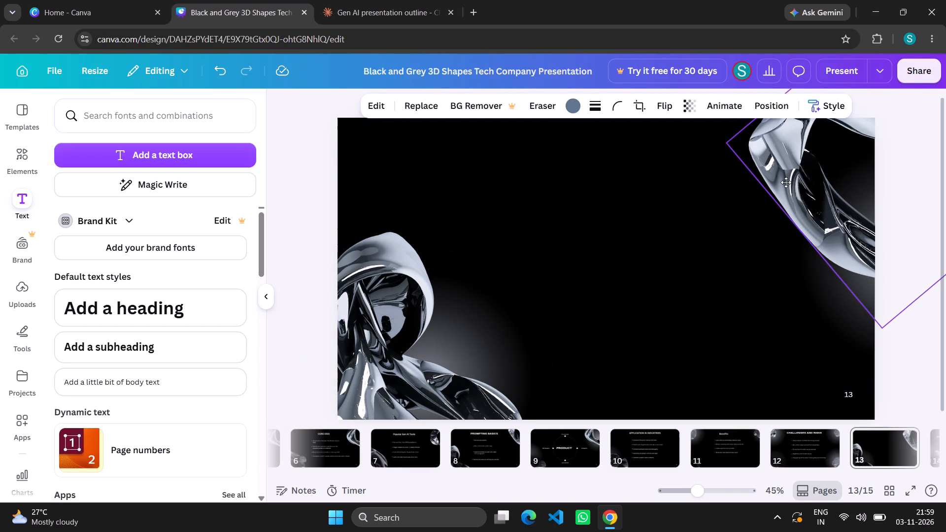
{"action": "left_click_drag", "start_coordinate": [786, 182], "coordinate": [583, 242]}
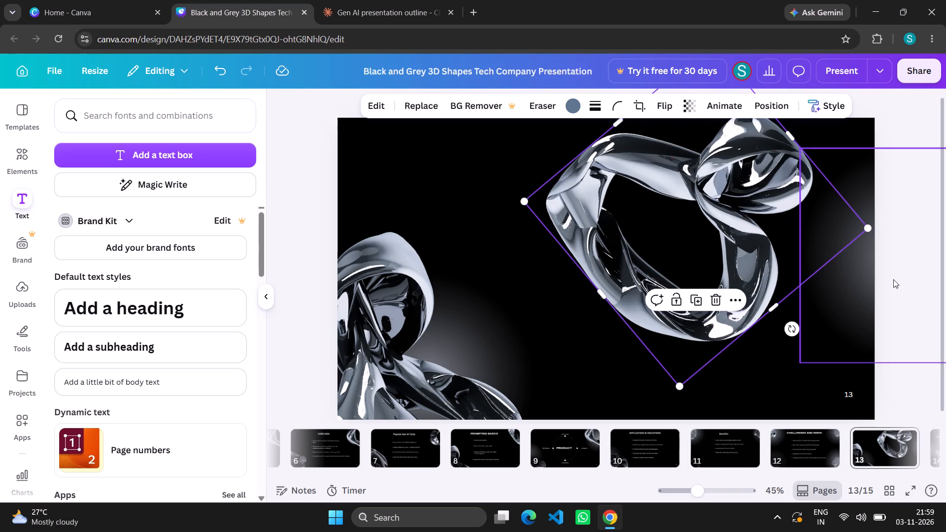
{"action": "left_click_drag", "start_coordinate": [851, 283], "coordinate": [835, 328]}
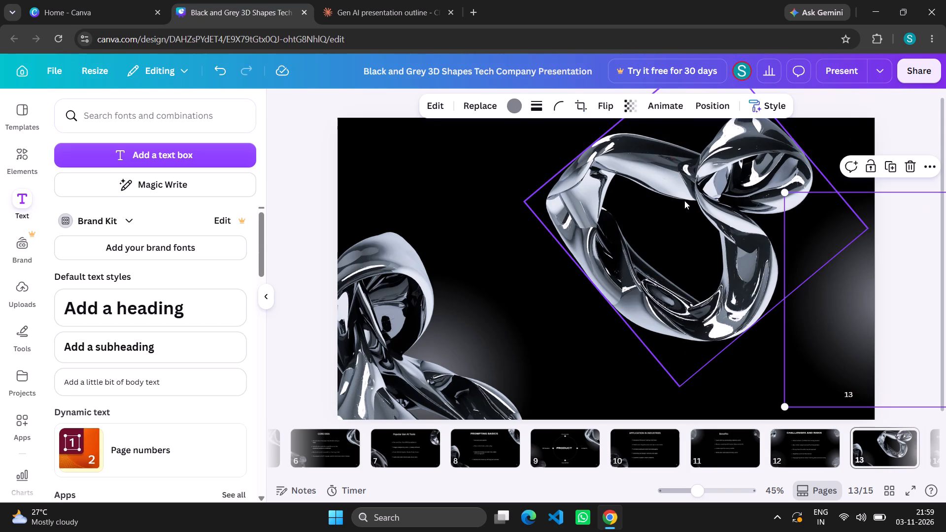
{"action": "left_click_drag", "start_coordinate": [684, 200], "coordinate": [859, 124]}
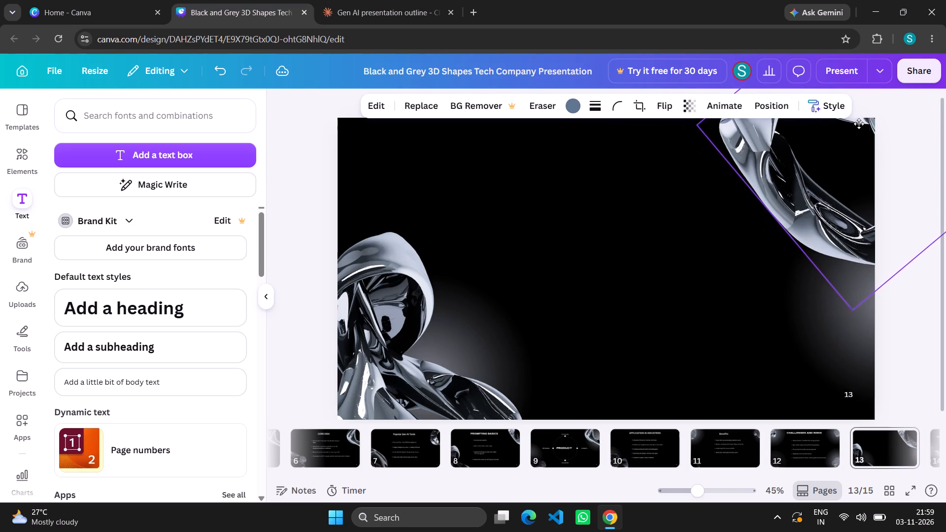
{"action": "left_click_drag", "start_coordinate": [859, 124], "coordinate": [863, 107]}
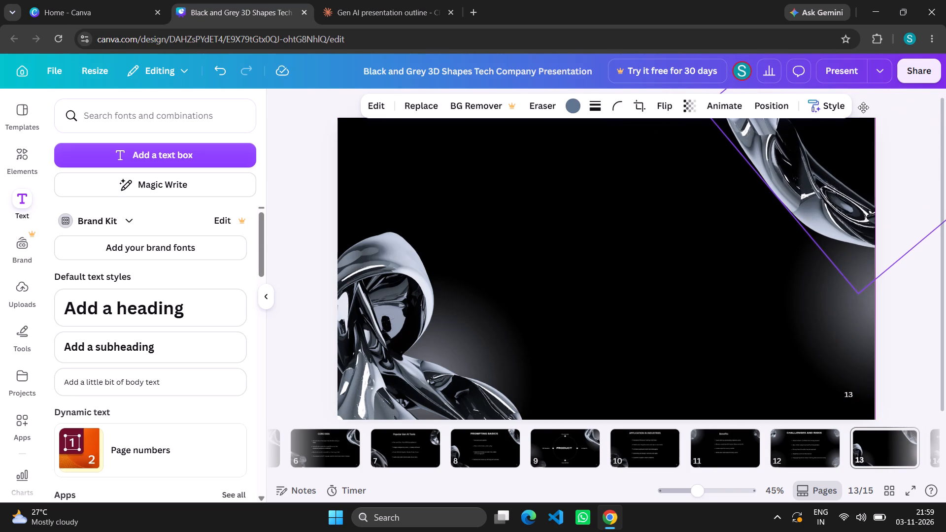
{"action": "left_click_drag", "start_coordinate": [863, 107], "coordinate": [861, 111]}
{"action": "left_click_drag", "start_coordinate": [815, 303], "coordinate": [813, 248]}
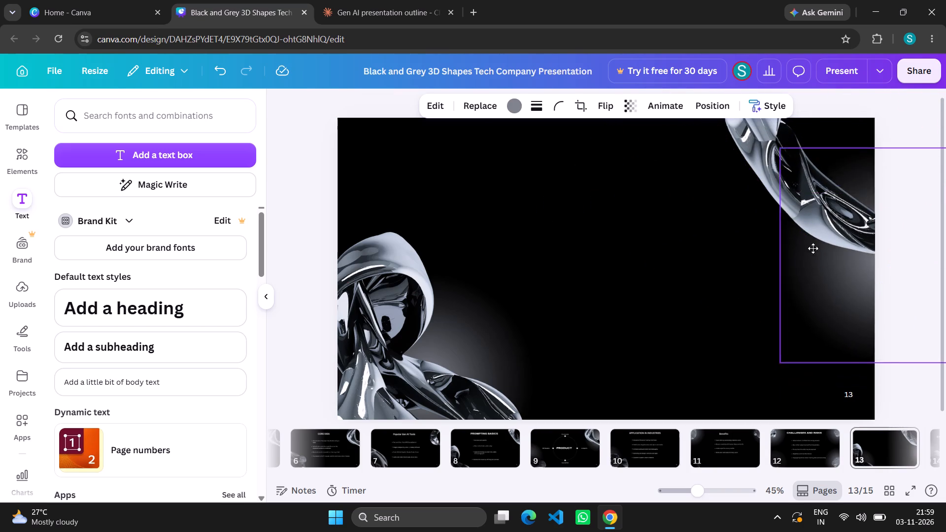
{"action": "left_click_drag", "start_coordinate": [813, 248], "coordinate": [811, 160]}
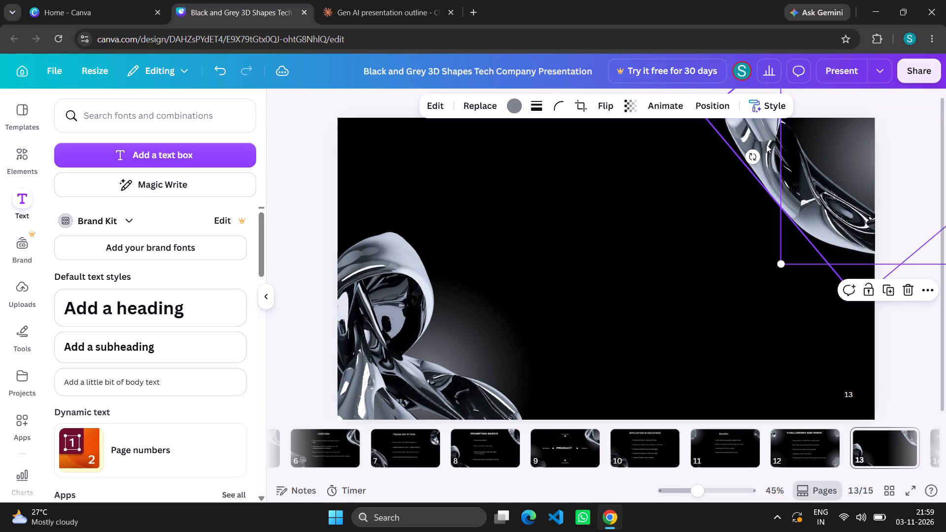
{"action": "left_click", "coordinate": [692, 217]}
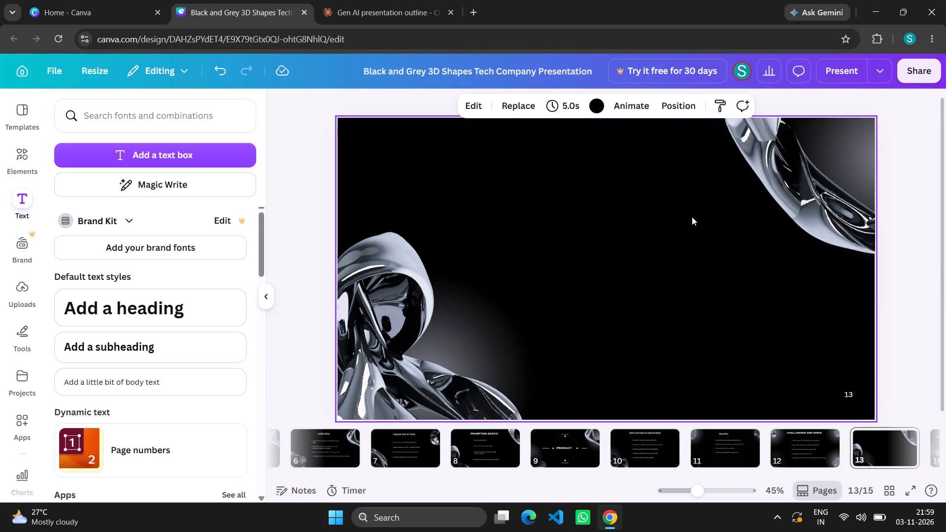
Move page 13's lower-left chrome shape farther down and outward so less of it covers the slide.
{"action": "left_click_drag", "start_coordinate": [418, 314], "coordinate": [403, 315]}
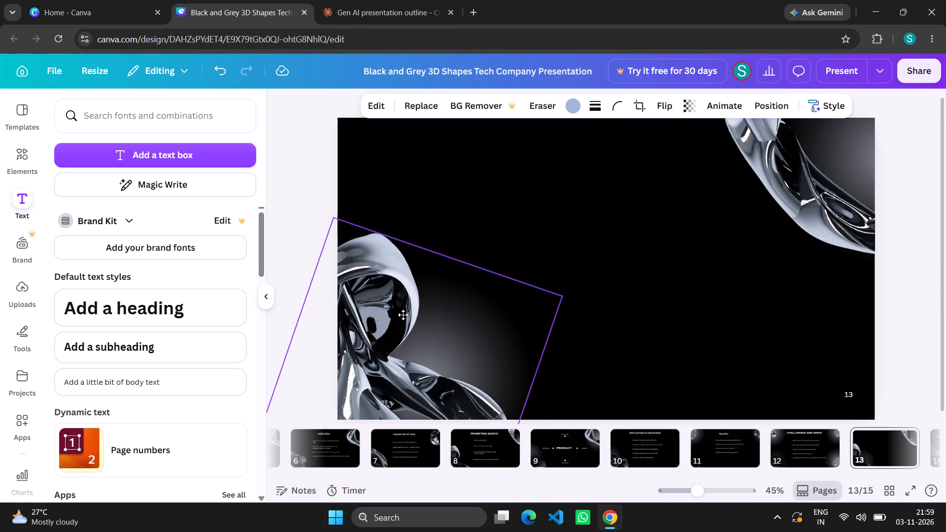
{"action": "left_click_drag", "start_coordinate": [403, 315], "coordinate": [398, 324]}
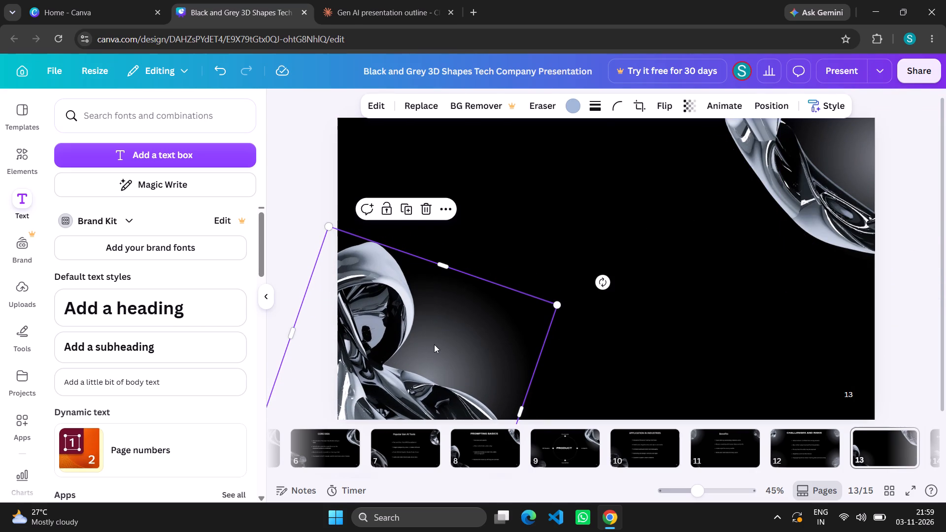
{"action": "left_click", "coordinate": [434, 344]}
{"action": "left_click", "coordinate": [524, 217]}
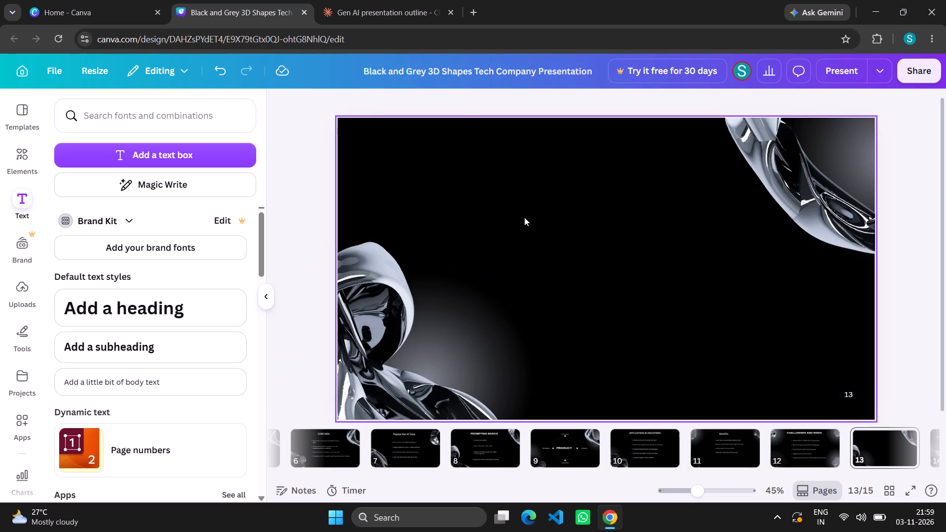
{"action": "left_click_drag", "start_coordinate": [388, 340], "coordinate": [376, 355]}
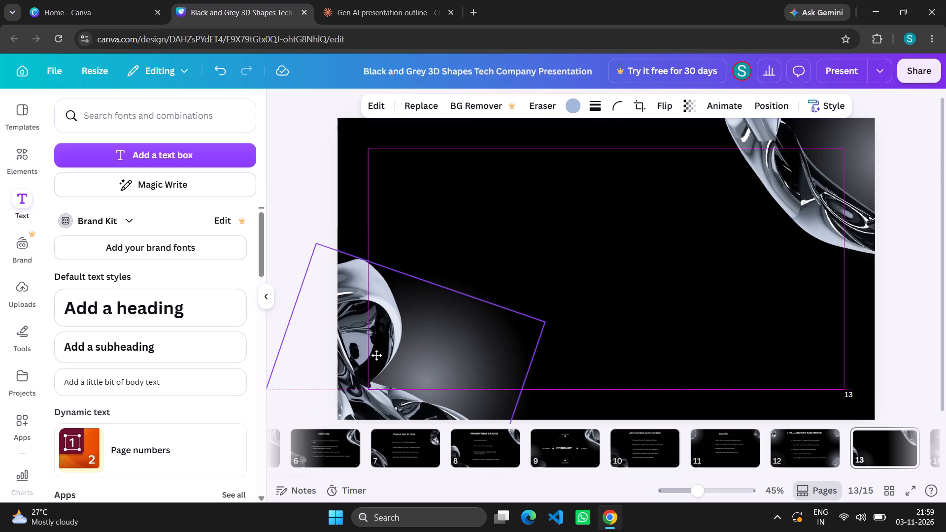
{"action": "left_click_drag", "start_coordinate": [376, 355], "coordinate": [377, 355]}
{"action": "left_click", "coordinate": [434, 366]}
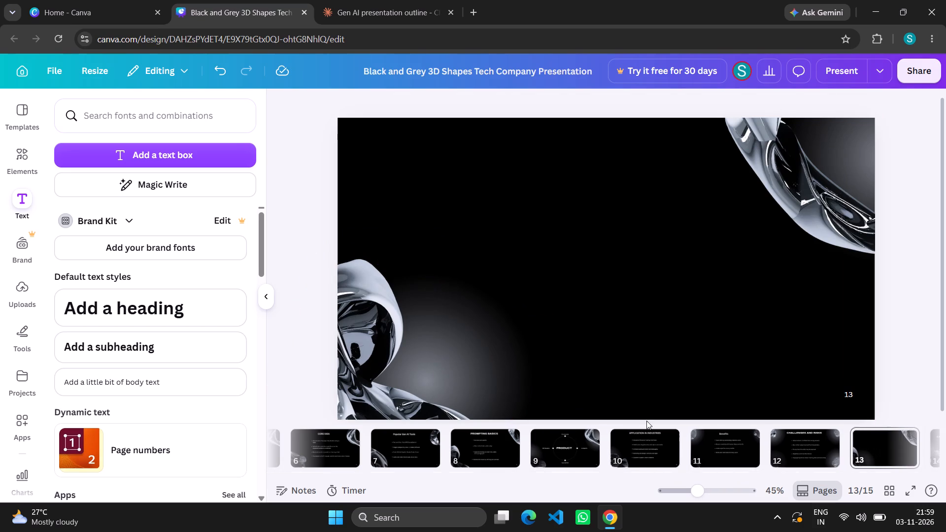
{"action": "scroll", "coordinate": [642, 446], "scroll_direction": "left", "scroll_amount": 1}
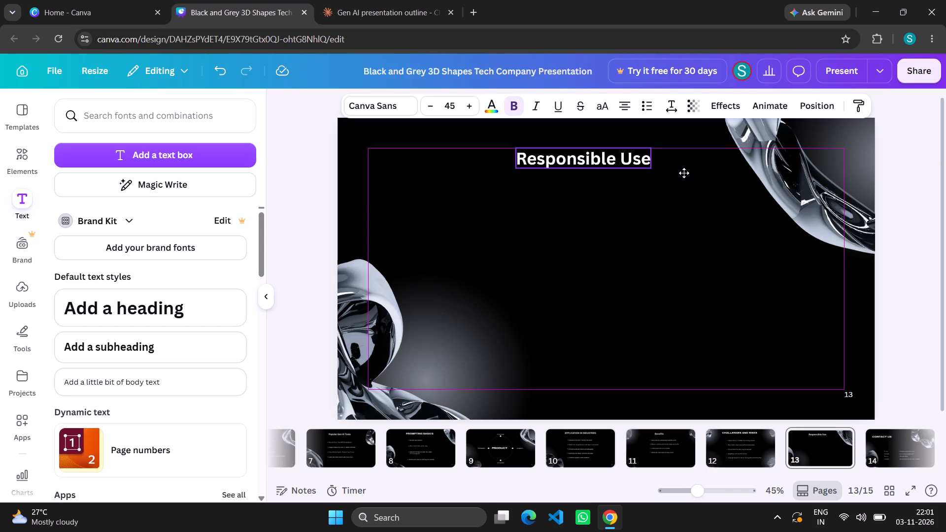
{"action": "left_click_drag", "start_coordinate": [684, 173], "coordinate": [682, 166]}
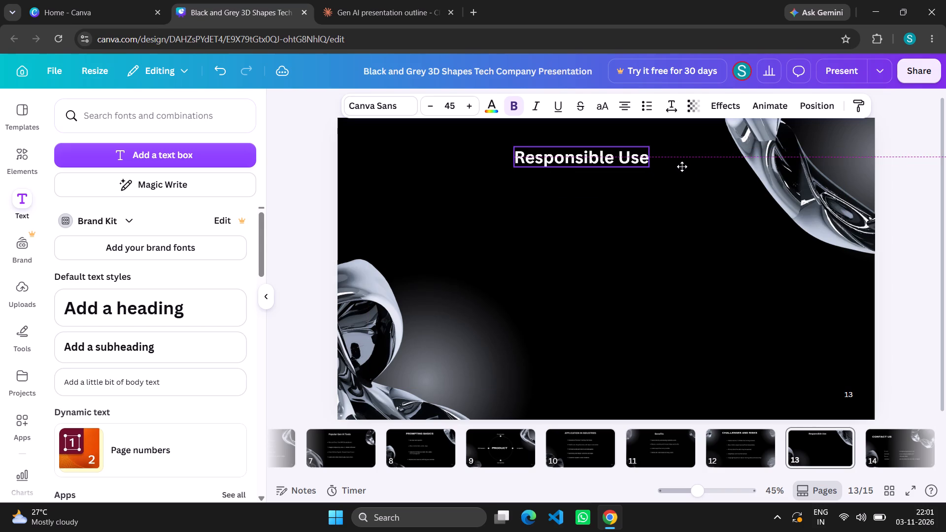
{"action": "left_click_drag", "start_coordinate": [682, 166], "coordinate": [686, 163]}
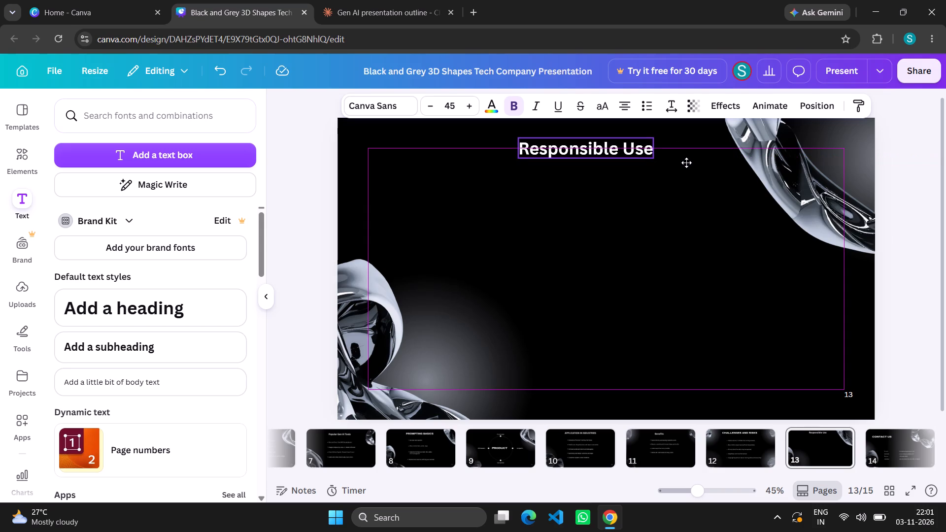
{"action": "left_click_drag", "start_coordinate": [686, 163], "coordinate": [685, 164]}
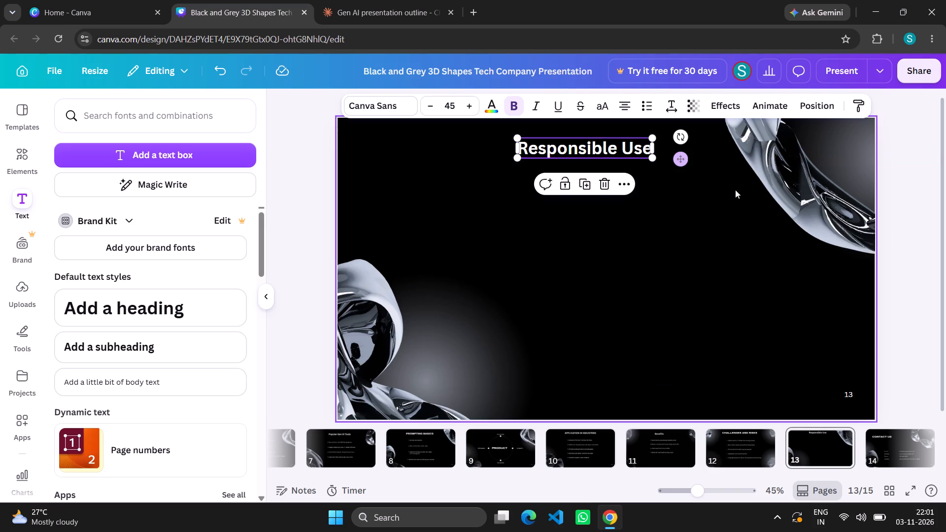
Shift page 13's upper-right chrome shape slightly farther out past the slide's side edge.
{"action": "left_click_drag", "start_coordinate": [791, 193], "coordinate": [803, 207]}
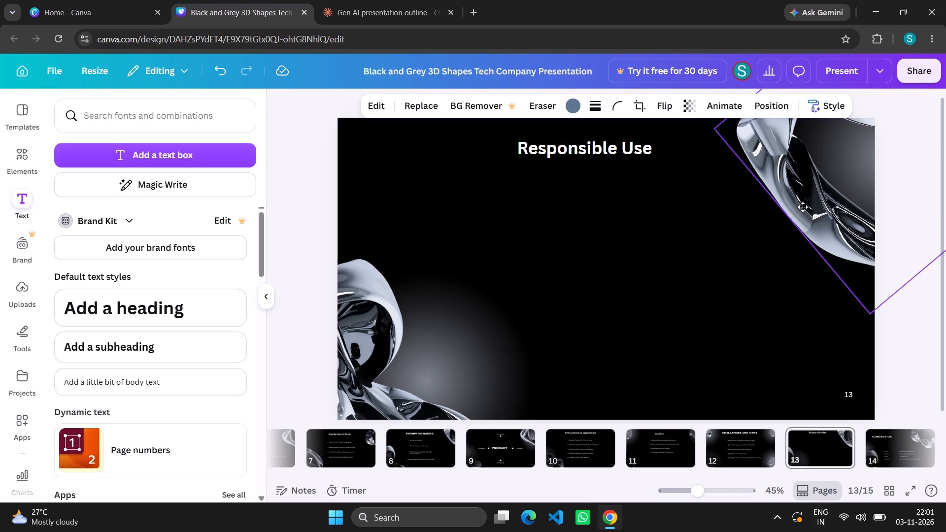
{"action": "left_click_drag", "start_coordinate": [803, 207], "coordinate": [810, 199]}
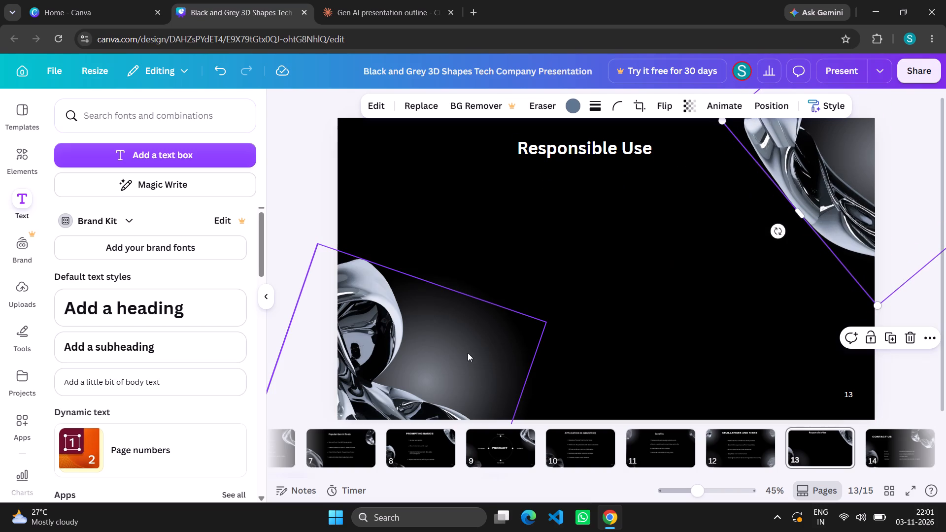
Tuck page 13's lower-left chrome shape farther into its corner and shift the glow outward behind it.
{"action": "left_click_drag", "start_coordinate": [435, 347], "coordinate": [405, 329]}
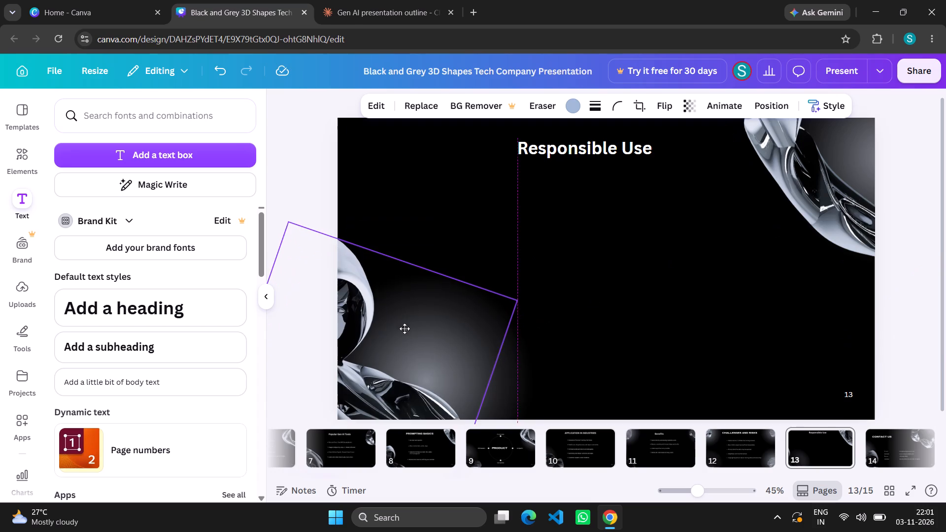
{"action": "left_click_drag", "start_coordinate": [405, 329], "coordinate": [421, 353]}
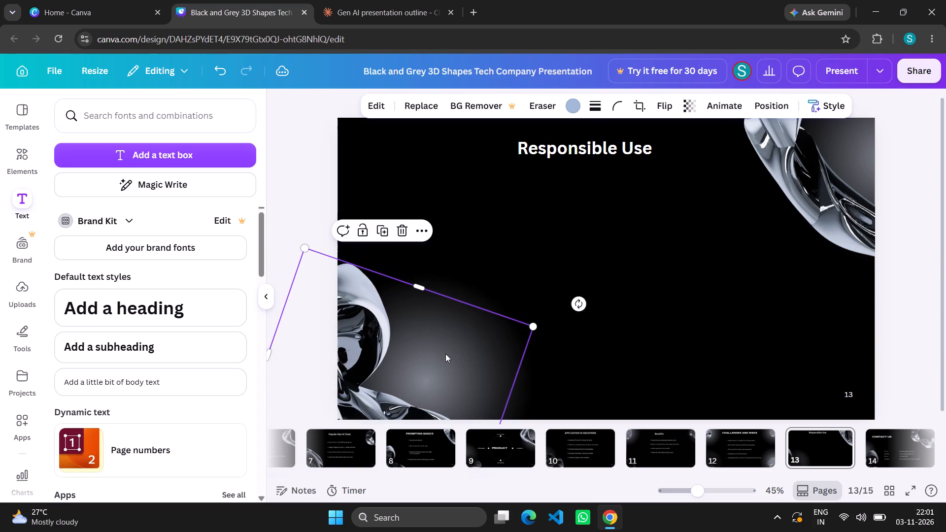
{"action": "left_click_drag", "start_coordinate": [445, 354], "coordinate": [439, 359]}
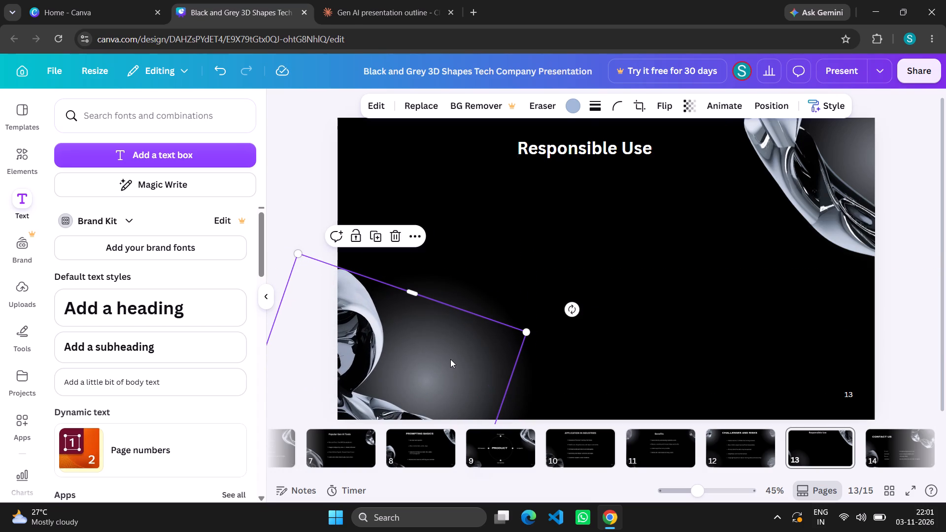
{"action": "left_click", "coordinate": [450, 359]}
{"action": "left_click_drag", "start_coordinate": [480, 280], "coordinate": [441, 260]}
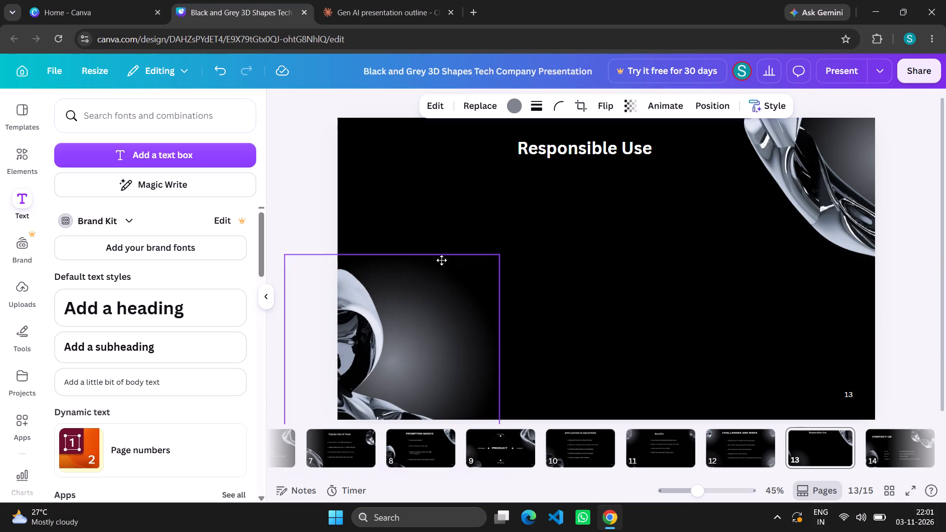
{"action": "left_click_drag", "start_coordinate": [441, 260], "coordinate": [437, 282]}
{"action": "left_click", "coordinate": [429, 219]}
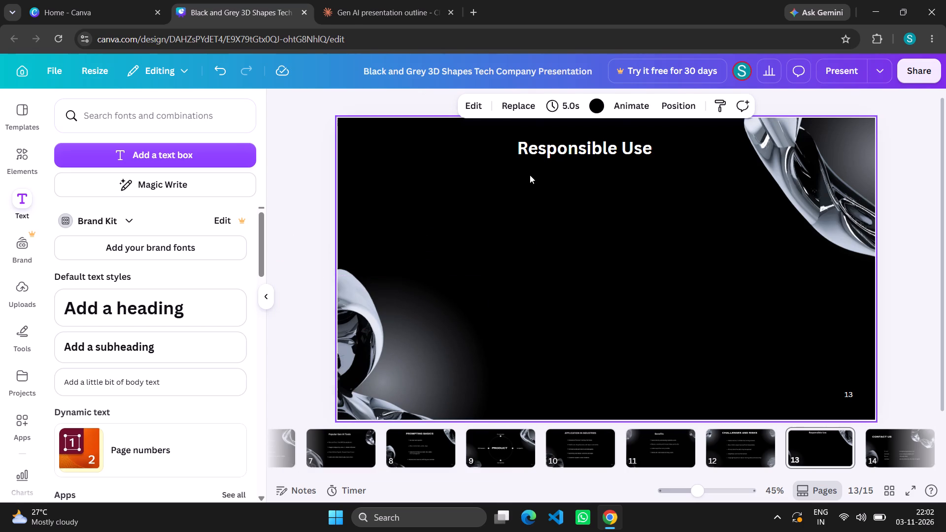
Nudge the "Responsible Use" heading slightly sideways toward the slide's centre and a little higher.
{"action": "left_click", "coordinate": [564, 149]}
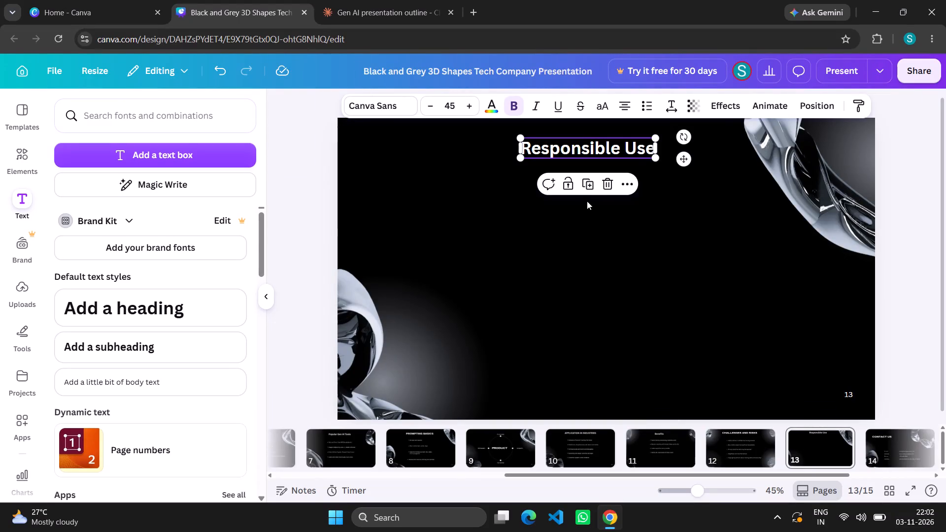
{"action": "left_click", "coordinate": [688, 163]}
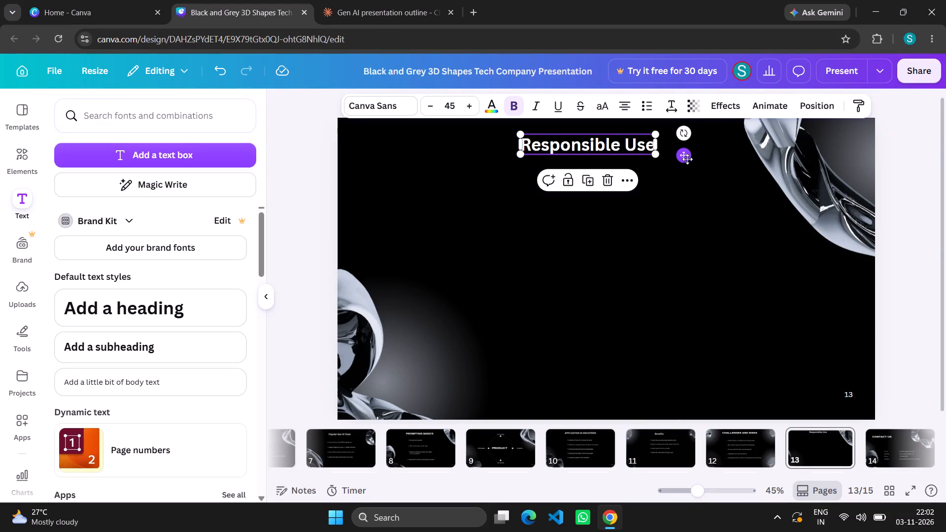
Readjust page 13's corner chrome shapes, shifting the upper-right one slightly toward its side edge and raising the lower-left one slightly.
{"action": "left_click_drag", "start_coordinate": [800, 197], "coordinate": [810, 212]}
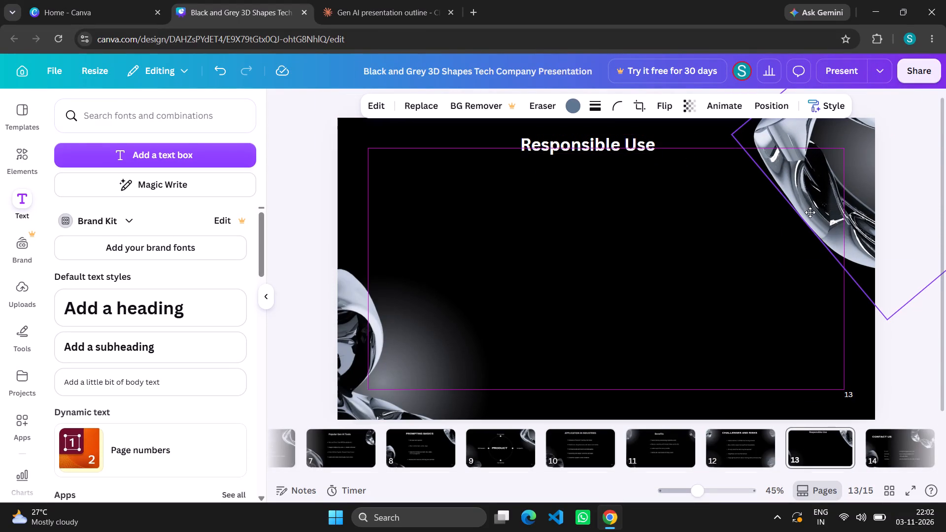
{"action": "left_click_drag", "start_coordinate": [810, 212], "coordinate": [811, 206]}
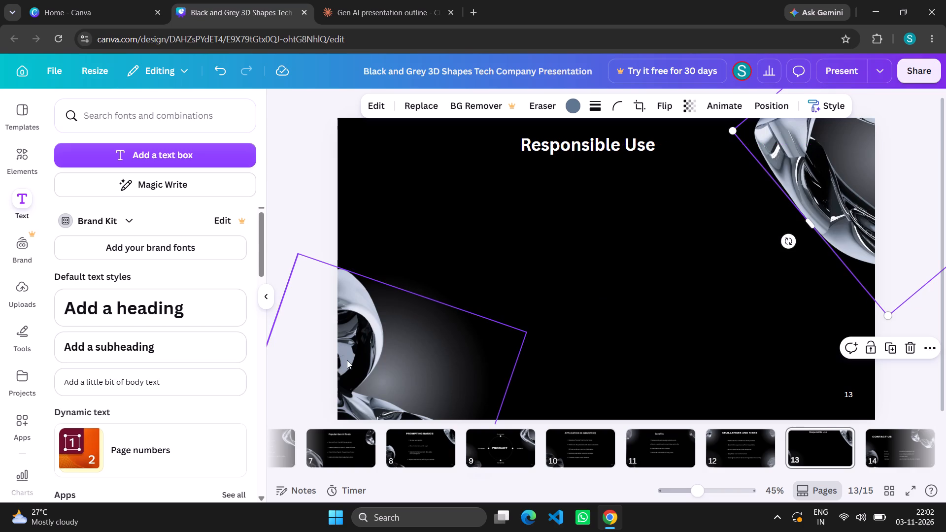
{"action": "left_click_drag", "start_coordinate": [341, 352], "coordinate": [346, 348]}
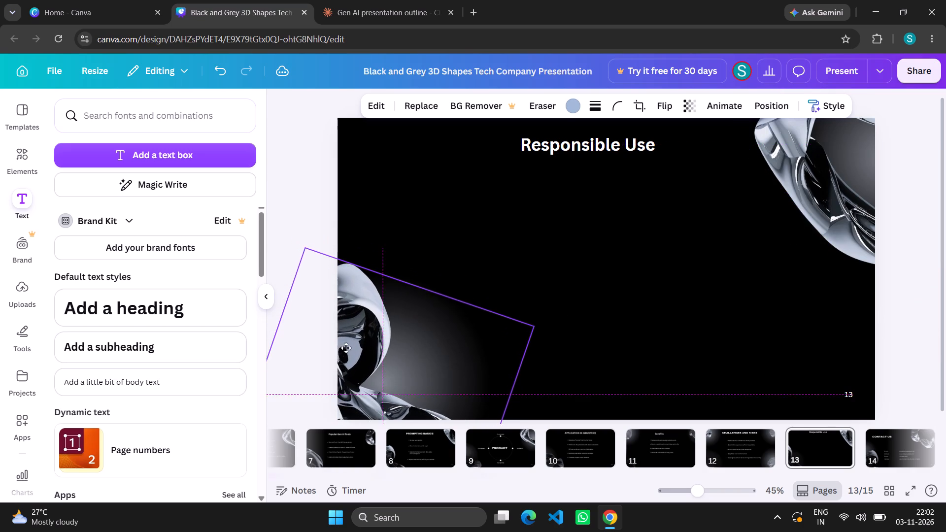
{"action": "left_click_drag", "start_coordinate": [346, 348], "coordinate": [351, 353]}
{"action": "left_click", "coordinate": [436, 360]}
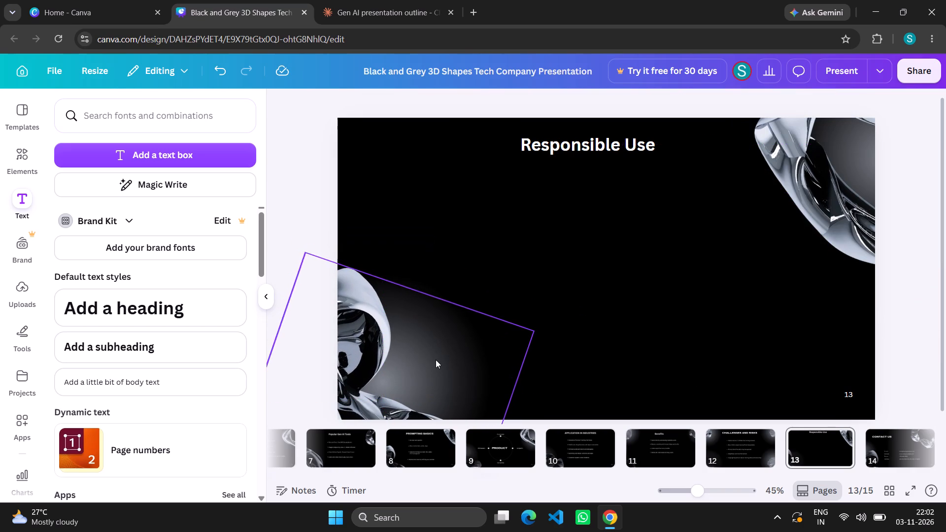
{"action": "left_click", "coordinate": [447, 319]}
{"action": "left_click_drag", "start_coordinate": [447, 319], "coordinate": [448, 316]}
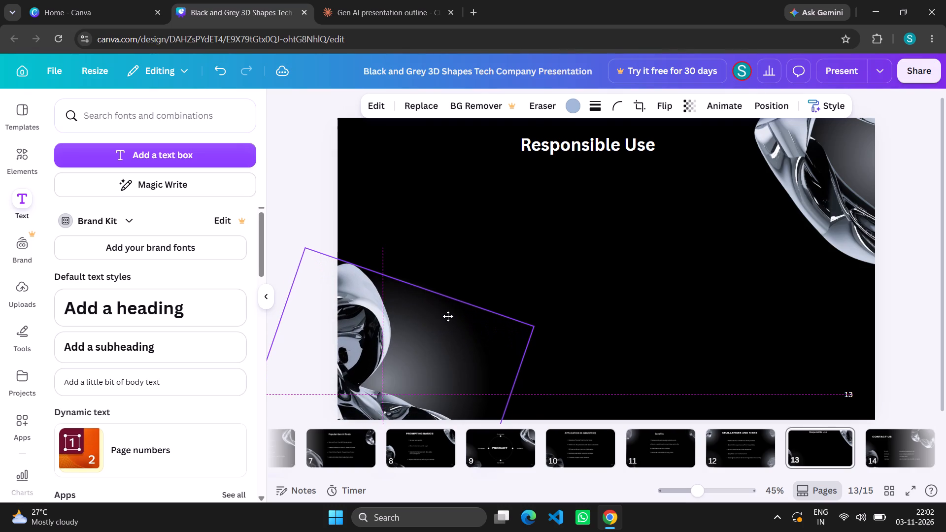
{"action": "left_click_drag", "start_coordinate": [448, 316], "coordinate": [439, 307]}
{"action": "left_click_drag", "start_coordinate": [833, 208], "coordinate": [830, 203]}
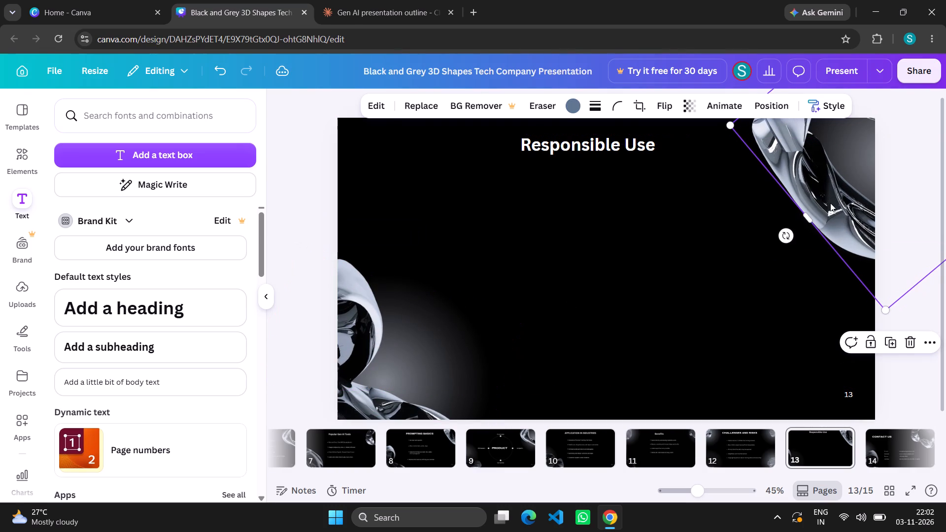
Delete the page number from page 13's lower-right corner.
{"action": "left_click", "coordinate": [851, 393]}
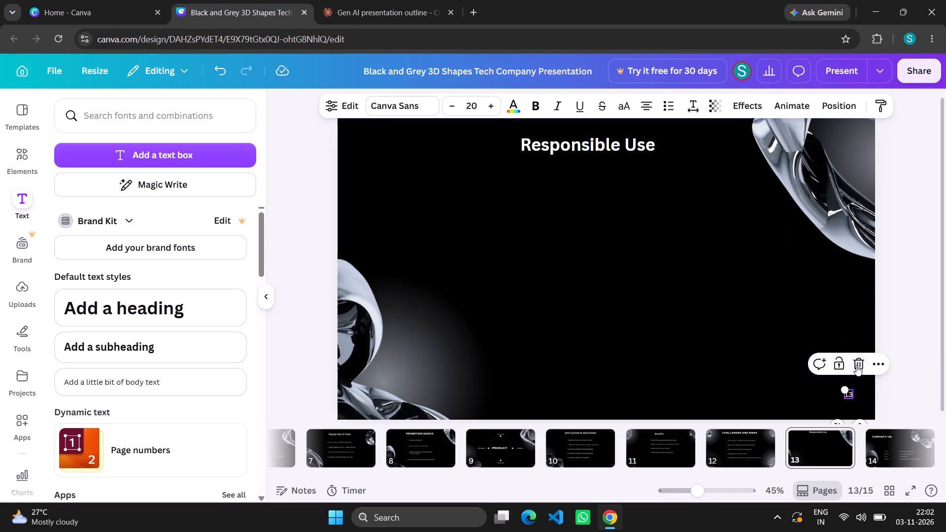
{"action": "left_click", "coordinate": [856, 365]}
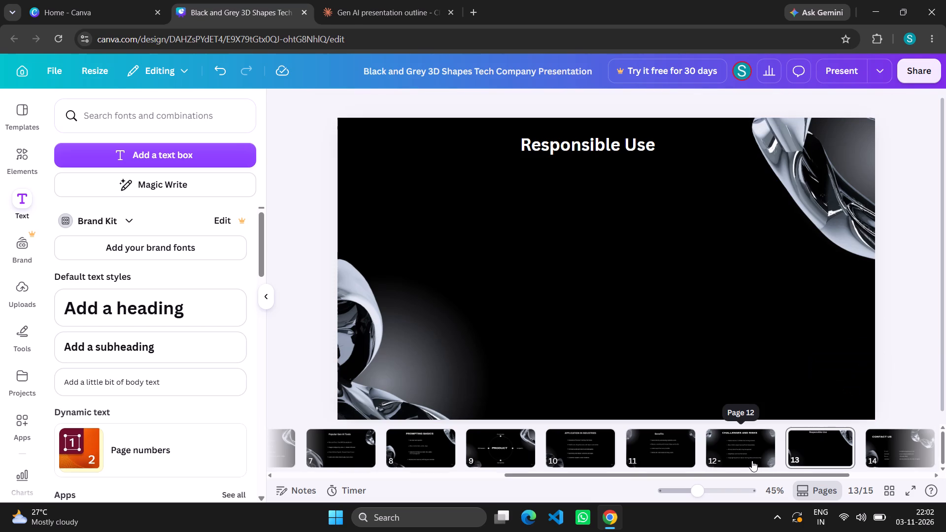
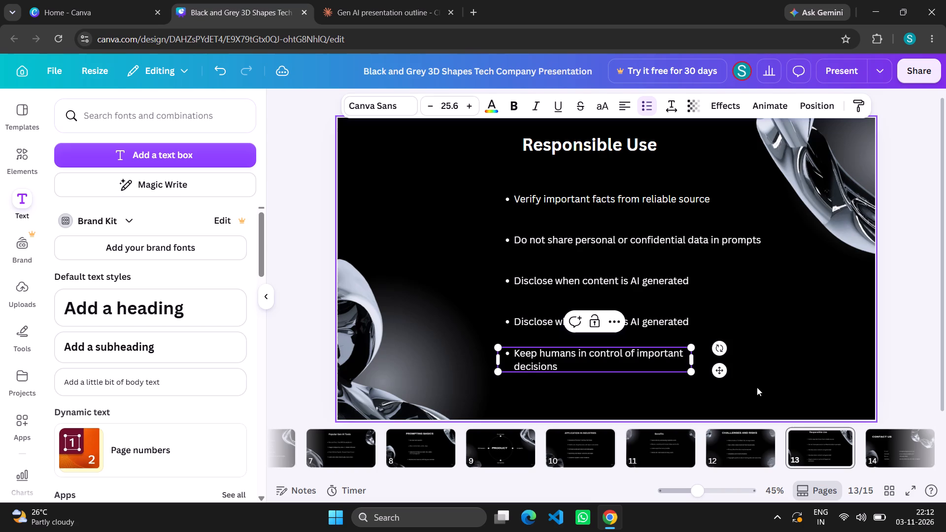
Widen the fifth bullet's text box to fit its sentence on one line and lower it slightly to even the spacing.
{"action": "left_click_drag", "start_coordinate": [692, 357], "coordinate": [745, 364]}
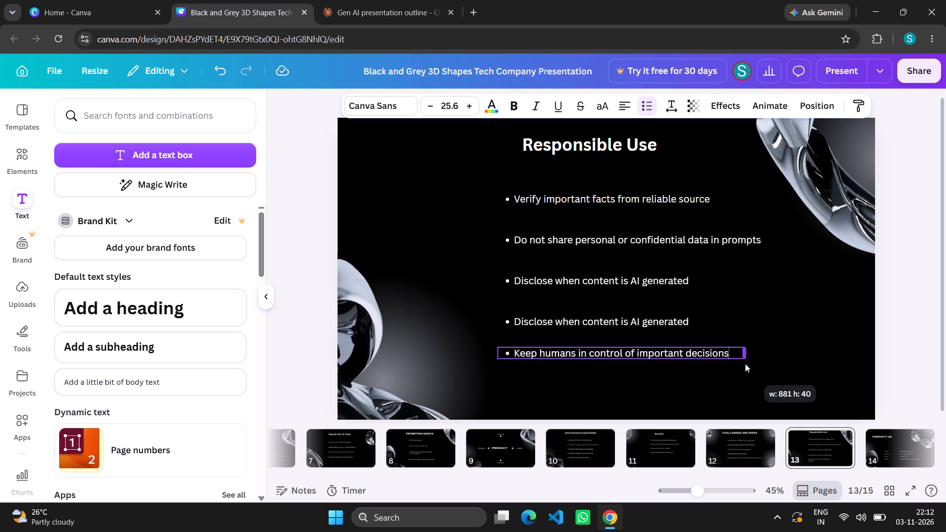
{"action": "left_click_drag", "start_coordinate": [745, 364], "coordinate": [746, 364]}
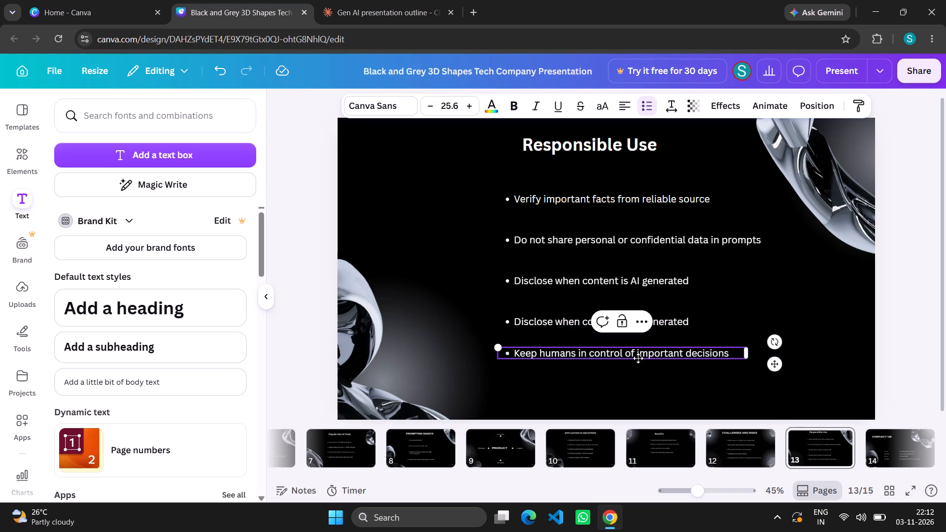
{"action": "left_click_drag", "start_coordinate": [638, 358], "coordinate": [639, 365]}
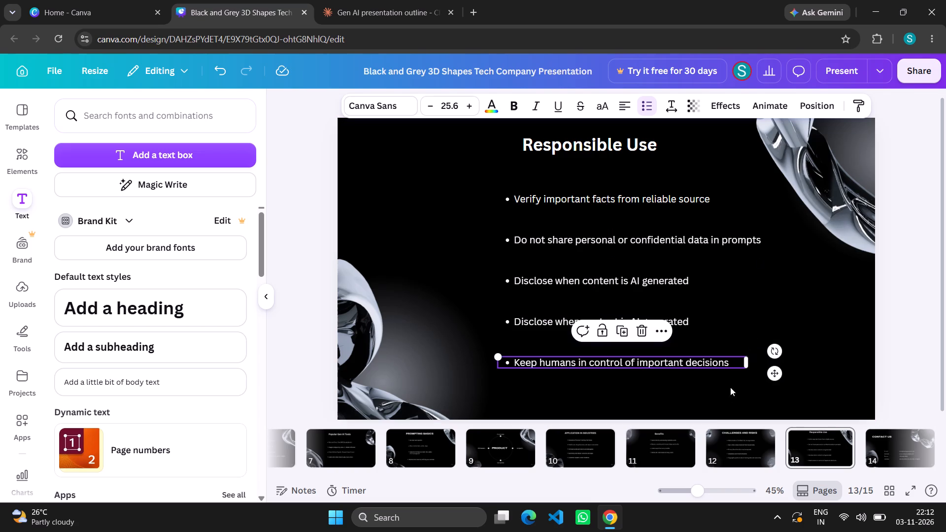
{"action": "left_click", "coordinate": [716, 411]}
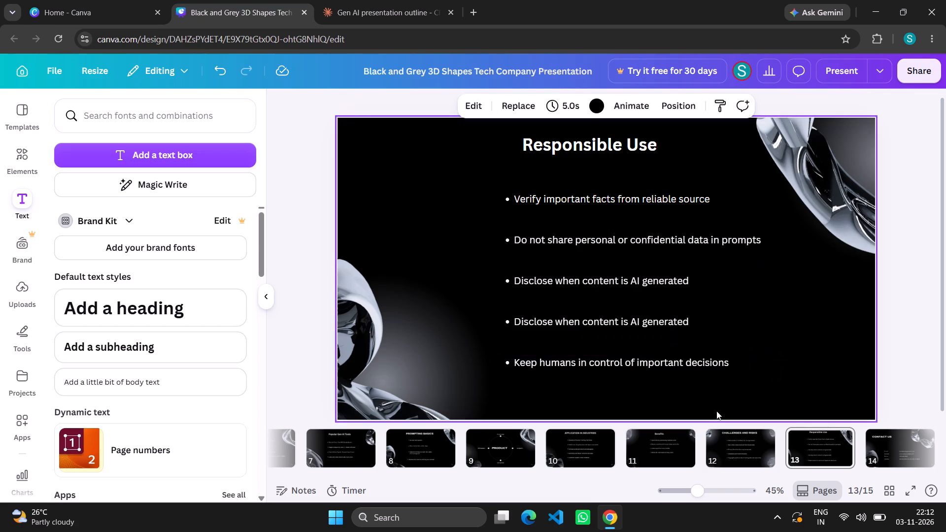
Delete the address, phone, e-mail and website values beside their labels on page 14, CONTACT US.
{"action": "scroll", "coordinate": [754, 448], "scroll_direction": "left", "scroll_amount": 2}
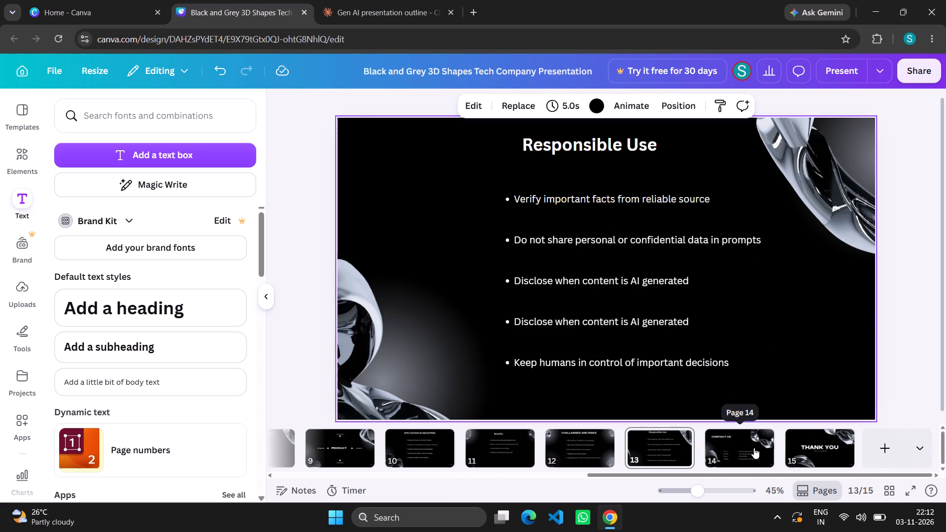
{"action": "left_click", "coordinate": [743, 452]}
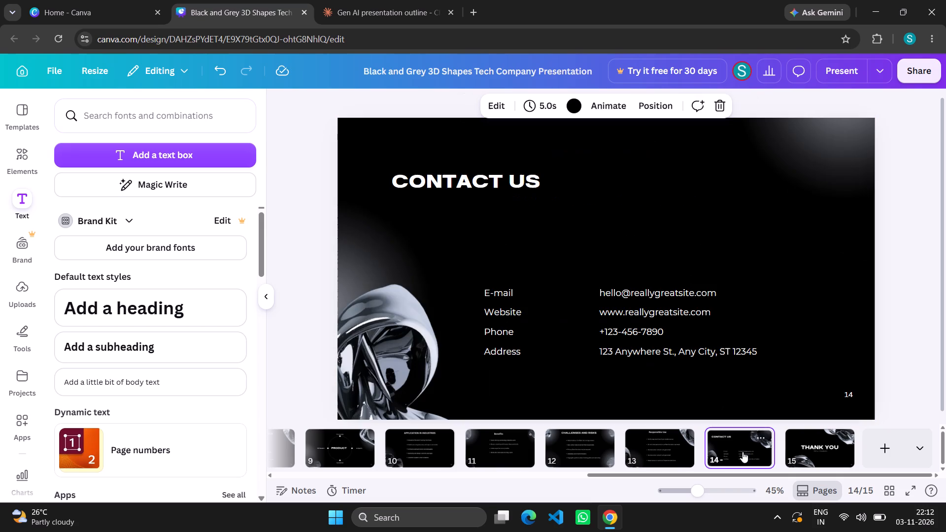
{"action": "left_click", "coordinate": [663, 440]}
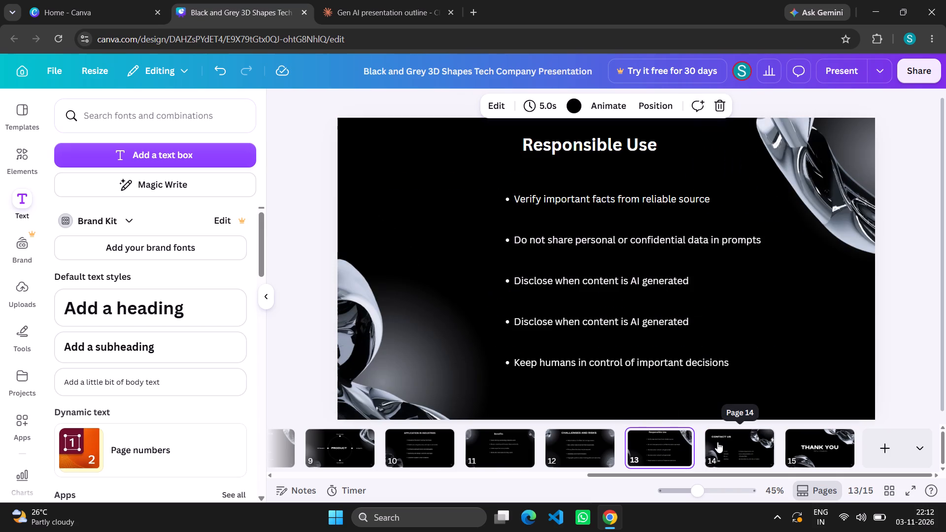
{"action": "left_click", "coordinate": [717, 442]}
{"action": "left_click", "coordinate": [659, 356]}
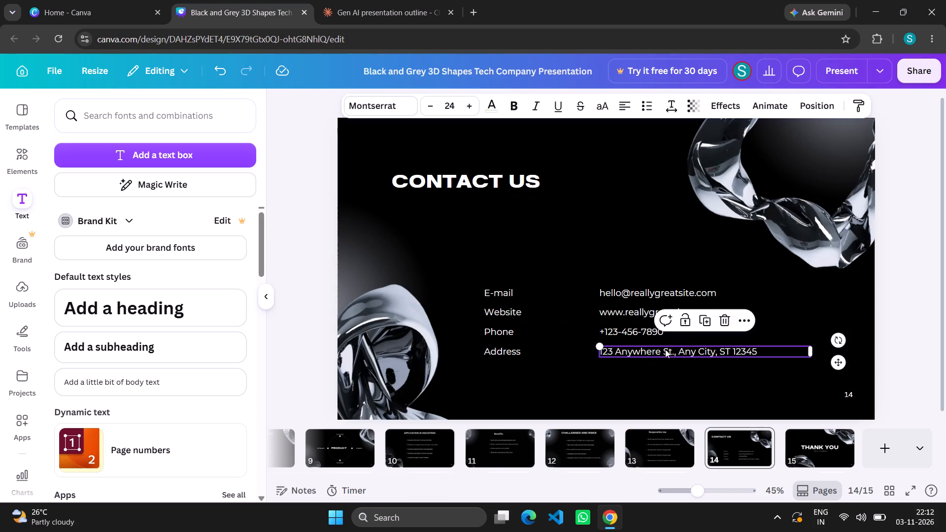
{"action": "left_click", "coordinate": [722, 323]}
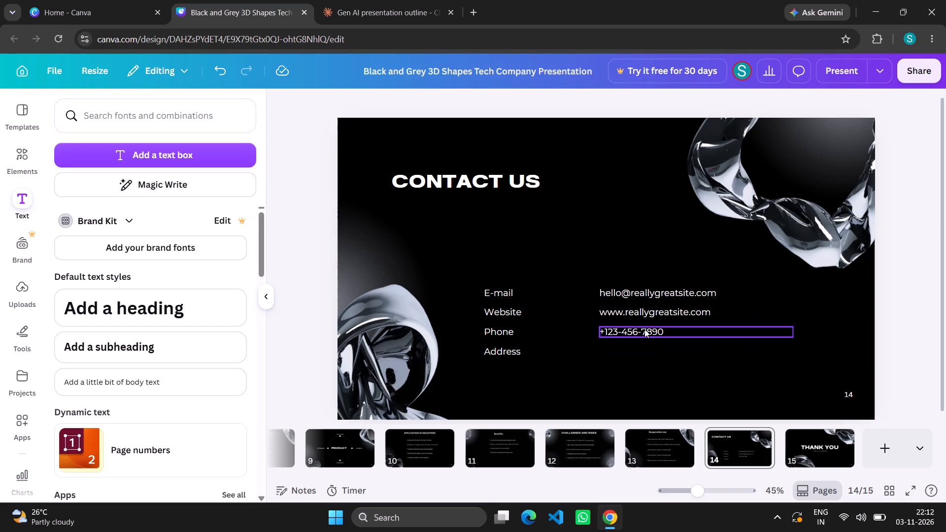
{"action": "left_click", "coordinate": [644, 329]}
{"action": "left_click", "coordinate": [714, 298]}
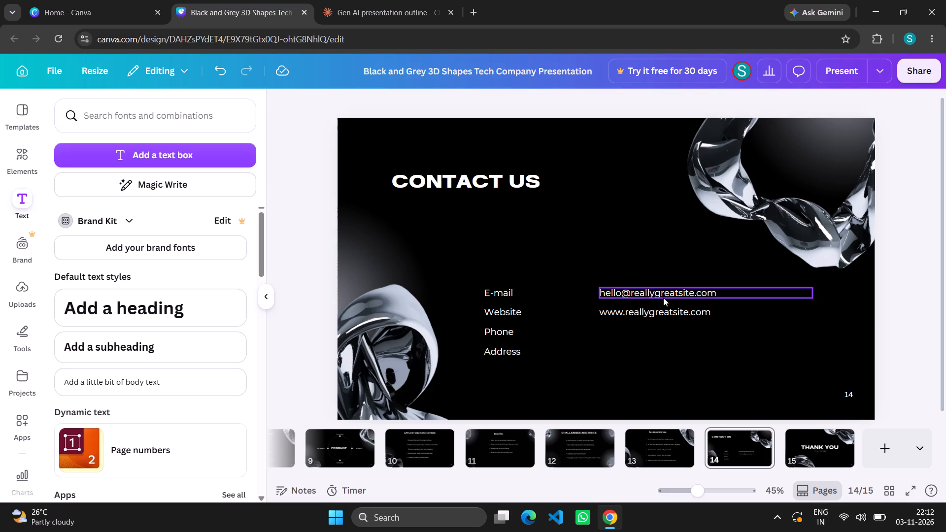
{"action": "left_click", "coordinate": [663, 298]}
{"action": "left_click", "coordinate": [721, 267]}
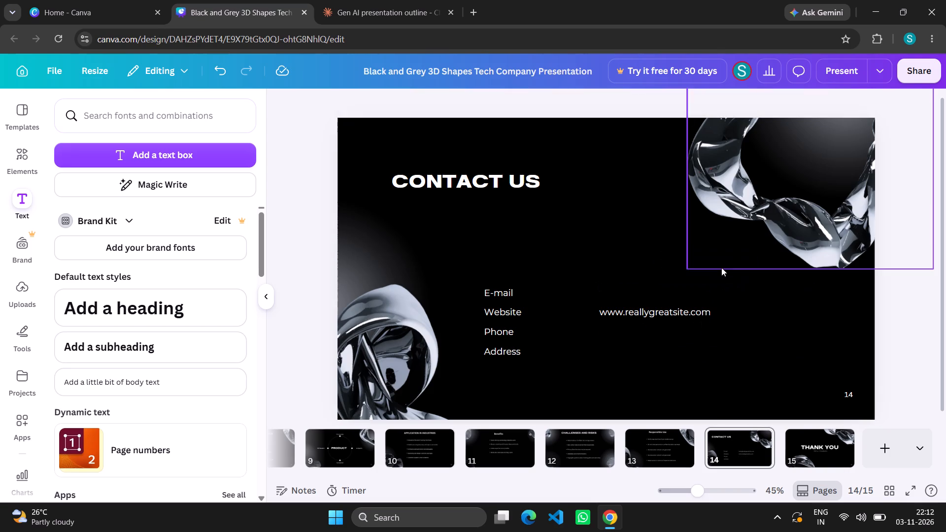
{"action": "left_click", "coordinate": [677, 315]}
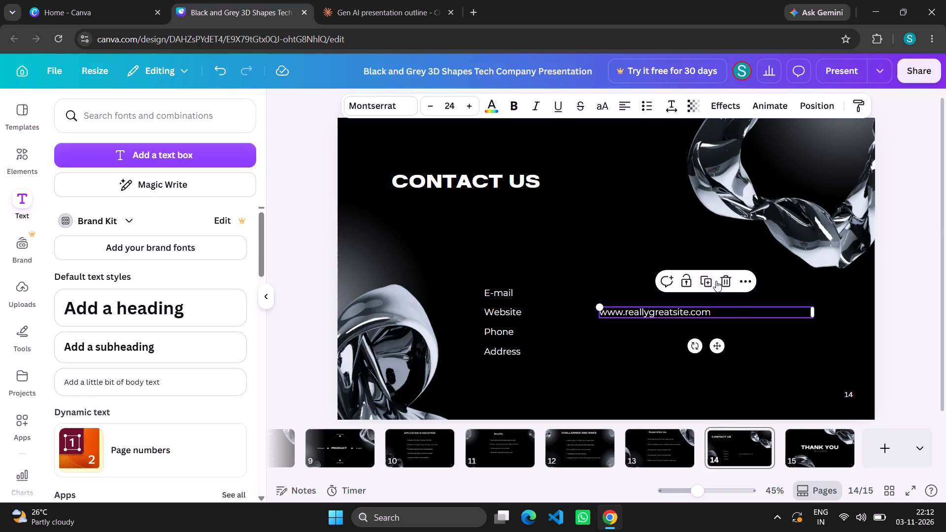
{"action": "left_click", "coordinate": [723, 281]}
Delete the page number from page 14's bottom corner.
{"action": "left_click", "coordinate": [844, 392]}
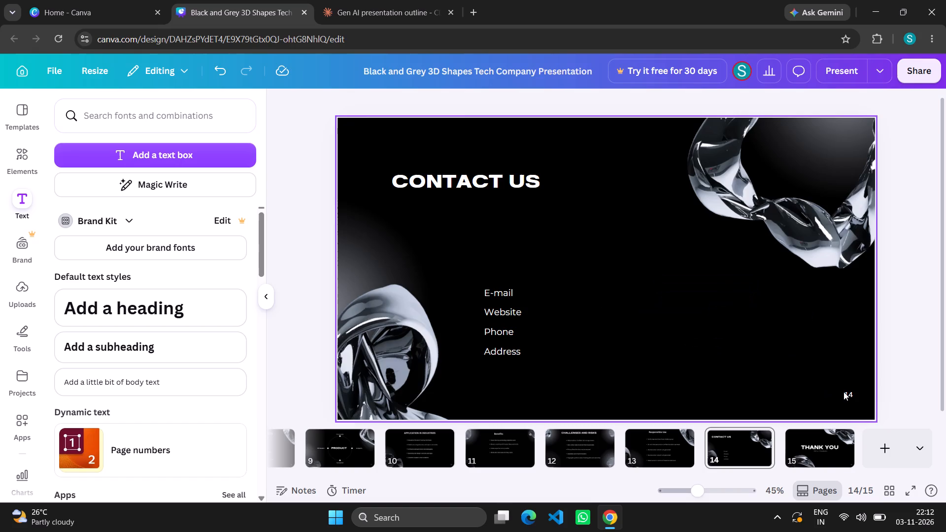
{"action": "left_click", "coordinate": [845, 392]}
{"action": "left_click", "coordinate": [860, 365]}
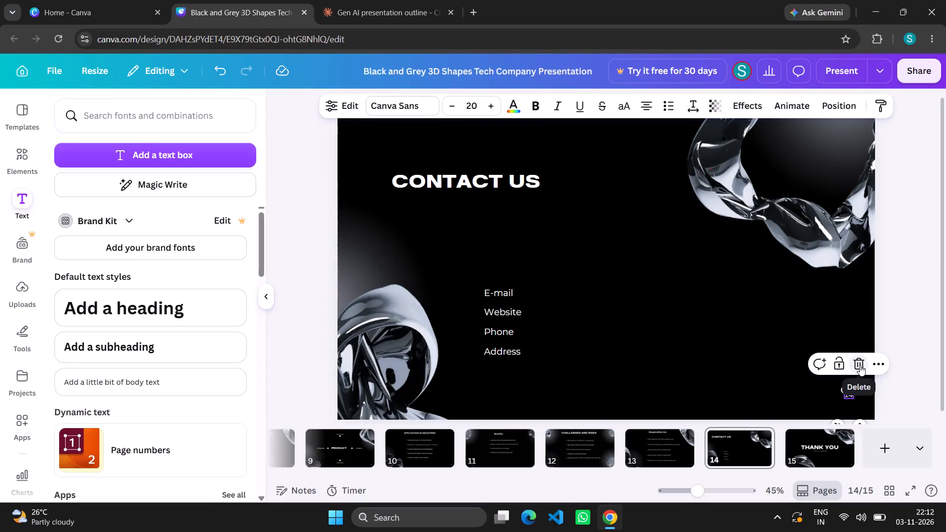
Delete the Website and E-mail labels from page 14.
{"action": "left_click", "coordinate": [504, 309]}
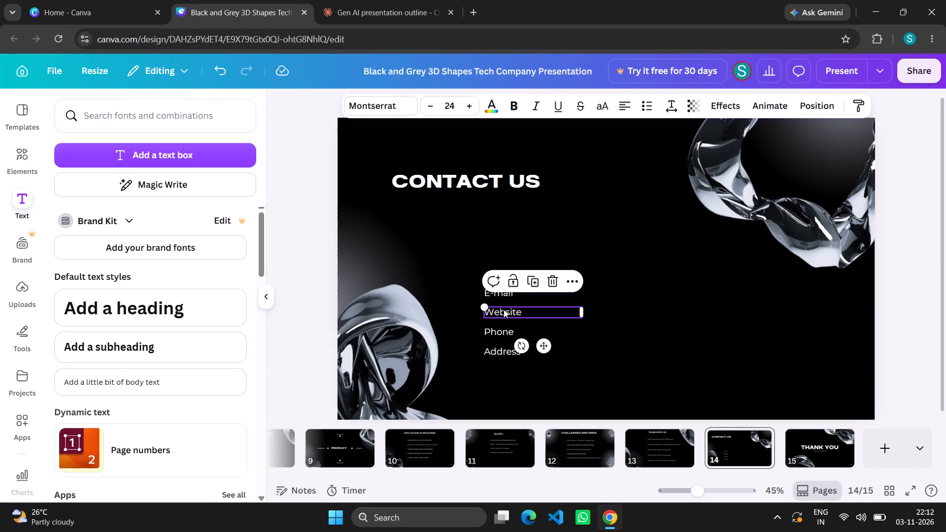
{"action": "left_click", "coordinate": [549, 280]}
{"action": "left_click", "coordinate": [494, 290]}
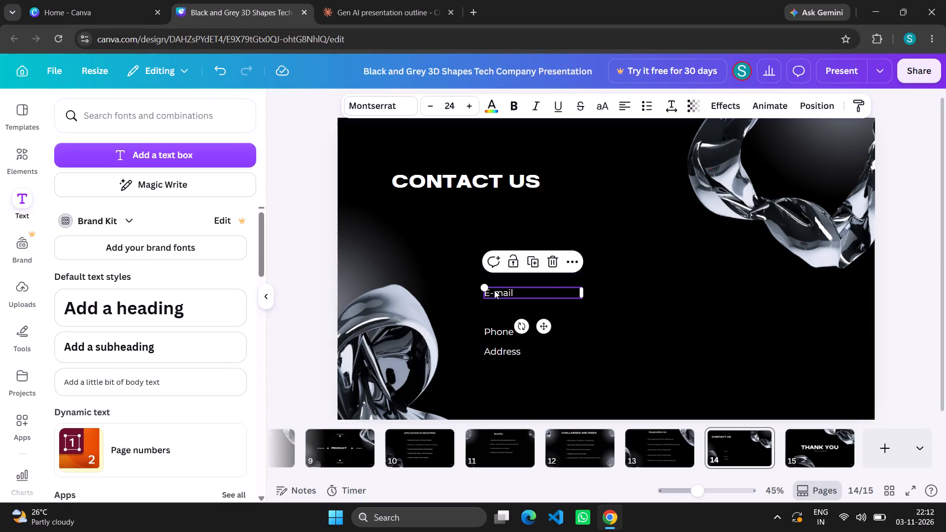
{"action": "left_click", "coordinate": [552, 267]}
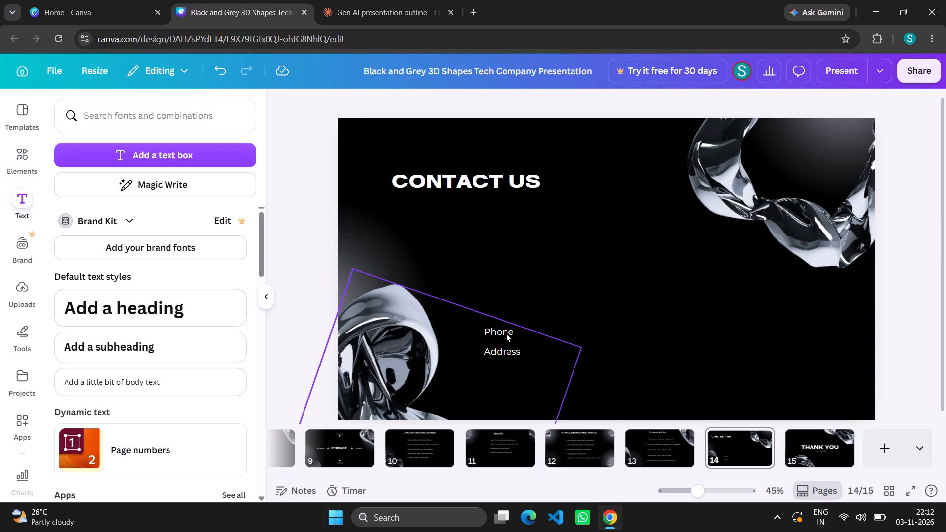
Move the lower glass shape clear of the remaining labels and delete the Phone and Address labels from page 14.
{"action": "left_click_drag", "start_coordinate": [505, 335], "coordinate": [473, 371]}
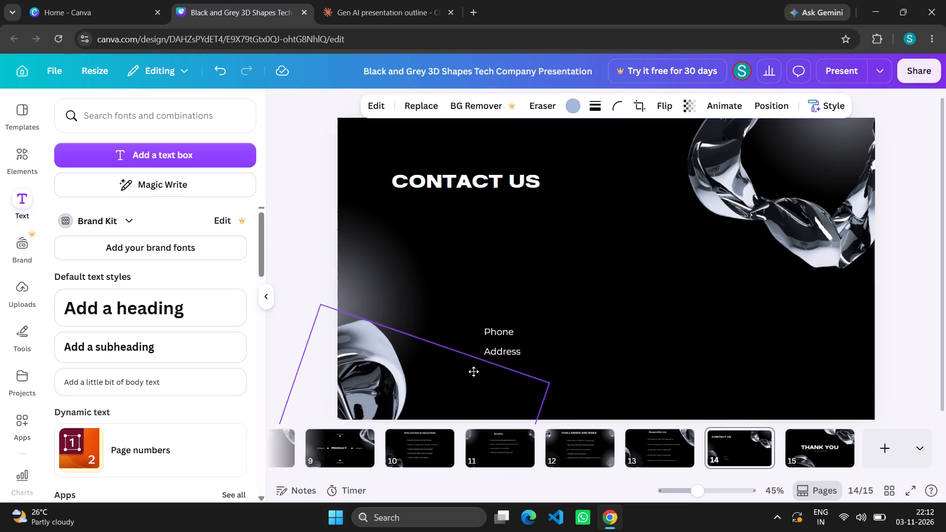
{"action": "left_click_drag", "start_coordinate": [473, 371], "coordinate": [473, 375]}
{"action": "left_click", "coordinate": [500, 331]}
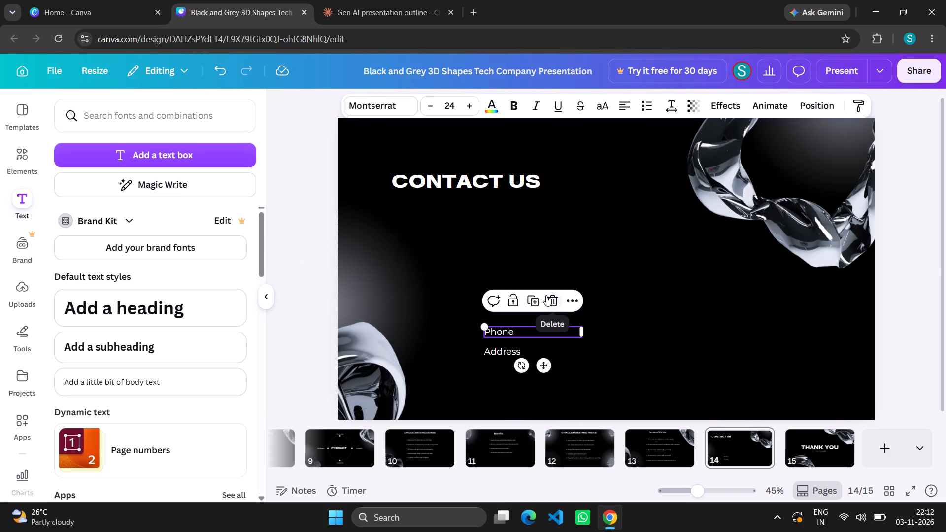
{"action": "left_click", "coordinate": [546, 295]}
{"action": "left_click", "coordinate": [511, 355]}
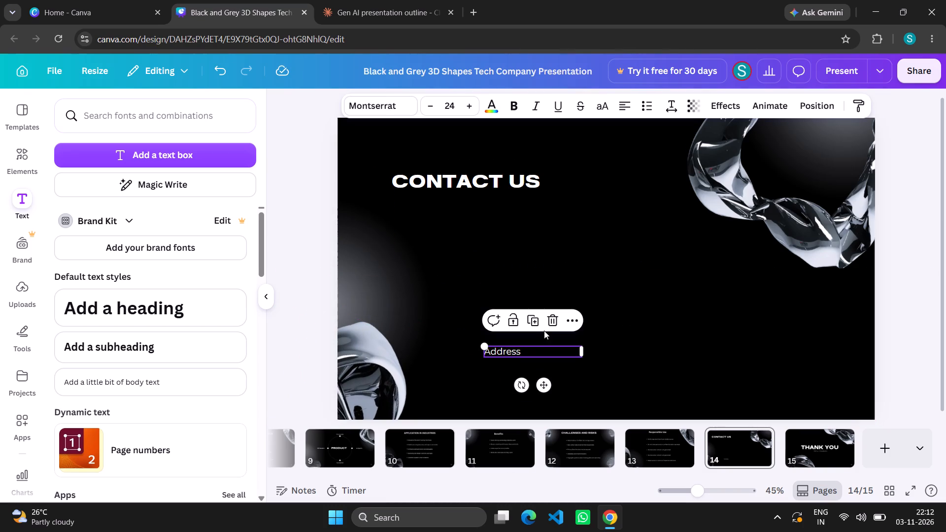
{"action": "left_click", "coordinate": [552, 320]}
Tuck page 14's two glass shapes further into the lower-left and upper-right corners, with the loose grey glow behind the lower-left shape.
{"action": "left_click_drag", "start_coordinate": [383, 419], "coordinate": [486, 399]}
{"action": "left_click_drag", "start_coordinate": [371, 322], "coordinate": [703, 287]}
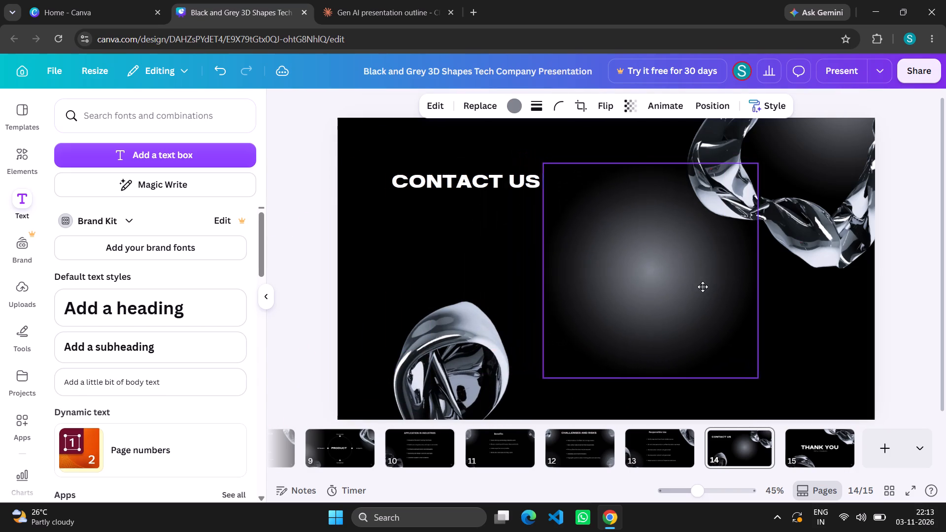
{"action": "left_click_drag", "start_coordinate": [703, 287], "coordinate": [707, 287]}
{"action": "left_click_drag", "start_coordinate": [491, 377], "coordinate": [412, 412]}
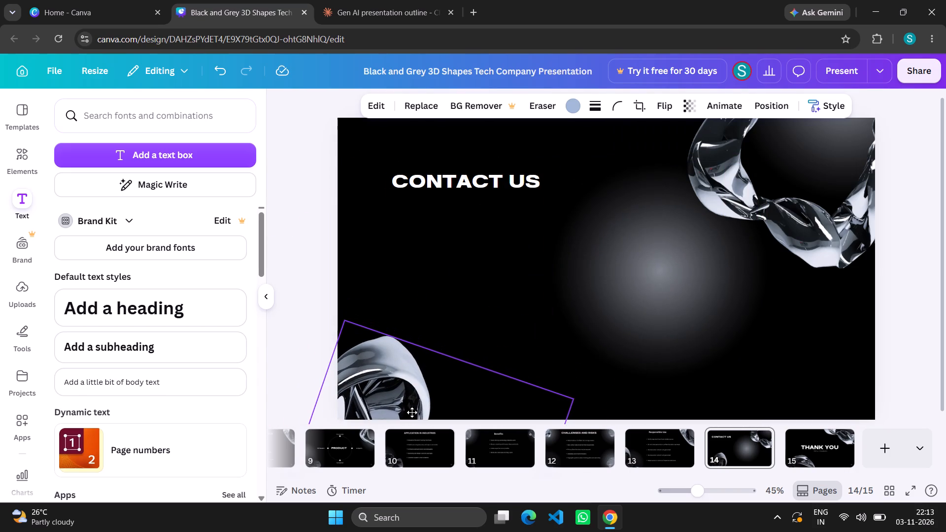
{"action": "left_click_drag", "start_coordinate": [412, 412], "coordinate": [411, 410]}
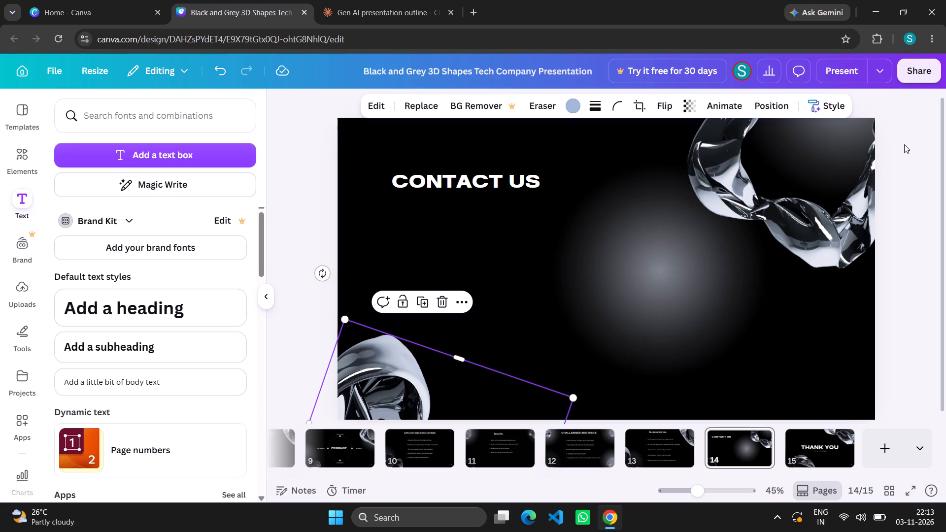
{"action": "left_click_drag", "start_coordinate": [861, 189], "coordinate": [885, 149]}
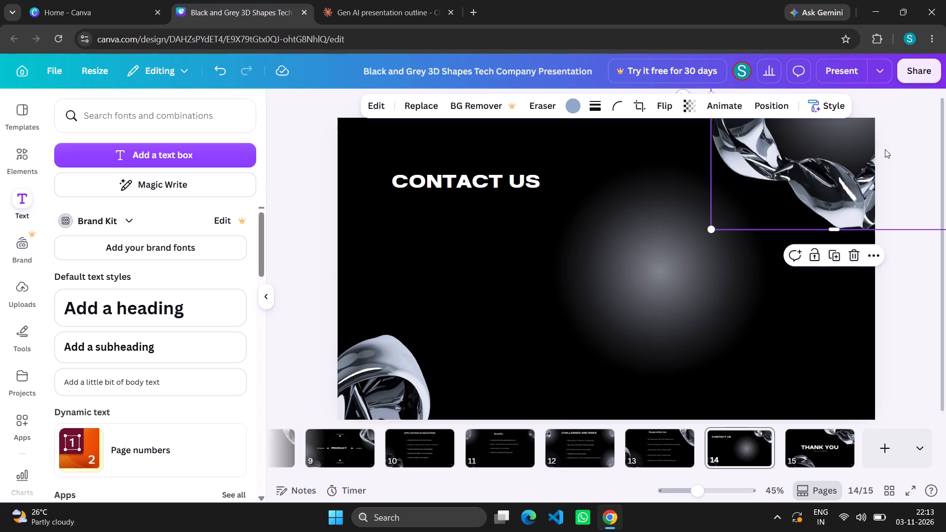
{"action": "left_click_drag", "start_coordinate": [685, 312], "coordinate": [405, 414]}
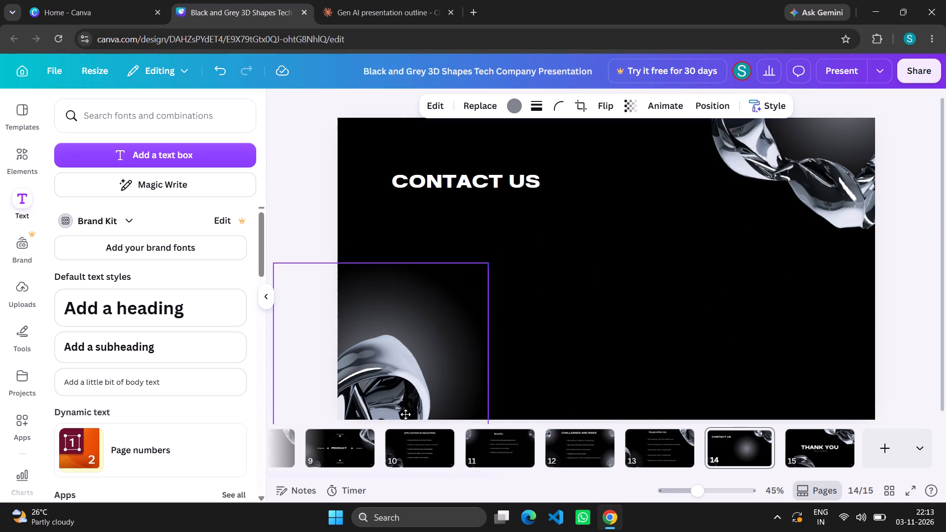
{"action": "left_click_drag", "start_coordinate": [405, 414], "coordinate": [399, 416]}
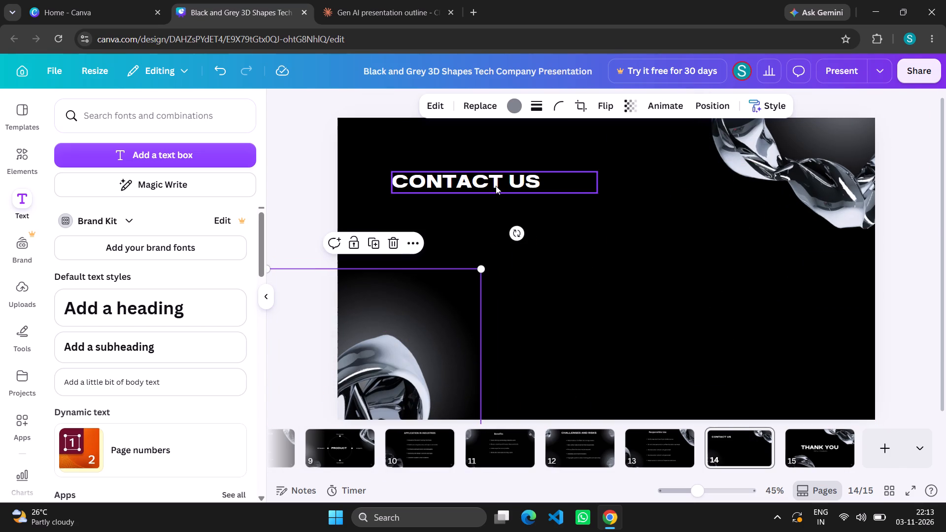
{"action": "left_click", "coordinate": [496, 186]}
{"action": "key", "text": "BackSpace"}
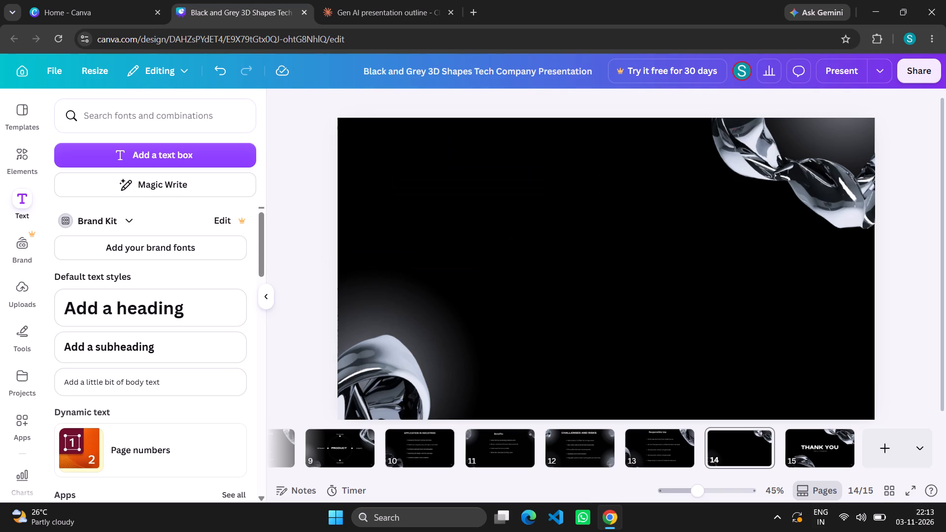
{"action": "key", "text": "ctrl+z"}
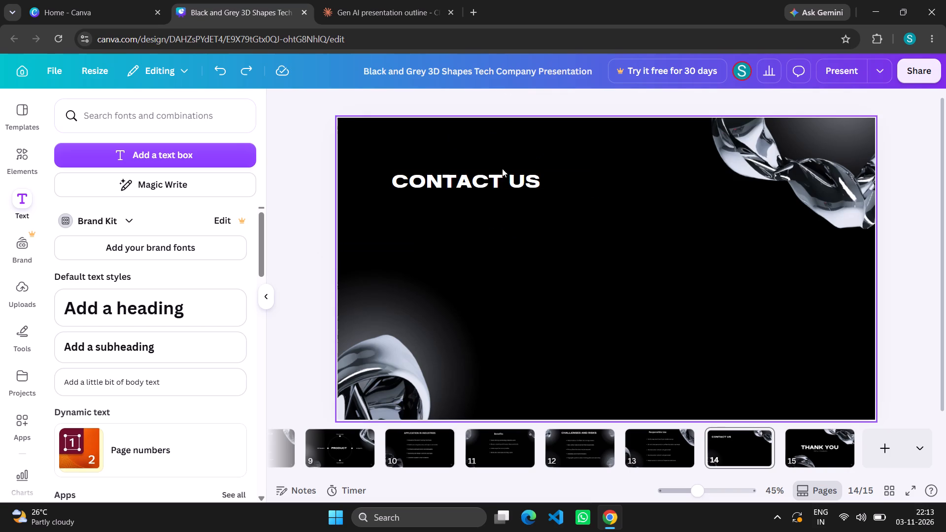
Clear the CONTACT US text while keeping its heading box, and set the font size to 45.
{"action": "double_click", "coordinate": [503, 171]}
{"action": "key", "text": "BackSpace"}
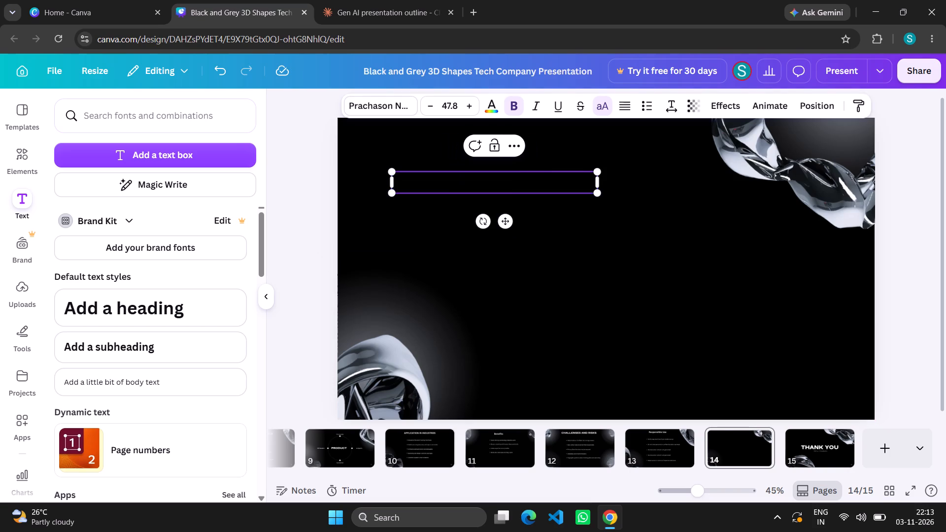
{"action": "left_click", "coordinate": [458, 107]}
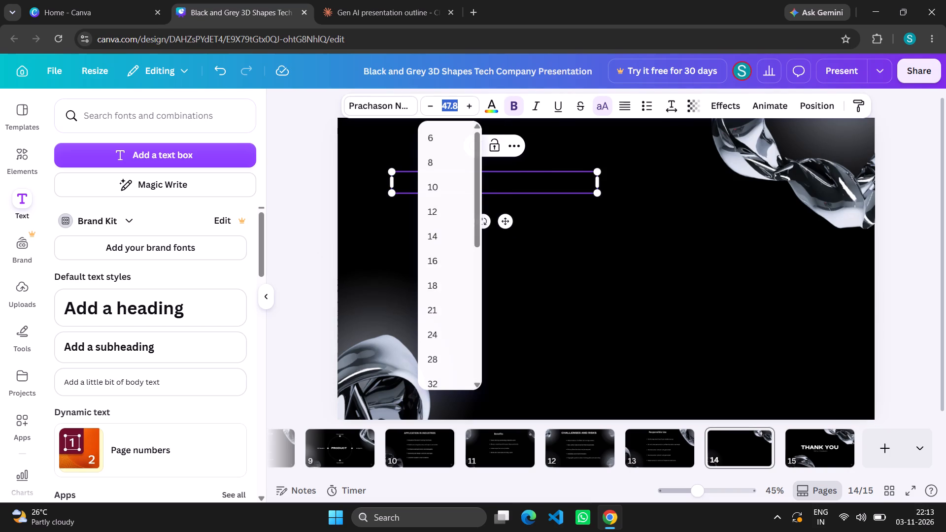
{"action": "type", "text": "45"}
{"action": "key", "text": "Return"}
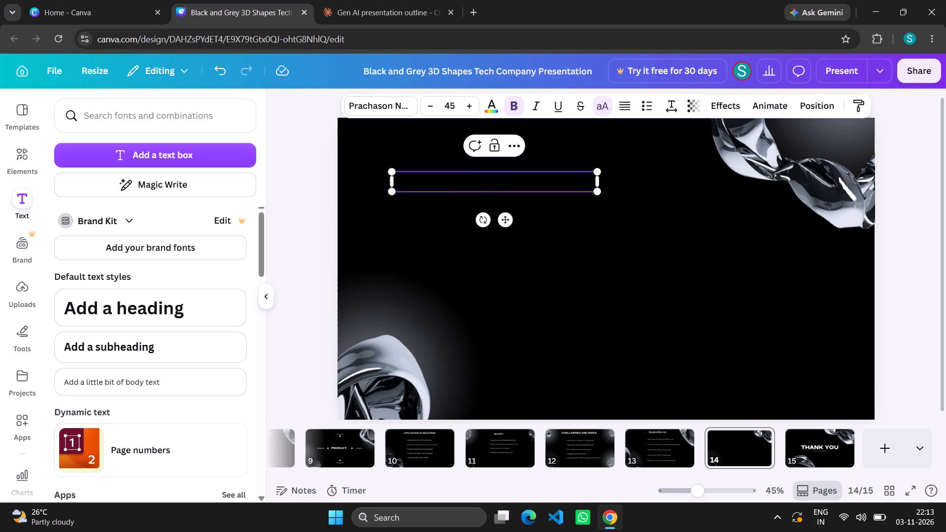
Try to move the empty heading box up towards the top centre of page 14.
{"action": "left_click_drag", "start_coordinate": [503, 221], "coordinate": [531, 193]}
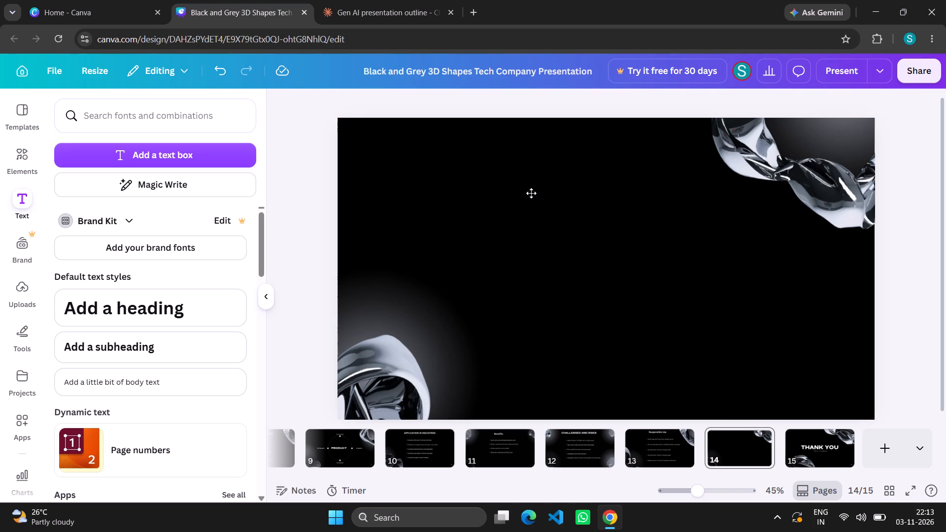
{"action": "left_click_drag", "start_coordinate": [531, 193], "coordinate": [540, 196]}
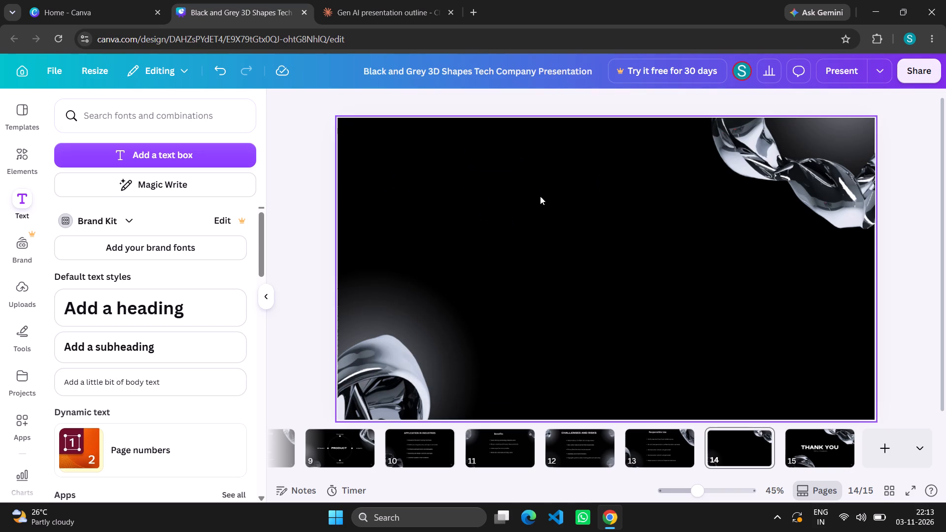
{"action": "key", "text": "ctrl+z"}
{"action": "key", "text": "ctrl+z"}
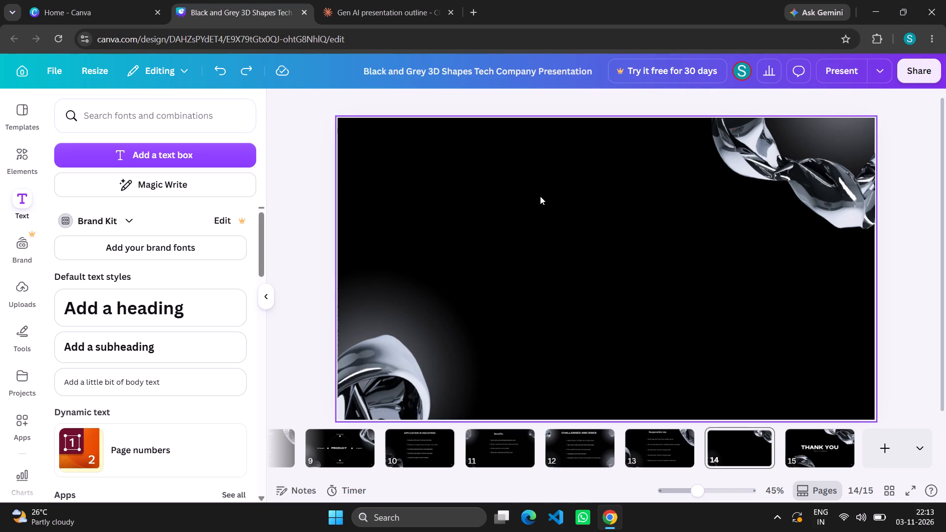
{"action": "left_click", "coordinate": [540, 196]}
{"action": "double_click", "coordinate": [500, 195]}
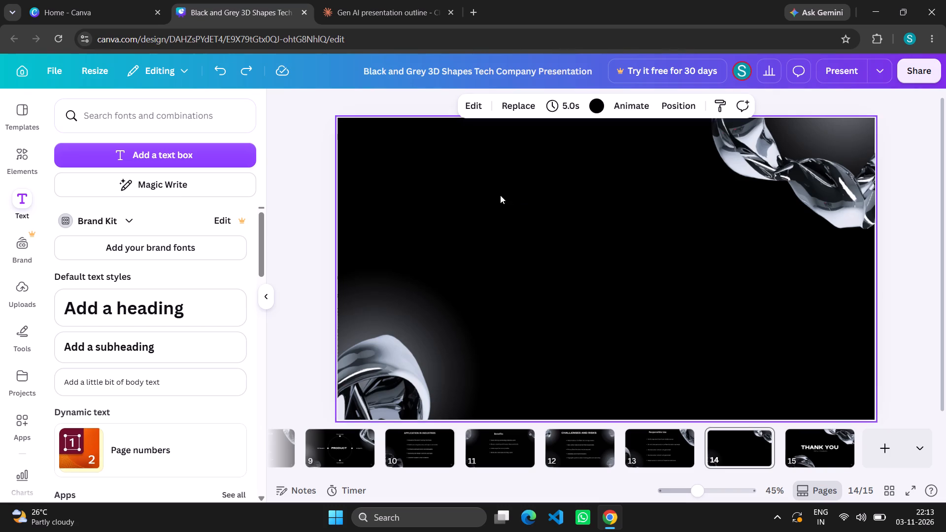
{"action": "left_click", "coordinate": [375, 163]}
Enter the placeholder text "hi" in the empty heading box and centre the box along page 14's top margin.
{"action": "left_click", "coordinate": [479, 186]}
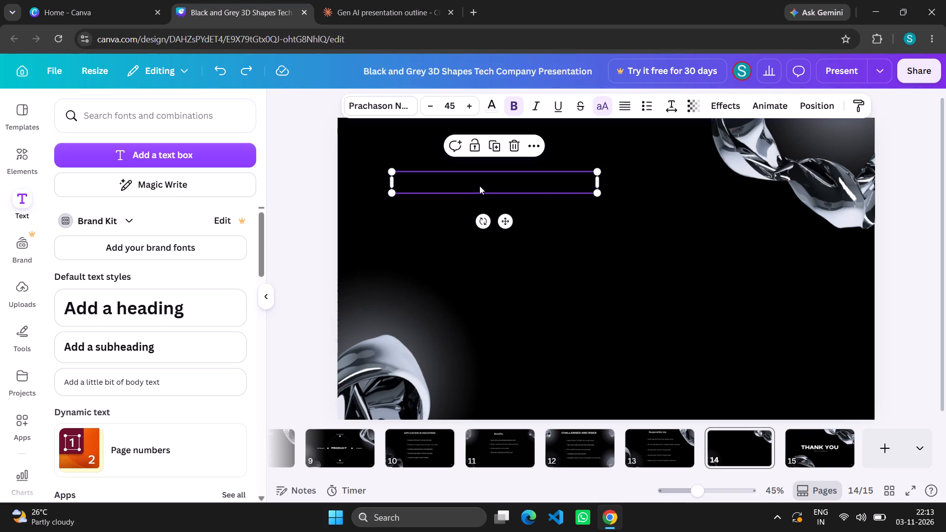
{"action": "left_click", "coordinate": [504, 220]}
{"action": "left_click", "coordinate": [472, 182]}
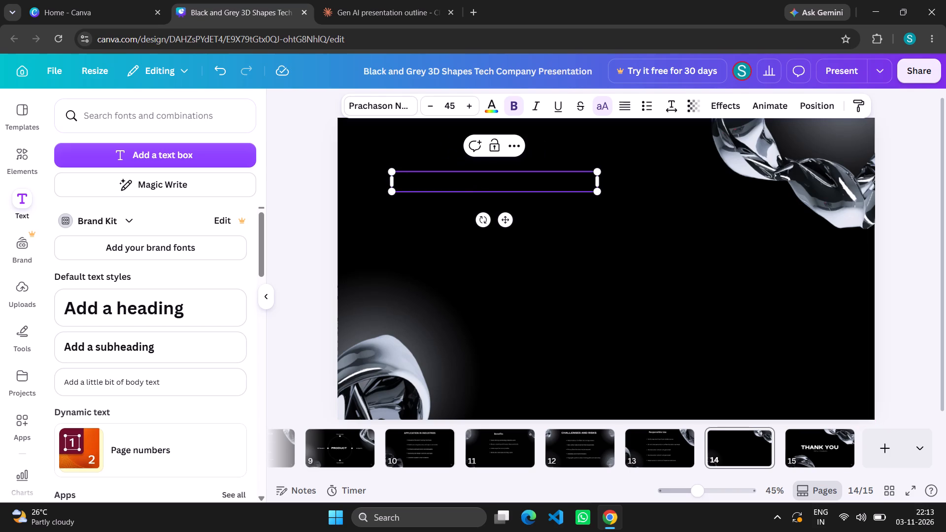
{"action": "type", "text": "hi"}
{"action": "left_click_drag", "start_coordinate": [506, 223], "coordinate": [574, 196]}
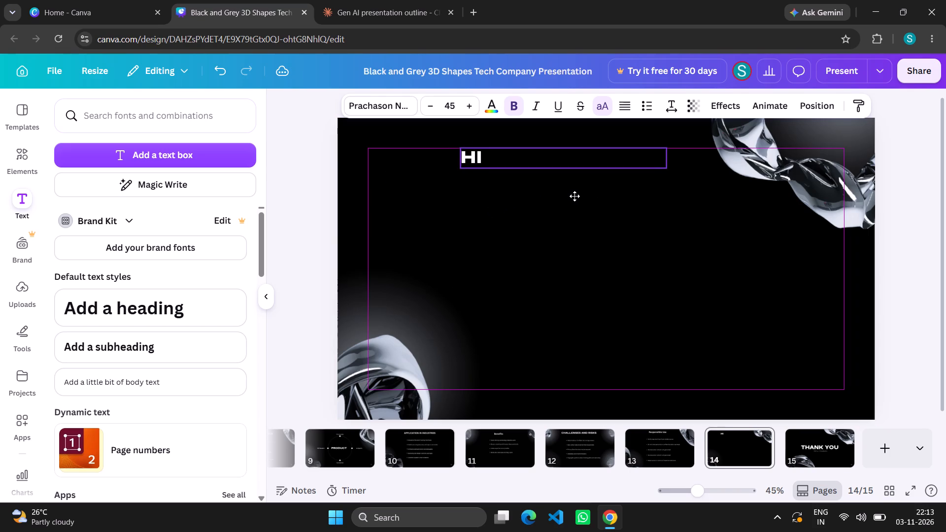
{"action": "left_click_drag", "start_coordinate": [574, 196], "coordinate": [585, 196]}
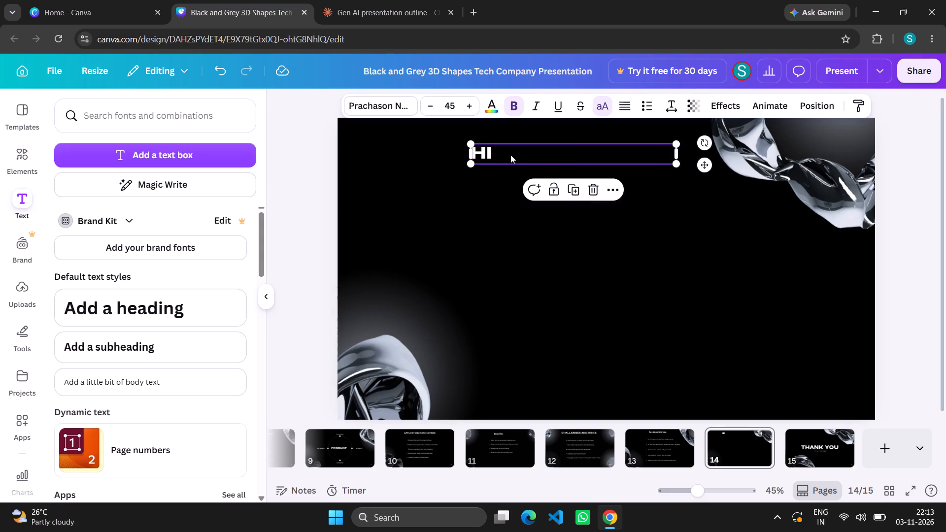
{"action": "left_click_drag", "start_coordinate": [503, 149], "coordinate": [540, 146]}
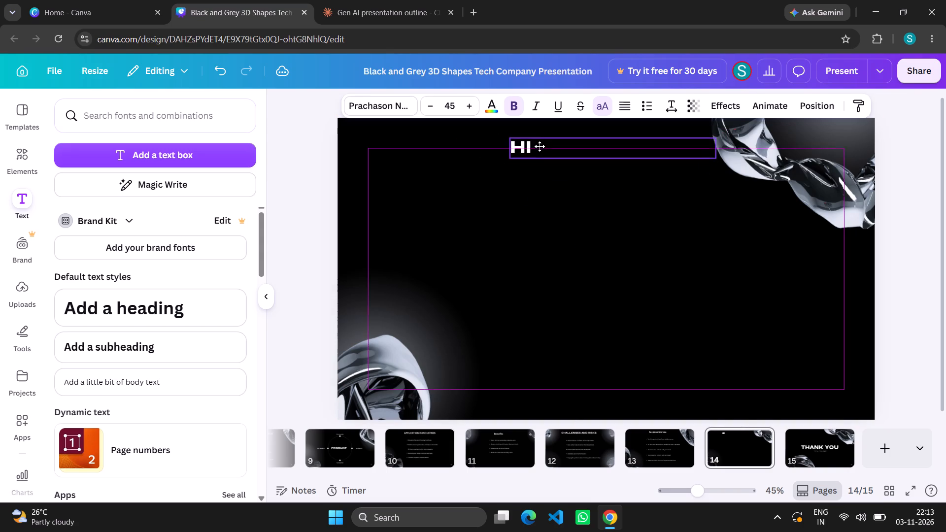
{"action": "left_click_drag", "start_coordinate": [540, 146], "coordinate": [513, 157]}
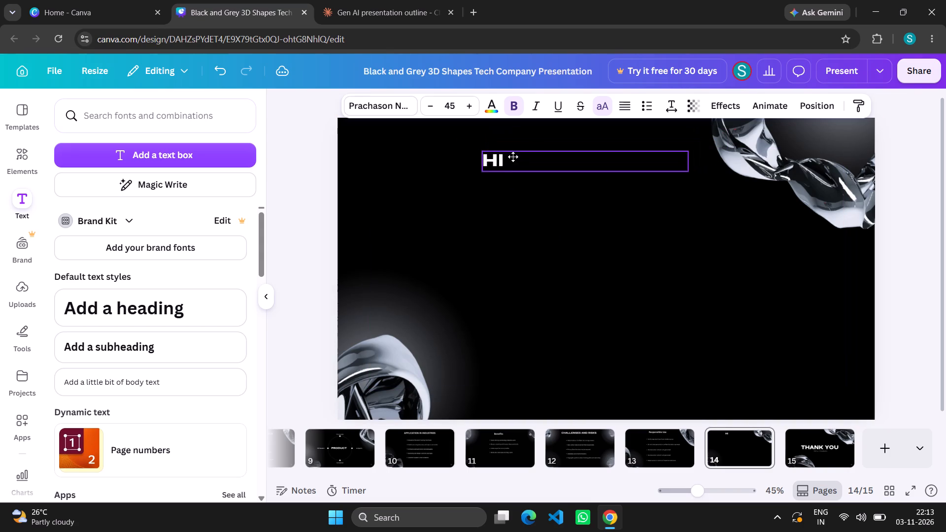
{"action": "left_click_drag", "start_coordinate": [513, 157], "coordinate": [522, 153]}
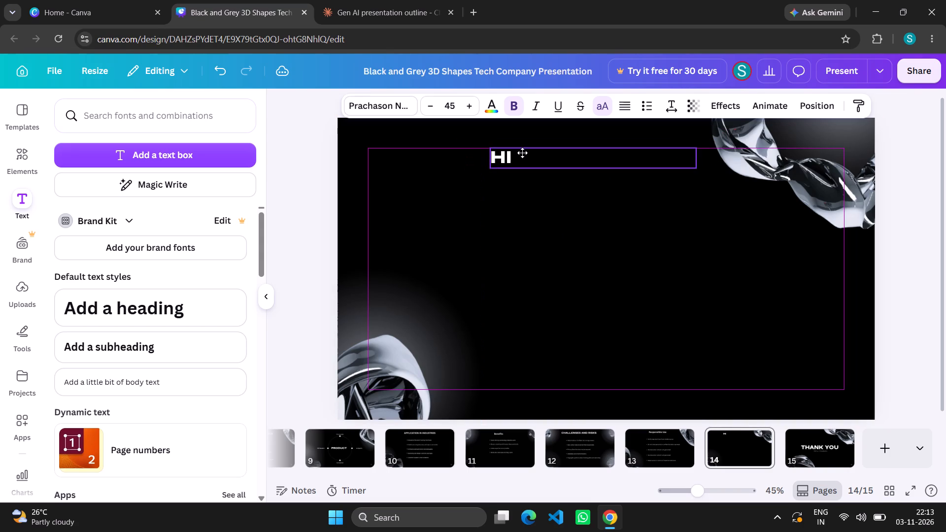
{"action": "left_click_drag", "start_coordinate": [522, 153], "coordinate": [532, 149]}
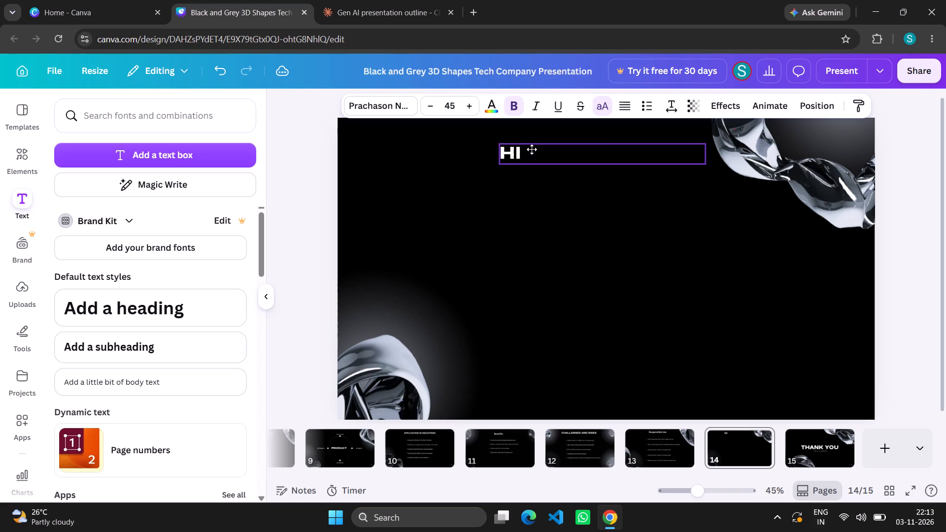
{"action": "left_click_drag", "start_coordinate": [532, 149], "coordinate": [534, 152]}
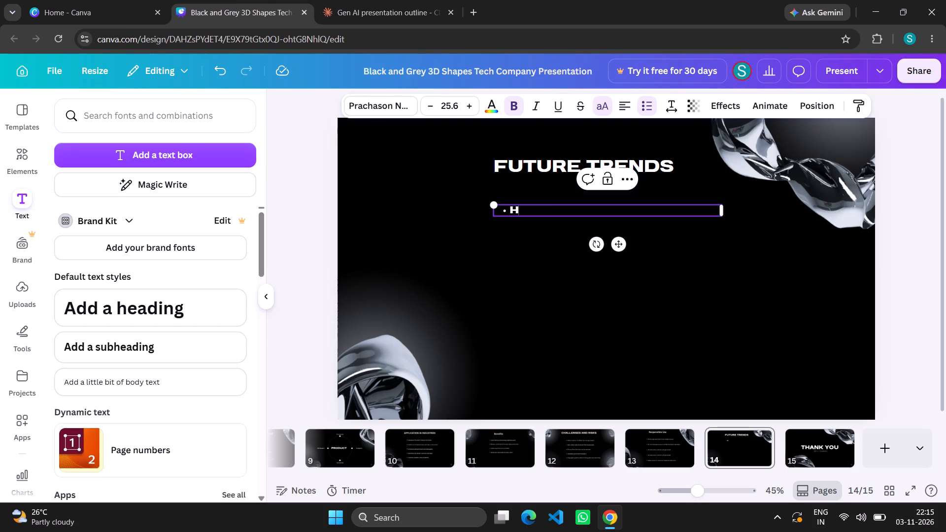
{"action": "left_click", "coordinate": [541, 214]}
{"action": "left_click_drag", "start_coordinate": [535, 212], "coordinate": [510, 211]}
{"action": "left_click_drag", "start_coordinate": [510, 211], "coordinate": [509, 211]}
{"action": "key", "text": "BackSpace"}
{"action": "key", "text": "ctrl+v"}
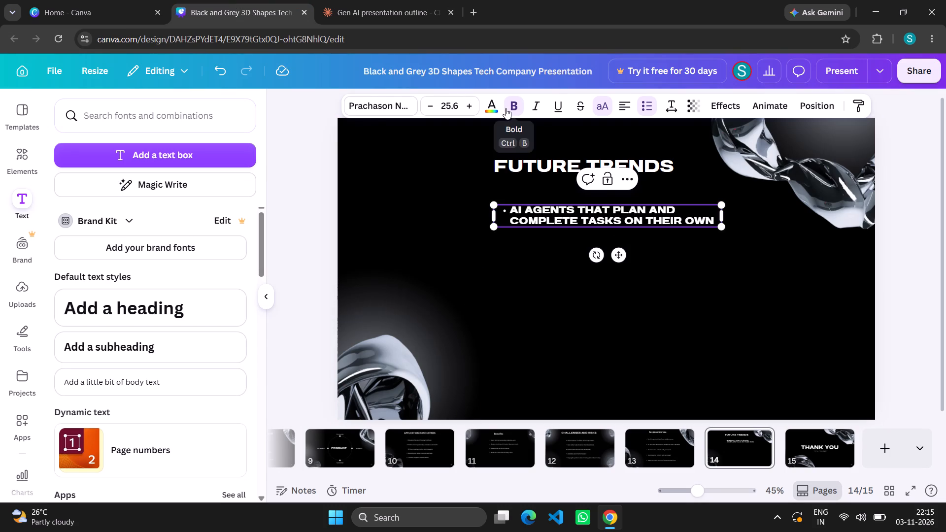
Remove the bold formatting from the whole AI agents bullet text on page 14.
{"action": "left_click", "coordinate": [506, 108]}
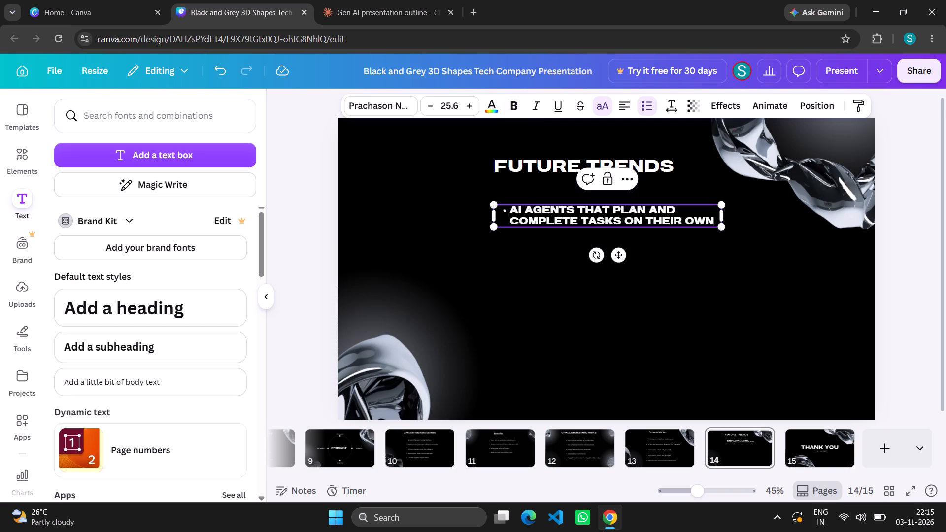
{"action": "double_click", "coordinate": [511, 210]}
{"action": "left_click_drag", "start_coordinate": [511, 210], "coordinate": [541, 218]}
{"action": "left_click_drag", "start_coordinate": [509, 208], "coordinate": [714, 226]}
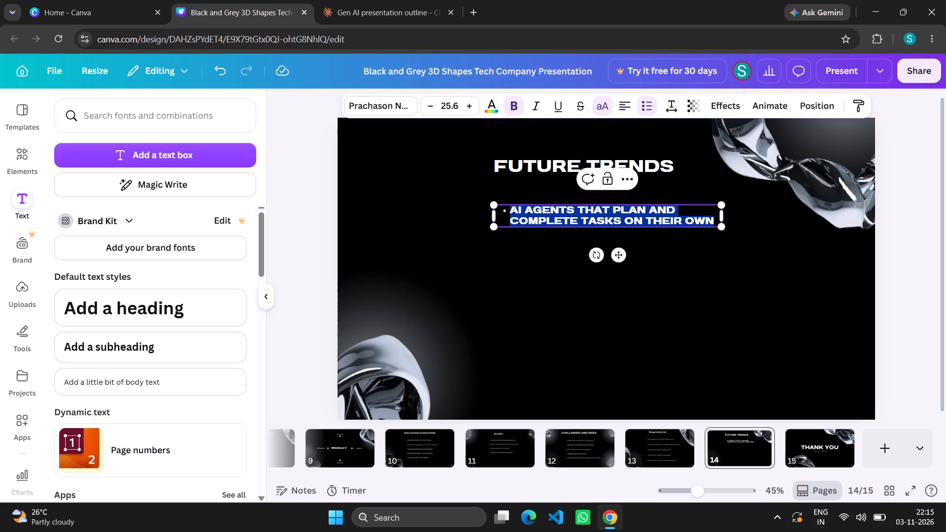
{"action": "left_click_drag", "start_coordinate": [714, 226], "coordinate": [712, 220]}
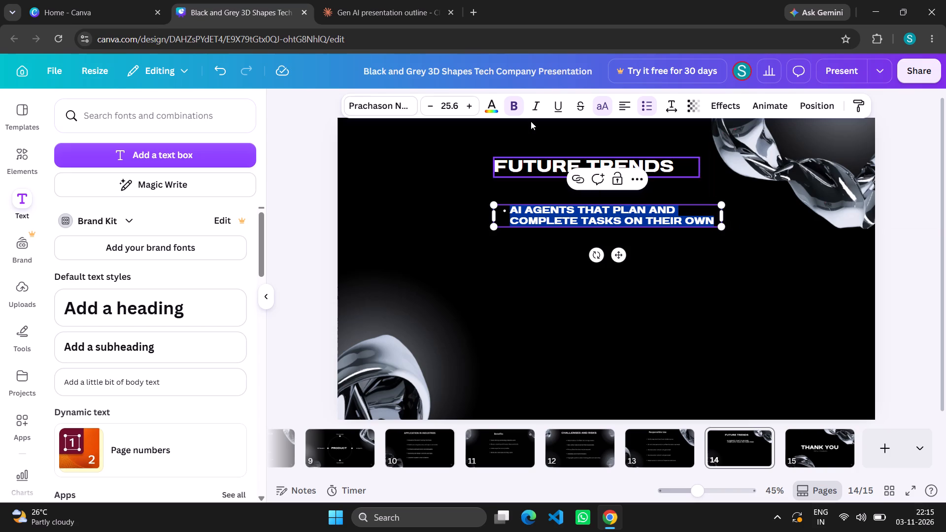
{"action": "left_click", "coordinate": [515, 108]}
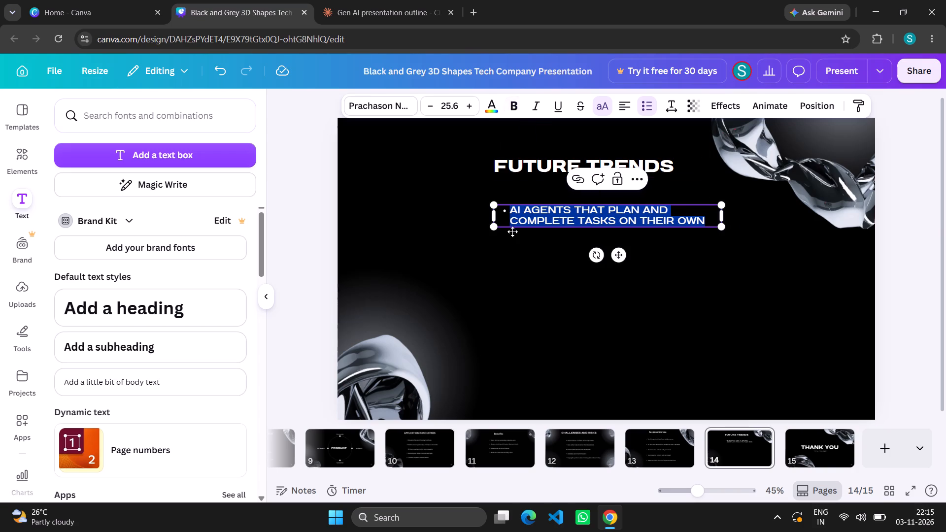
{"action": "left_click", "coordinate": [516, 271]}
Move the AI agents bullet box slightly lower beneath the FUTURE TRENDS heading.
{"action": "left_click", "coordinate": [591, 215]}
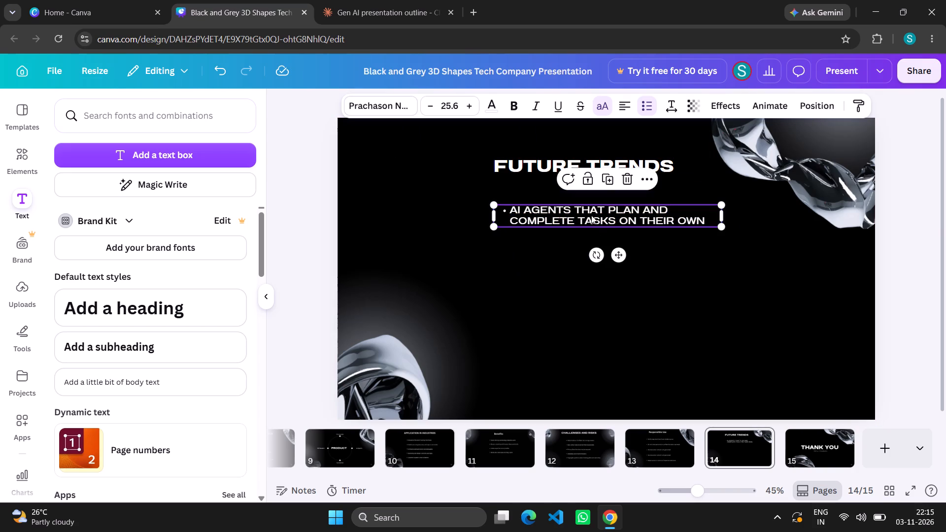
{"action": "left_click_drag", "start_coordinate": [591, 215], "coordinate": [586, 219]}
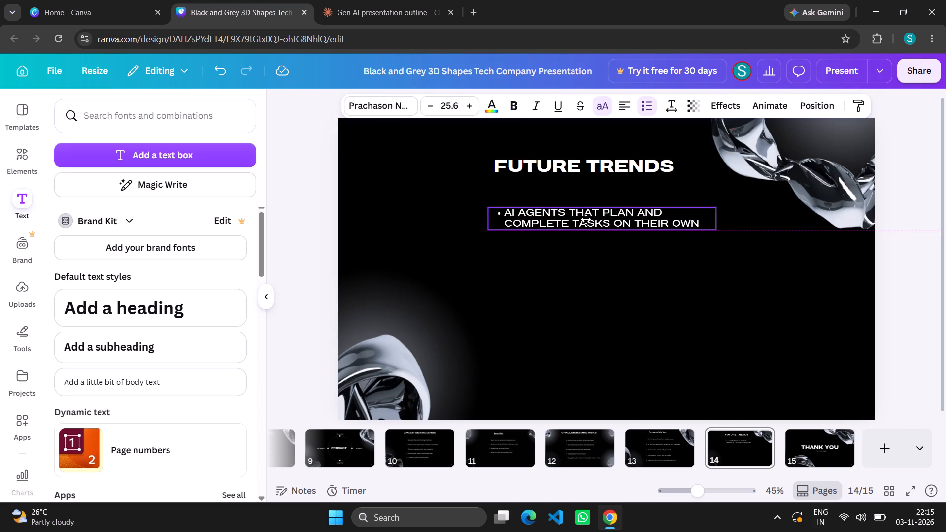
{"action": "left_click_drag", "start_coordinate": [586, 219], "coordinate": [586, 222]}
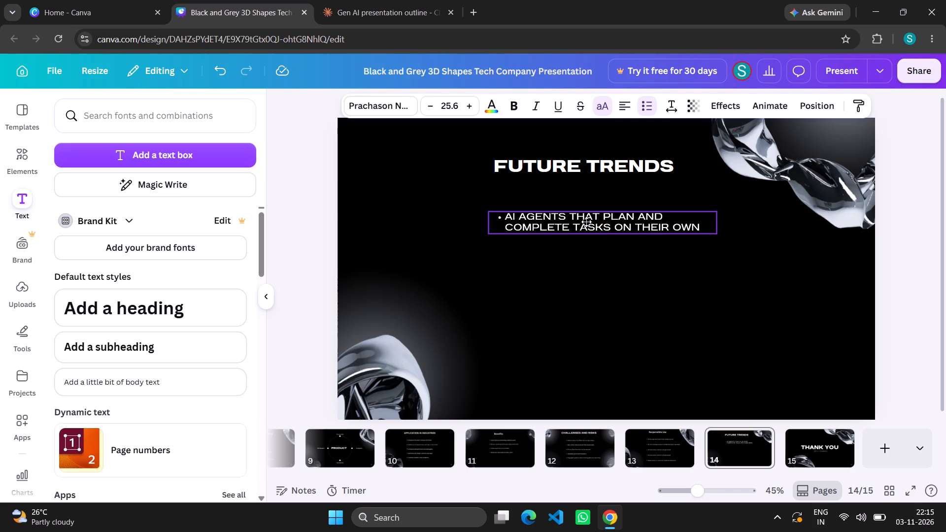
{"action": "left_click_drag", "start_coordinate": [586, 222], "coordinate": [589, 224]}
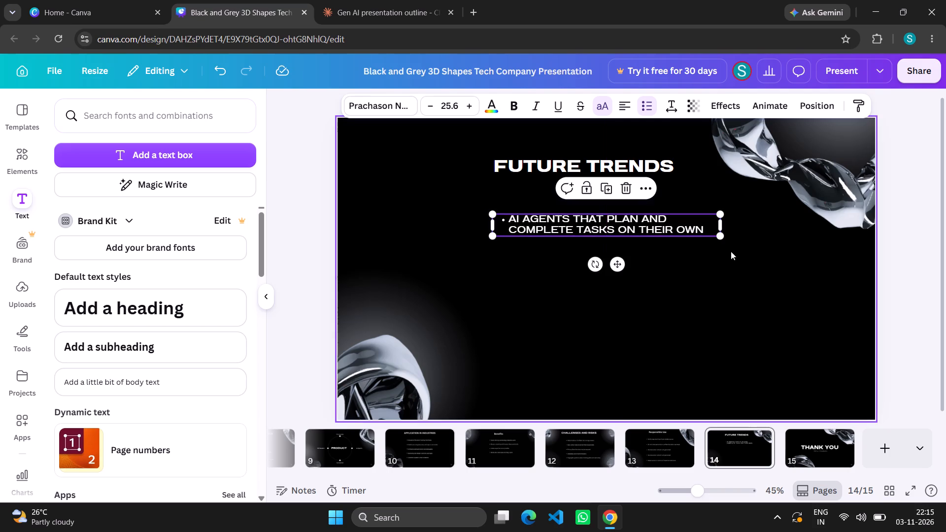
Widen the AI agents bullet box on page 14 to about 1,040 and shift it slightly left beneath the heading.
{"action": "left_click_drag", "start_coordinate": [723, 224], "coordinate": [763, 221]}
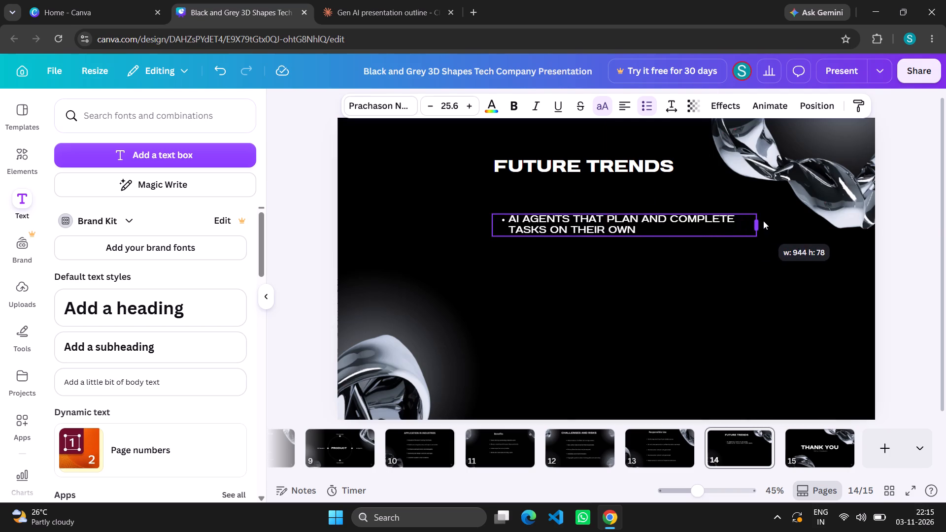
{"action": "left_click_drag", "start_coordinate": [763, 221], "coordinate": [784, 220]}
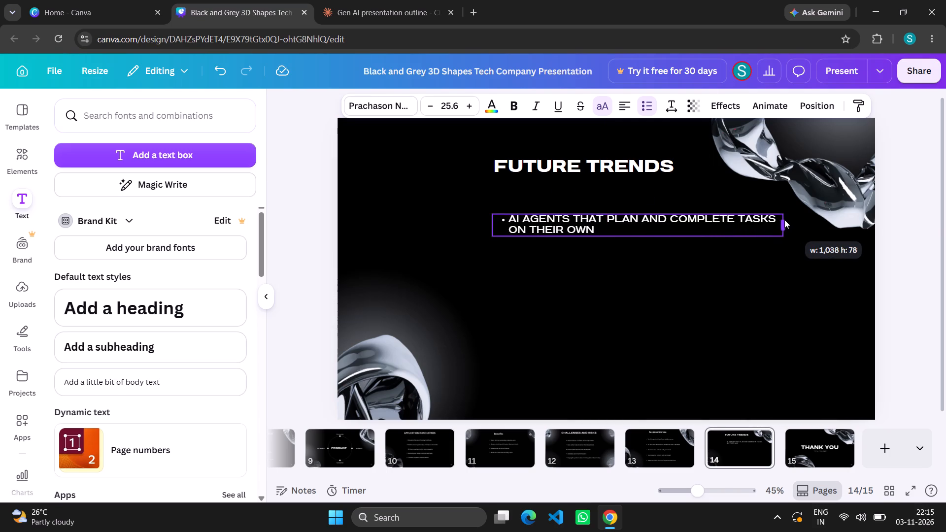
{"action": "left_click_drag", "start_coordinate": [784, 220], "coordinate": [843, 240]}
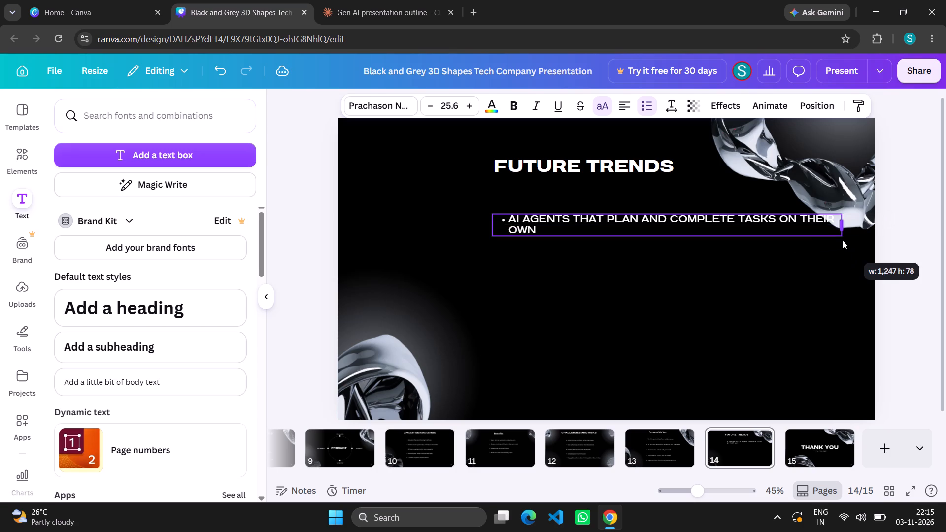
{"action": "left_click_drag", "start_coordinate": [843, 240], "coordinate": [785, 252]}
{"action": "left_click_drag", "start_coordinate": [650, 267], "coordinate": [645, 268]}
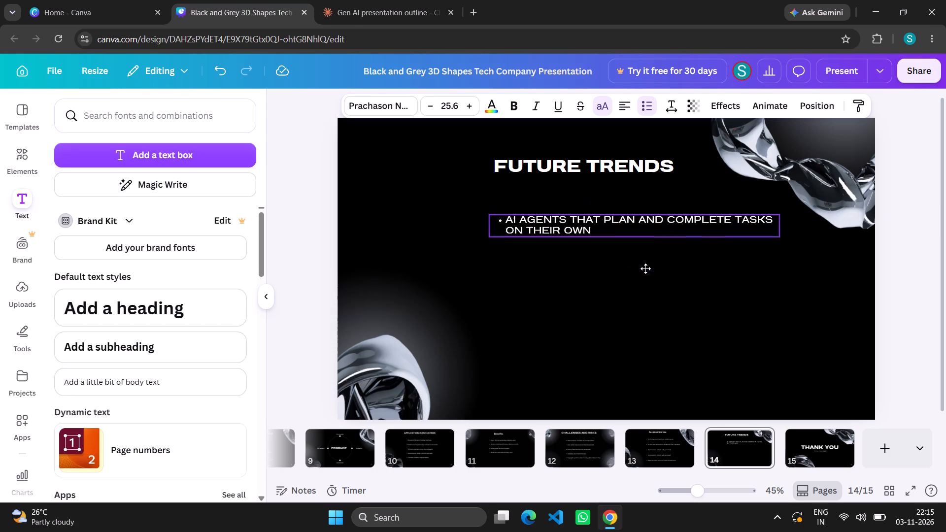
{"action": "left_click_drag", "start_coordinate": [645, 268], "coordinate": [638, 271]}
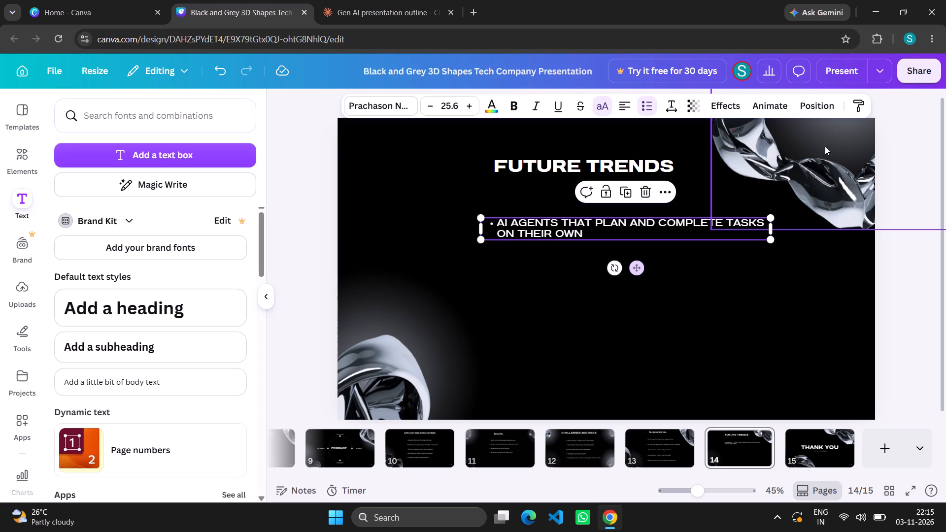
Move the metallic ribbon image farther into the upper-right corner of page 14.
{"action": "left_click_drag", "start_coordinate": [821, 168], "coordinate": [841, 153]}
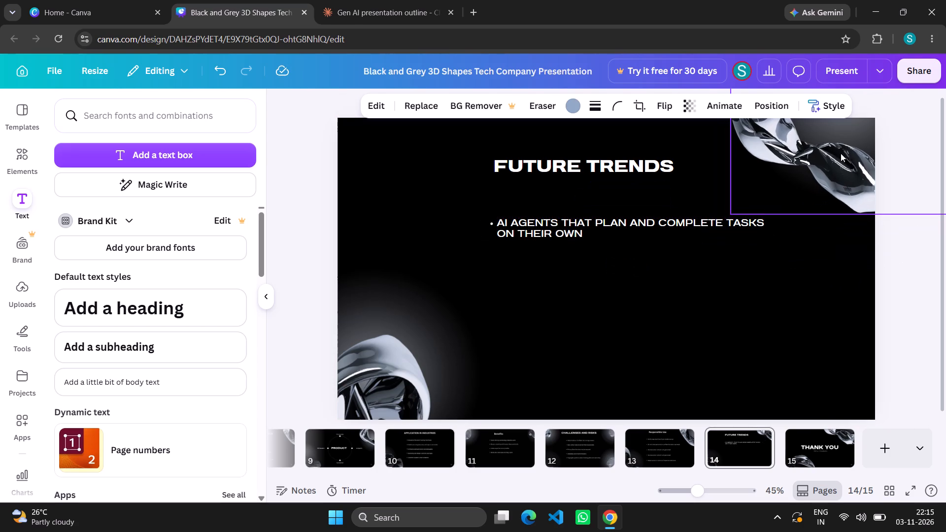
Move the AI agents bullet box slightly lower on page 14.
{"action": "left_click_drag", "start_coordinate": [701, 230], "coordinate": [700, 234]}
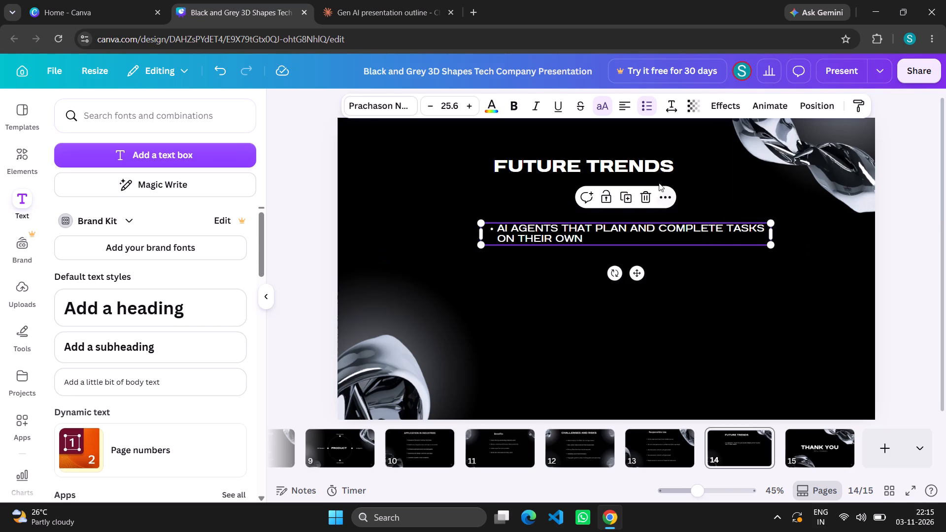
Shift the FUTURE TRENDS heading slightly right on page 14.
{"action": "left_click_drag", "start_coordinate": [644, 165], "coordinate": [654, 163]}
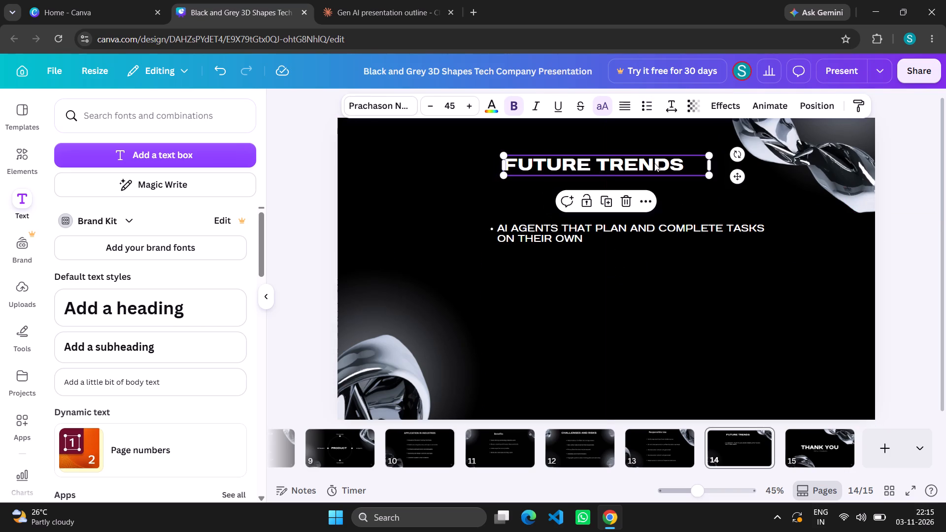
Duplicate the AI agents bullet box and place the copy directly beneath the original, aligned with its left edge.
{"action": "left_click", "coordinate": [658, 223]}
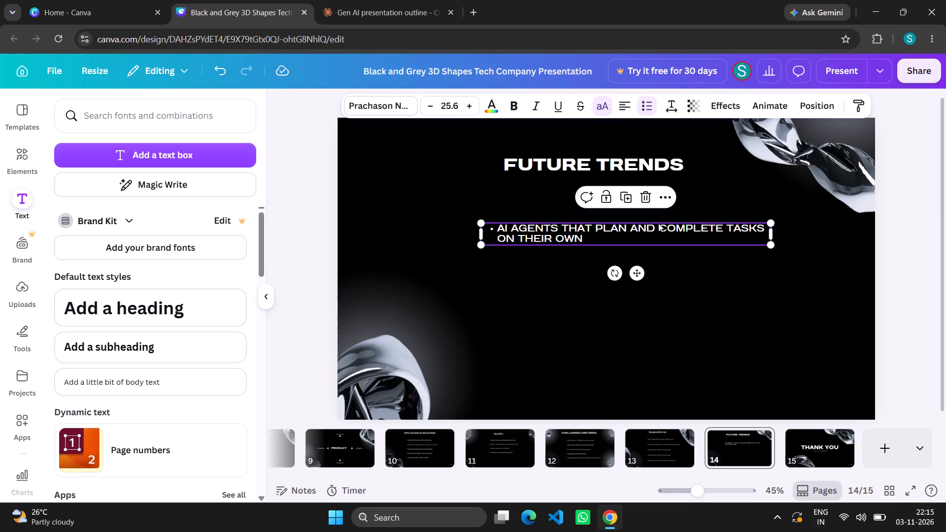
{"action": "left_click", "coordinate": [628, 191]}
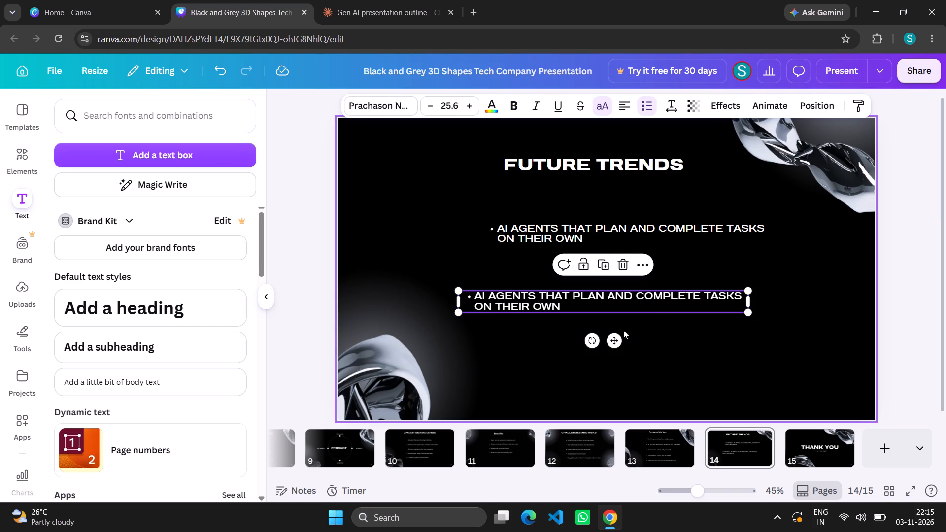
{"action": "left_click_drag", "start_coordinate": [614, 341], "coordinate": [640, 309]}
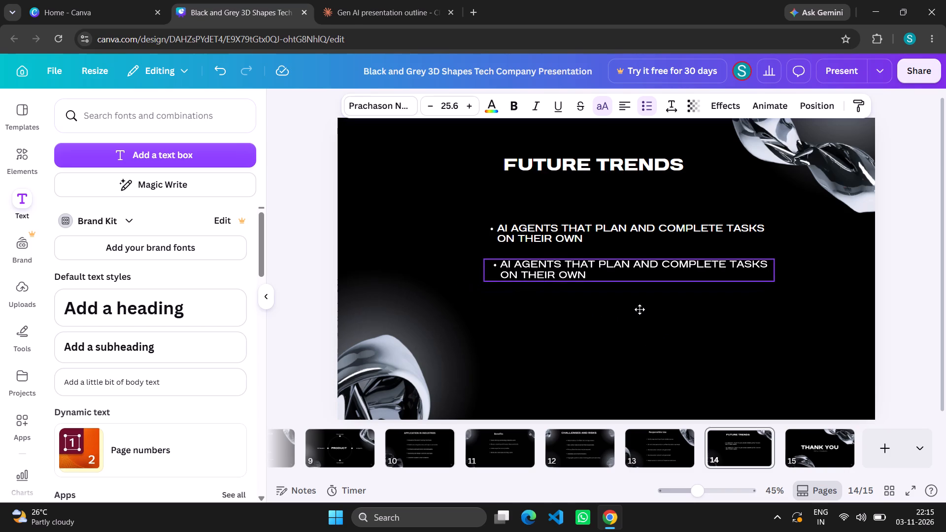
{"action": "left_click_drag", "start_coordinate": [640, 309], "coordinate": [637, 309]}
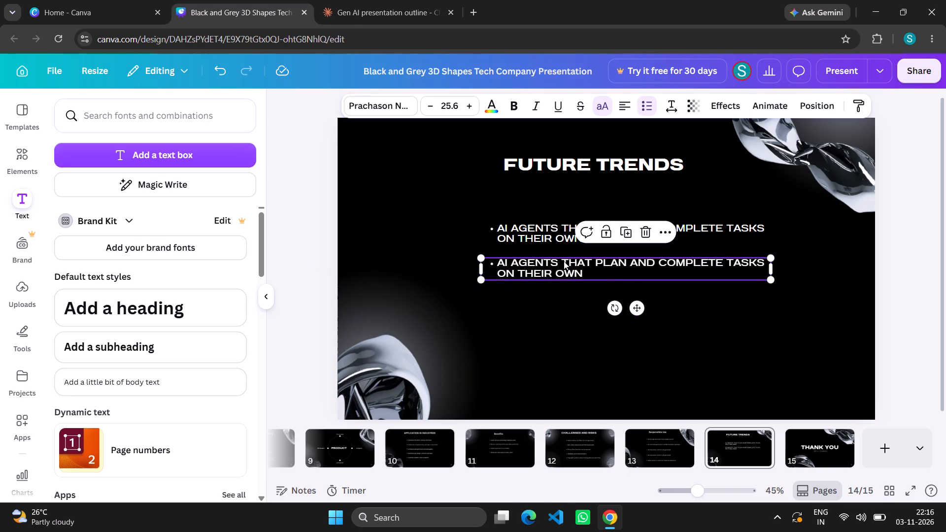
Set the first AI agents bullet's font to Montserrat, after trying Canva Sans.
{"action": "left_click", "coordinate": [541, 229]}
{"action": "left_click", "coordinate": [389, 113]}
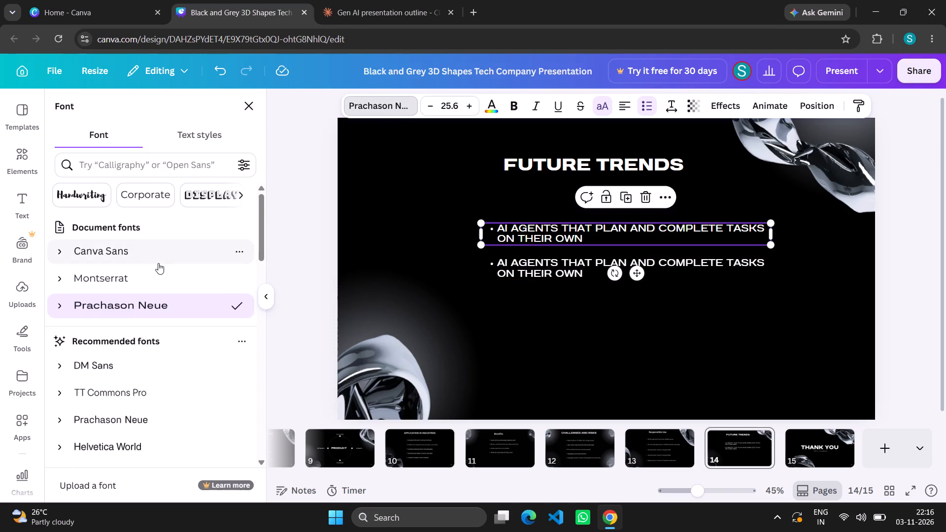
{"action": "left_click", "coordinate": [158, 263]}
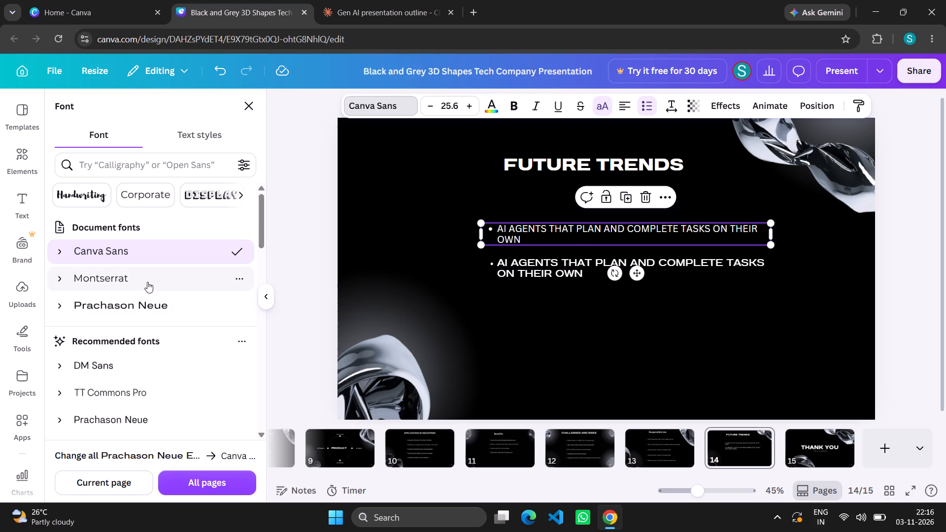
{"action": "left_click", "coordinate": [147, 281]}
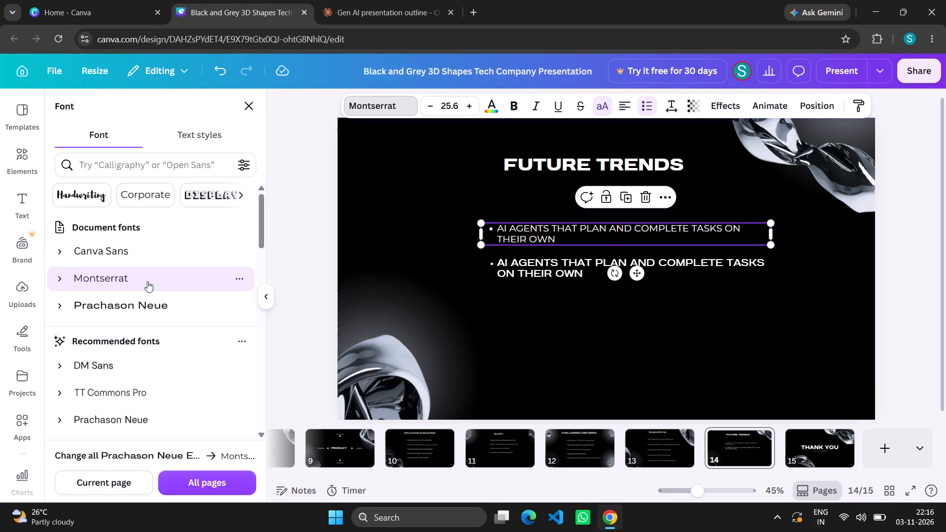
Set the duplicated second bullet's font to Montserrat.
{"action": "left_click", "coordinate": [528, 280]}
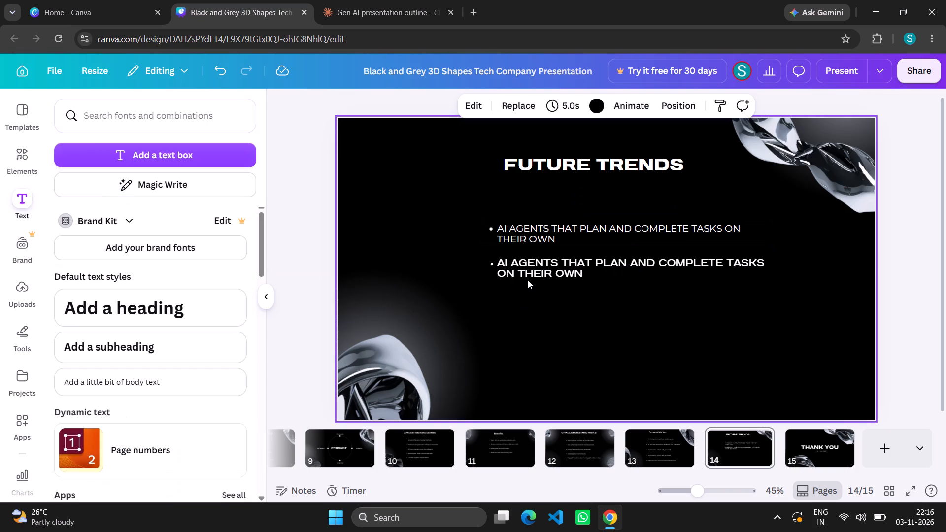
{"action": "left_click", "coordinate": [531, 270]}
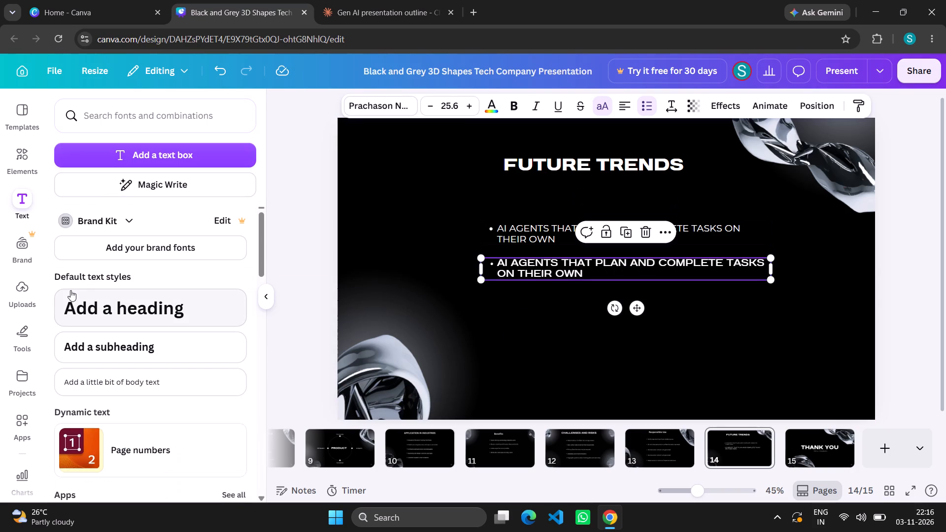
{"action": "left_click", "coordinate": [380, 108]}
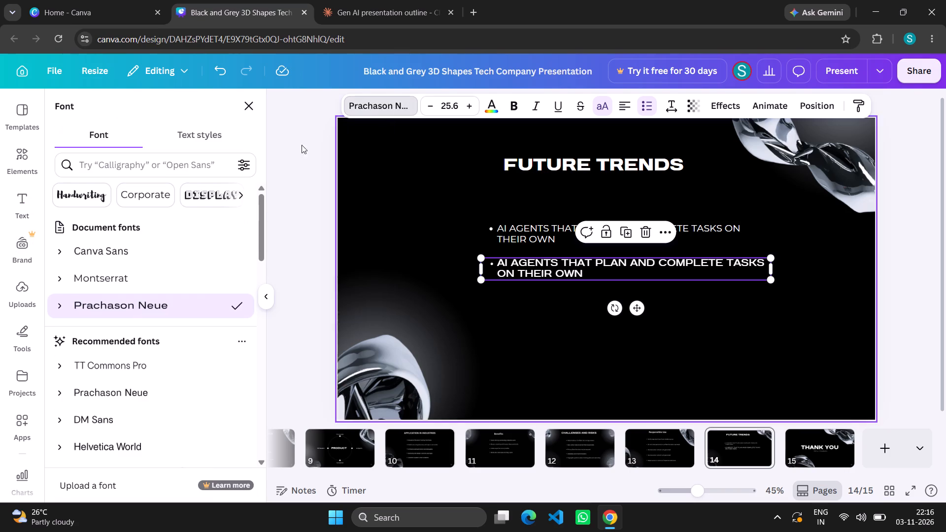
{"action": "left_click", "coordinate": [145, 279]}
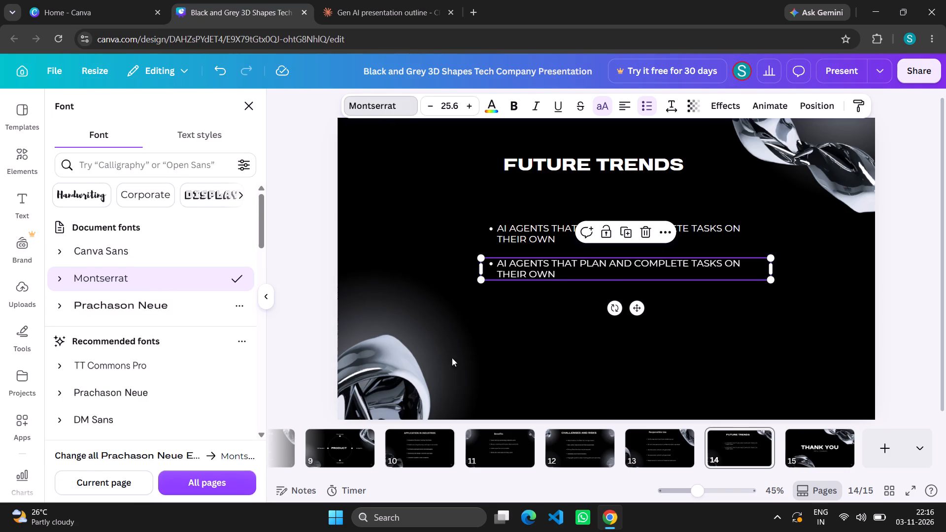
Duplicate the second bullet box to add a third bullet beneath it.
{"action": "left_click", "coordinate": [627, 228]}
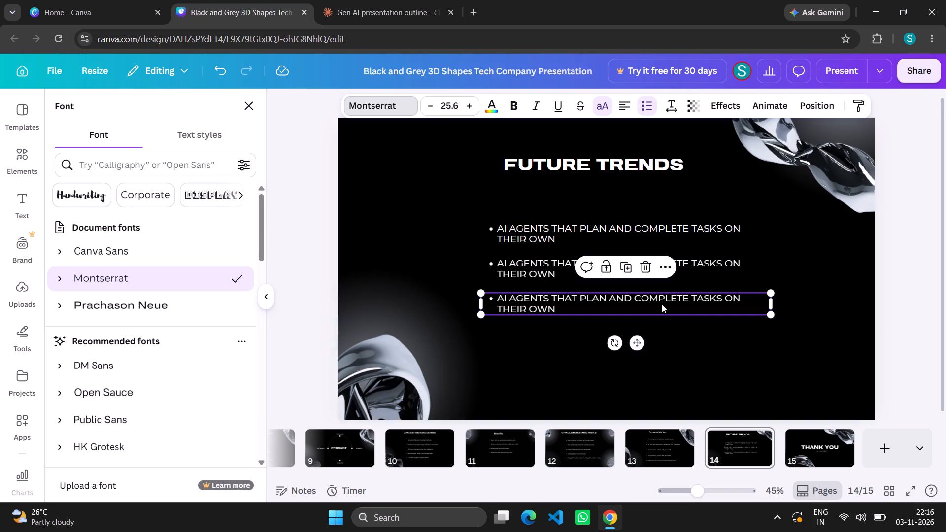
{"action": "double_click", "coordinate": [707, 259]}
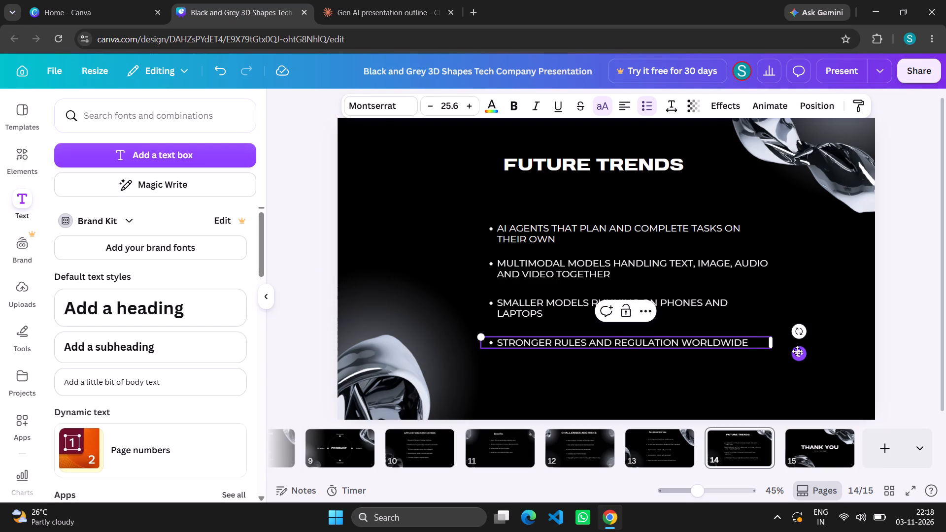
Spread the four Future Trends bullets more evenly, moving the first two slightly up and the last two slightly down.
{"action": "left_click_drag", "start_coordinate": [597, 233], "coordinate": [595, 226]}
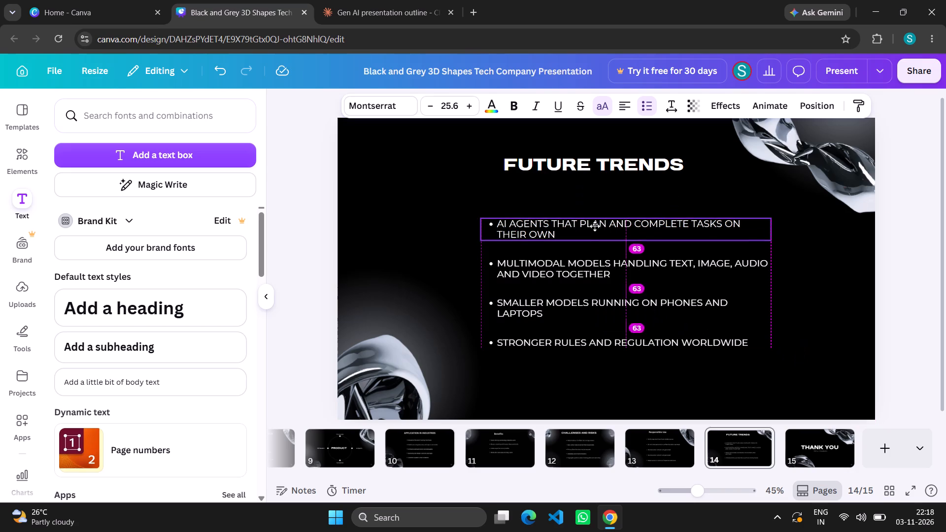
{"action": "left_click_drag", "start_coordinate": [595, 226], "coordinate": [594, 224]}
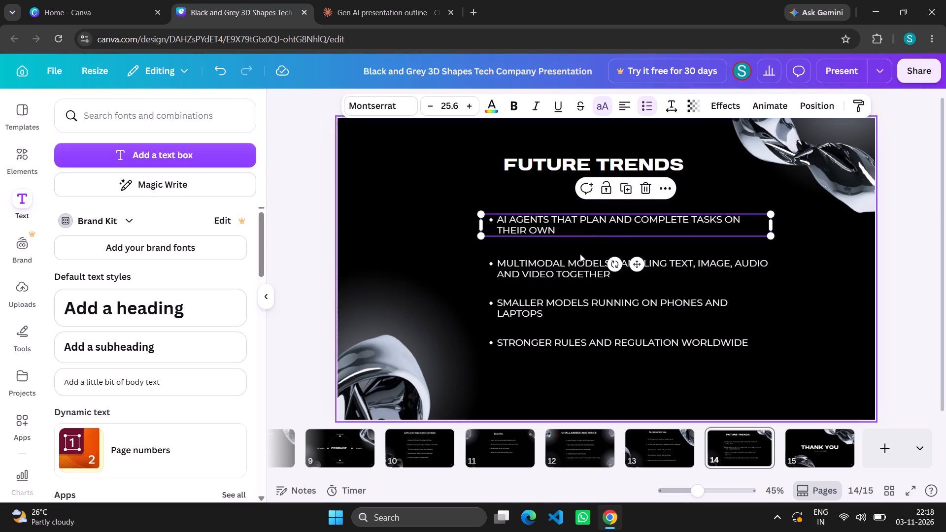
{"action": "left_click", "coordinate": [574, 266]}
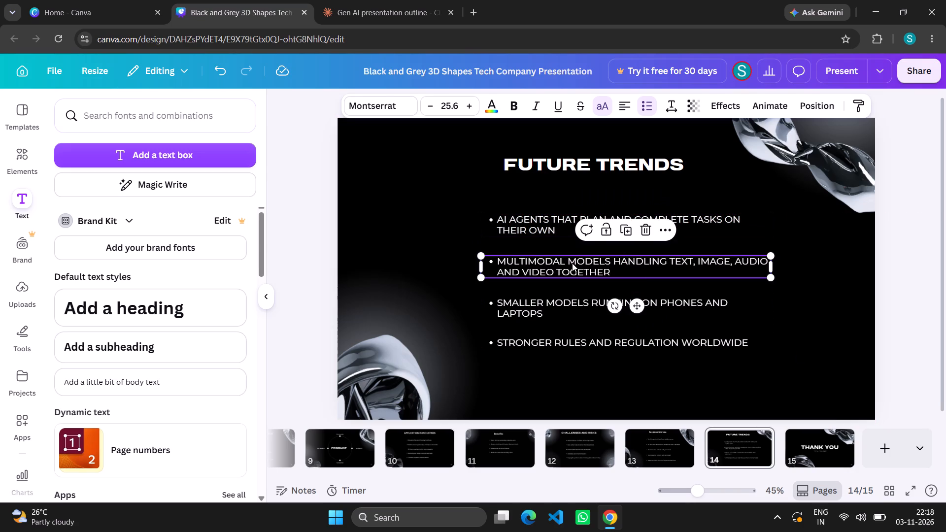
{"action": "left_click_drag", "start_coordinate": [559, 346], "coordinate": [559, 357]}
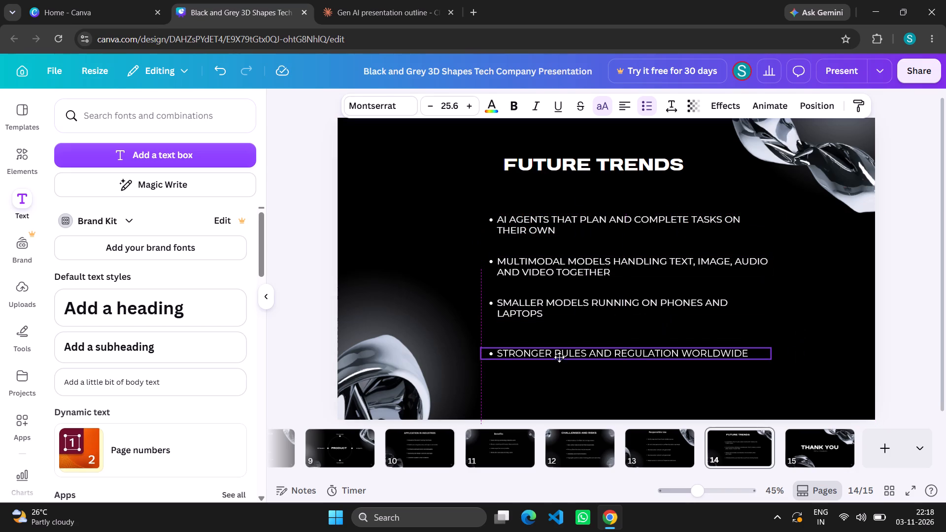
{"action": "left_click_drag", "start_coordinate": [559, 357], "coordinate": [560, 356]}
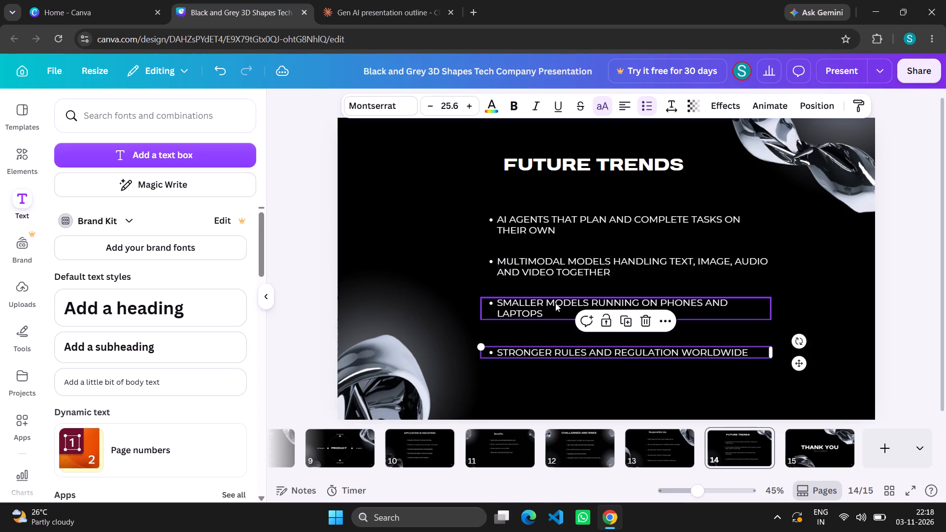
{"action": "left_click_drag", "start_coordinate": [554, 300], "coordinate": [555, 308]}
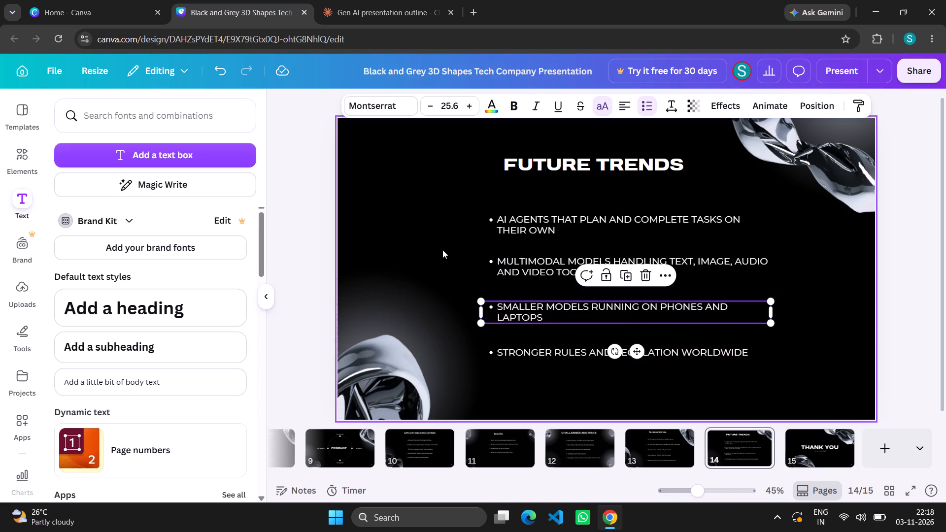
{"action": "left_click", "coordinate": [442, 250]}
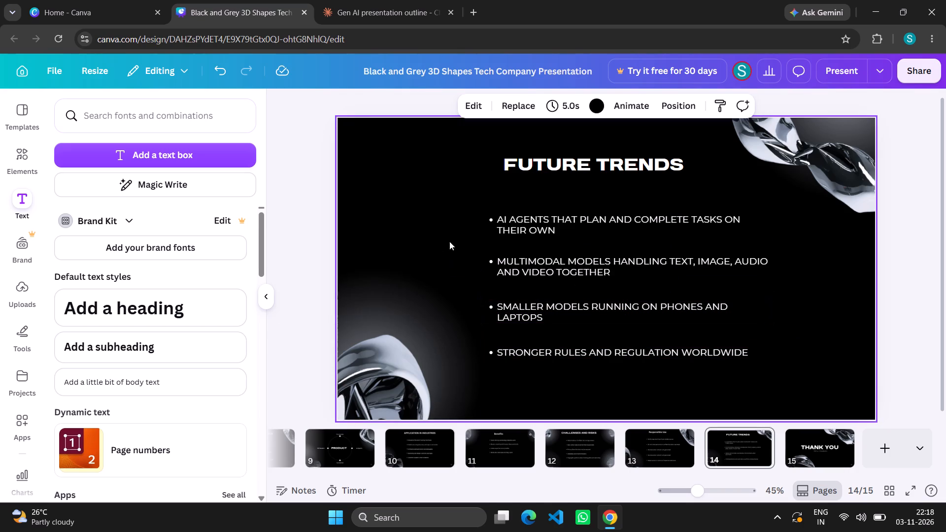
Move the FUTURE TRENDS title slightly higher on page 14.
{"action": "left_click", "coordinate": [637, 158]}
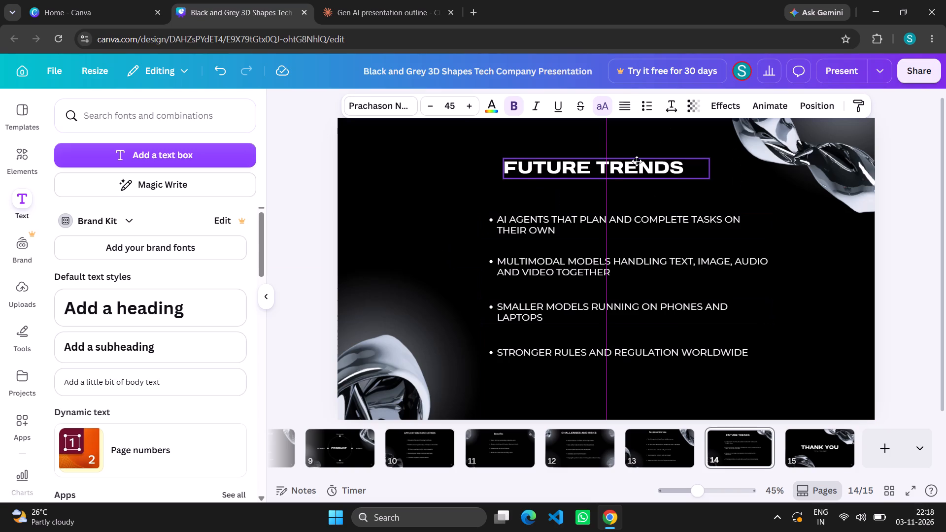
{"action": "left_click", "coordinate": [444, 162]}
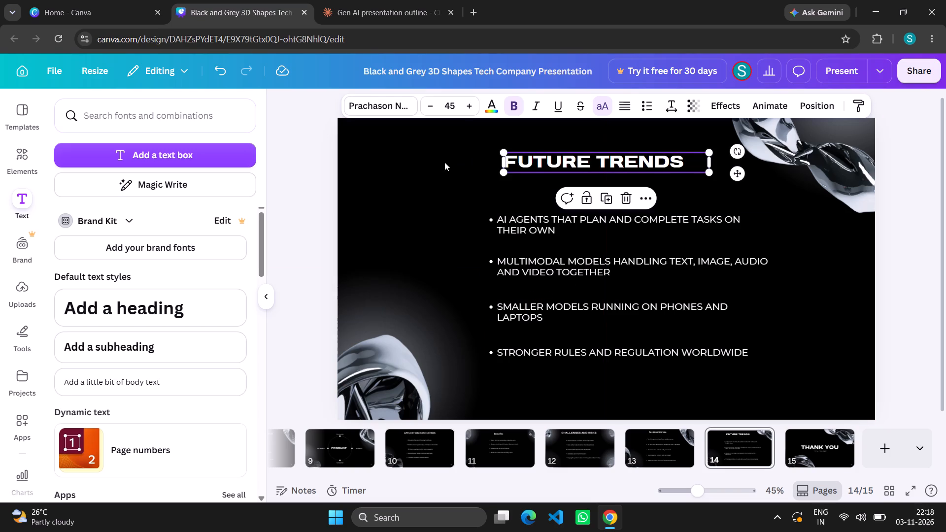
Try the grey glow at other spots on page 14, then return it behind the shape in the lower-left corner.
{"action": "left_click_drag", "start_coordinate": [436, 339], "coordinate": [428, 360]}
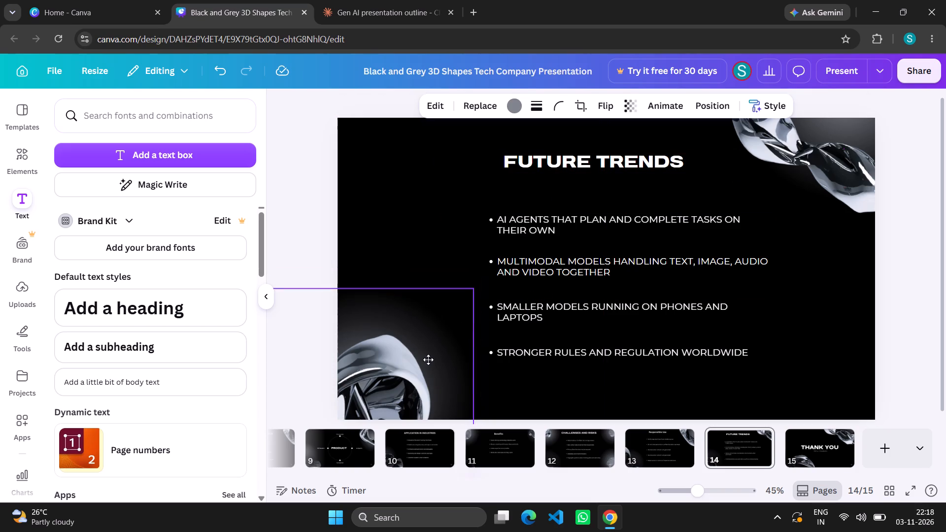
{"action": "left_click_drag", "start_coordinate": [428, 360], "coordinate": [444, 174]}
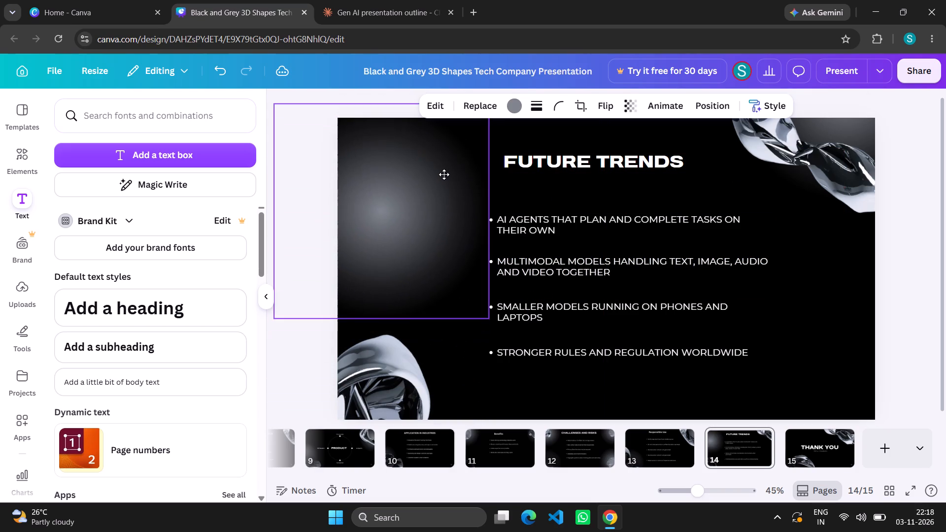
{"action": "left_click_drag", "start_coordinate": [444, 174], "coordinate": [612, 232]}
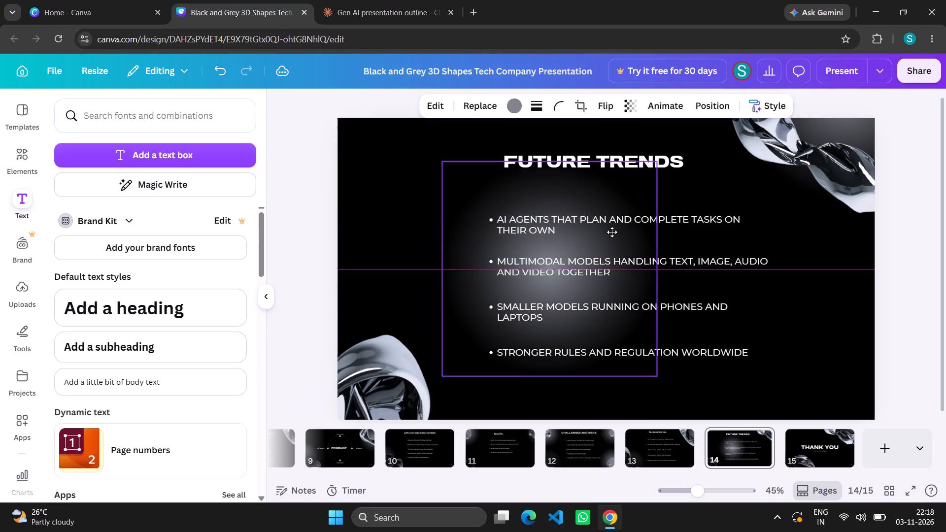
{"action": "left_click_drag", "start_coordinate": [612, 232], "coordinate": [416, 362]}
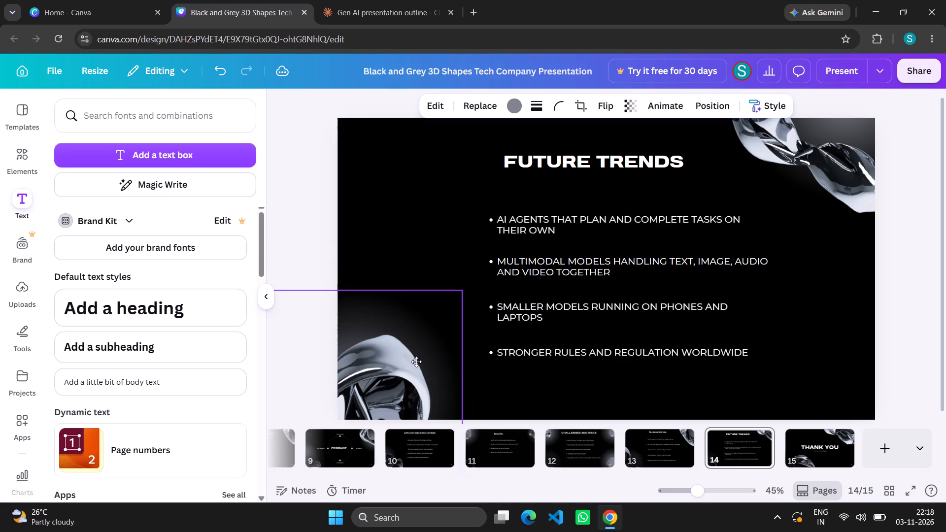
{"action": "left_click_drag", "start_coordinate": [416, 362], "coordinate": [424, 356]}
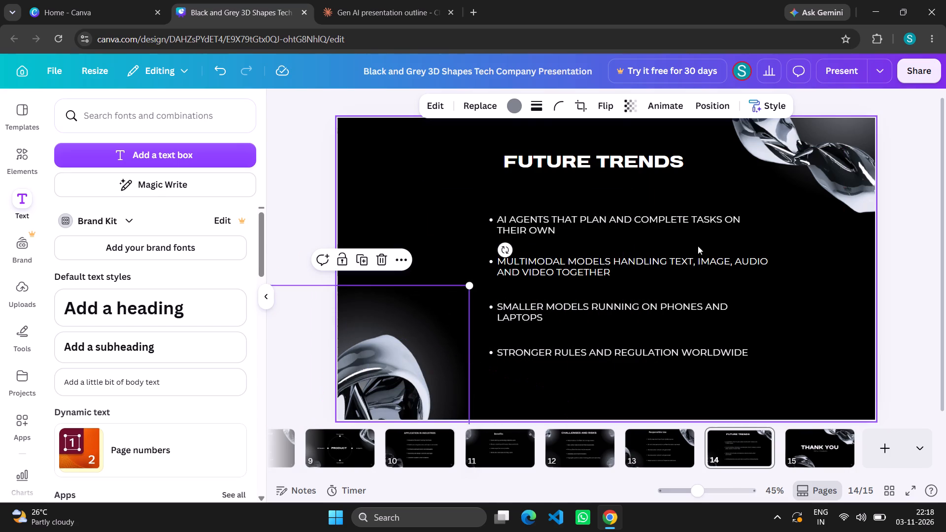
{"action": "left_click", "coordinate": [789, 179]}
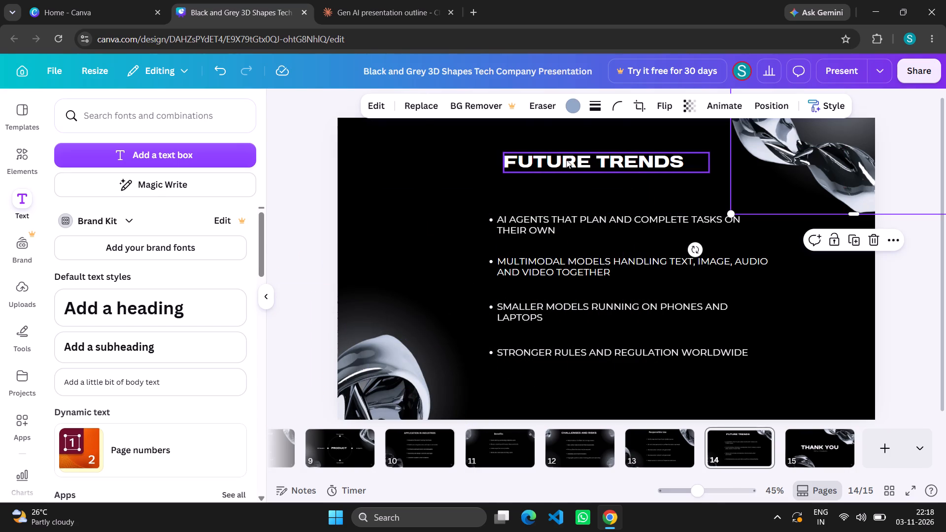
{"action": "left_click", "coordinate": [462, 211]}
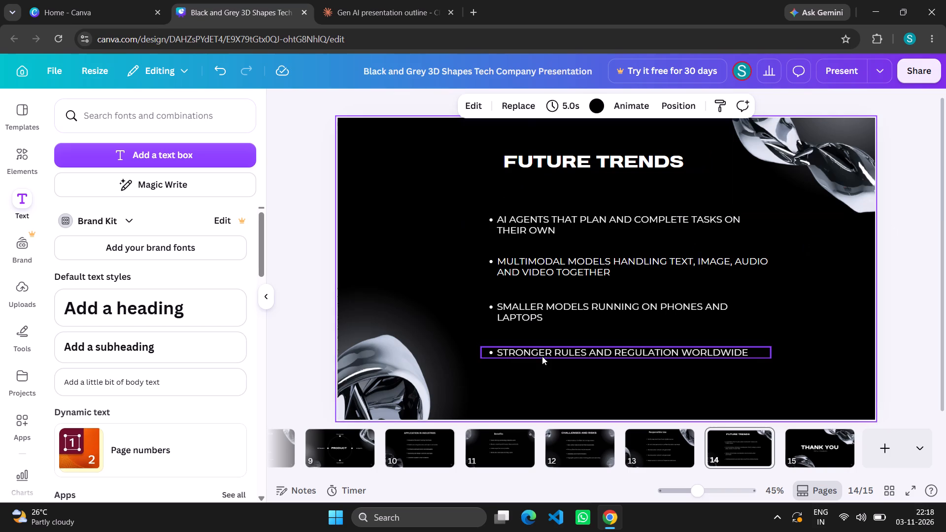
Set page 14's FUTURE TRENDS title to the Canva Sans font, matching page 12's text, and shift it slightly right to recentre it.
{"action": "left_click", "coordinate": [583, 448]}
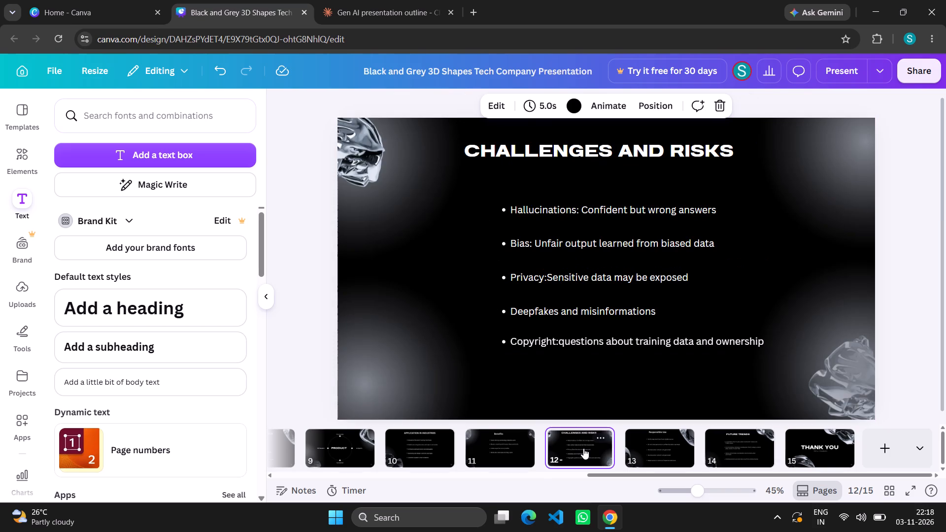
{"action": "left_click", "coordinate": [584, 206]}
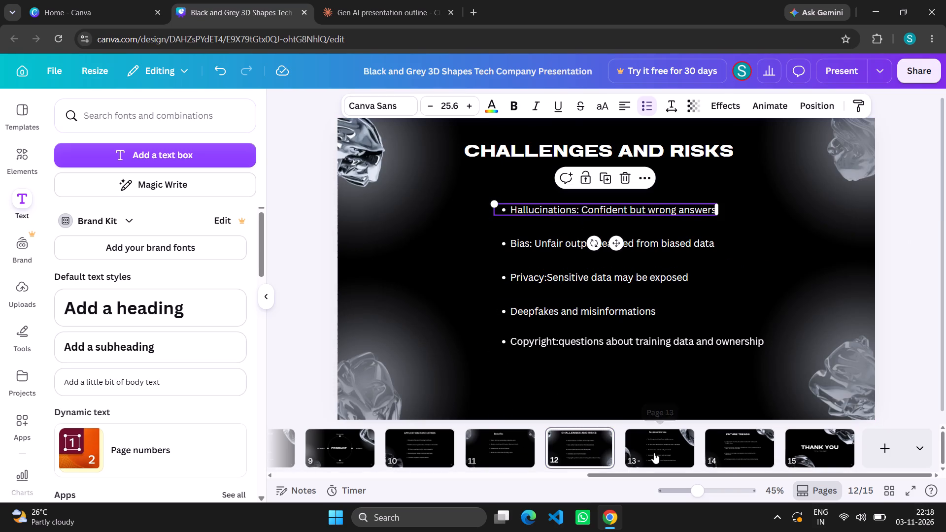
{"action": "left_click", "coordinate": [654, 453]}
{"action": "left_click", "coordinate": [731, 443]}
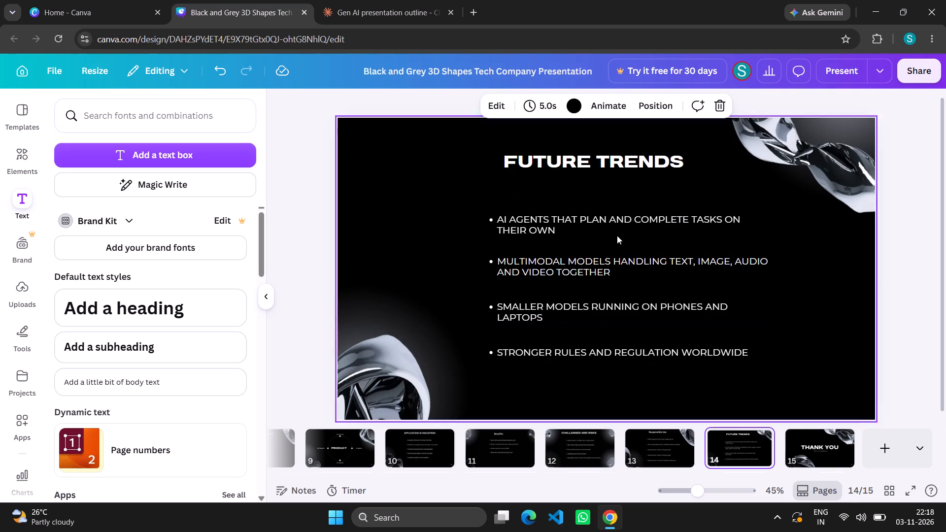
{"action": "left_click", "coordinate": [606, 164]}
{"action": "left_click", "coordinate": [387, 110]}
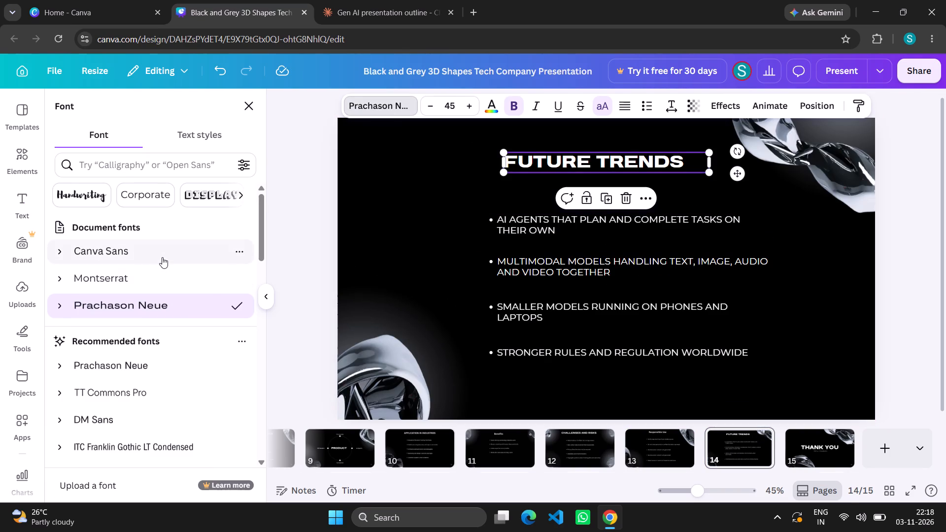
{"action": "left_click", "coordinate": [162, 256]}
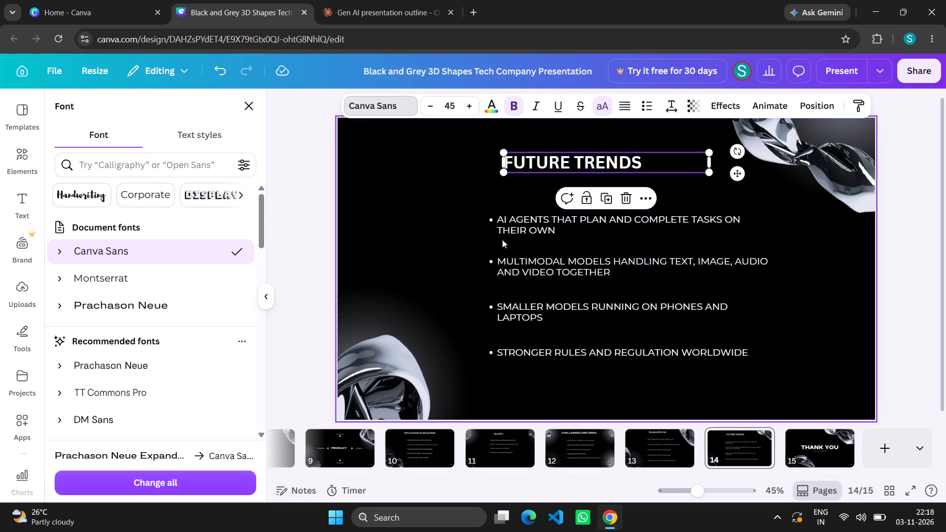
{"action": "left_click", "coordinate": [518, 239]}
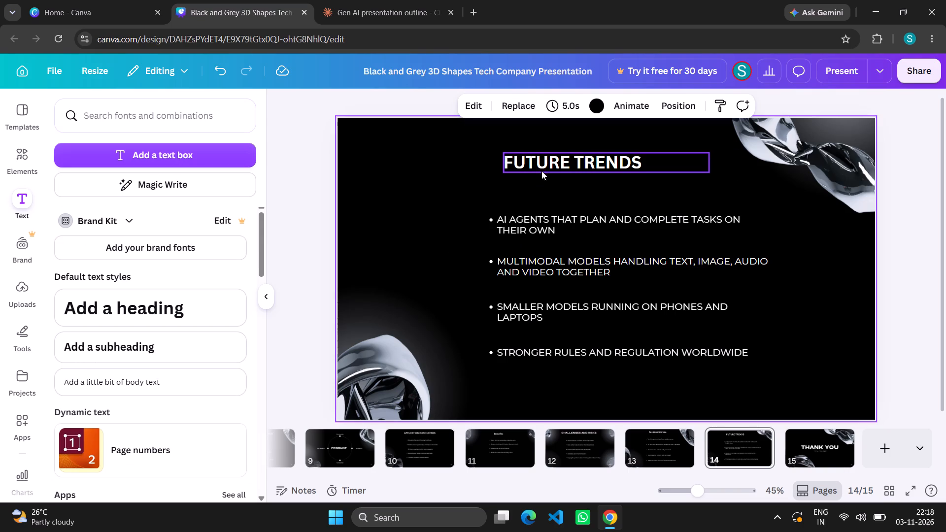
{"action": "left_click_drag", "start_coordinate": [550, 162], "coordinate": [575, 163]}
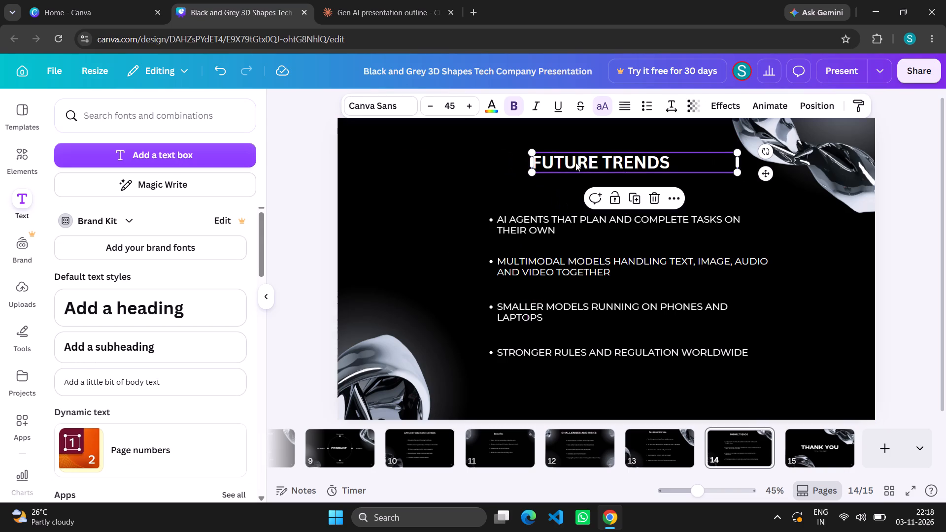
{"action": "left_click", "coordinate": [547, 230]}
{"action": "left_click", "coordinate": [393, 104]}
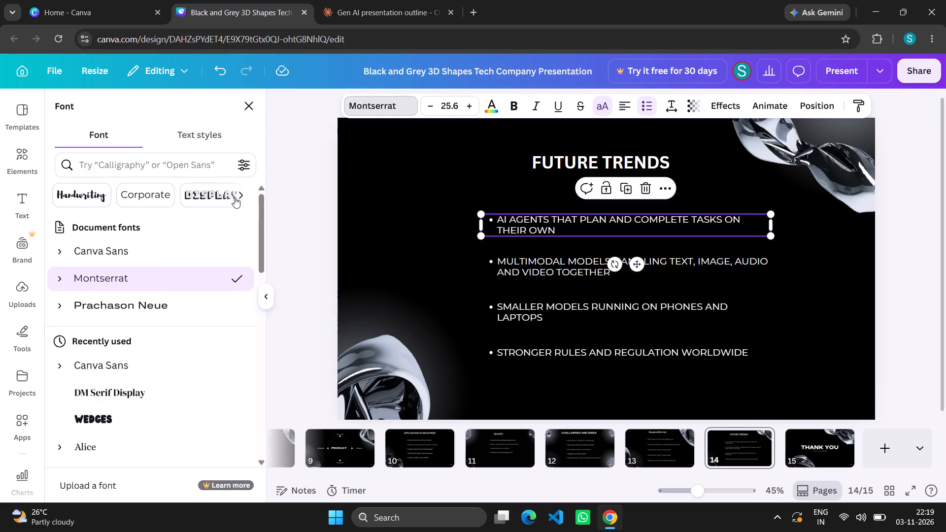
{"action": "left_click", "coordinate": [152, 250]}
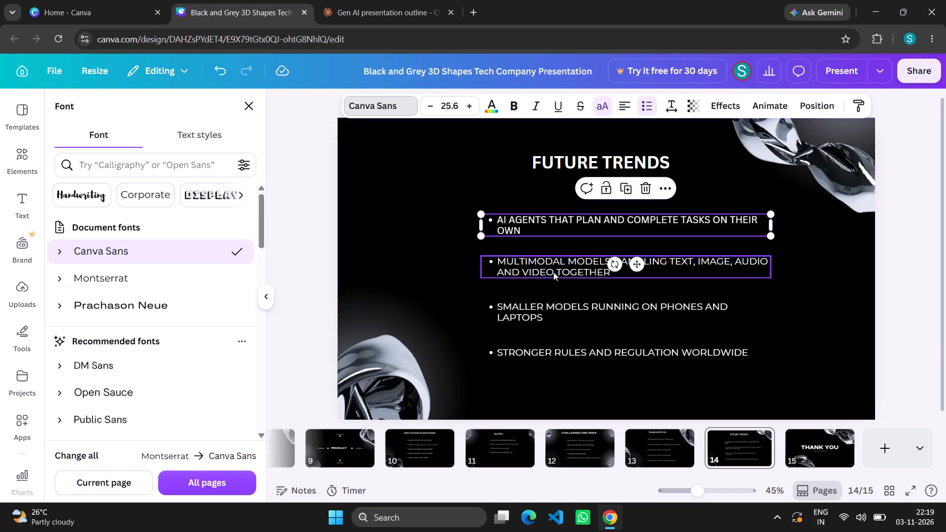
{"action": "left_click", "coordinate": [553, 272]}
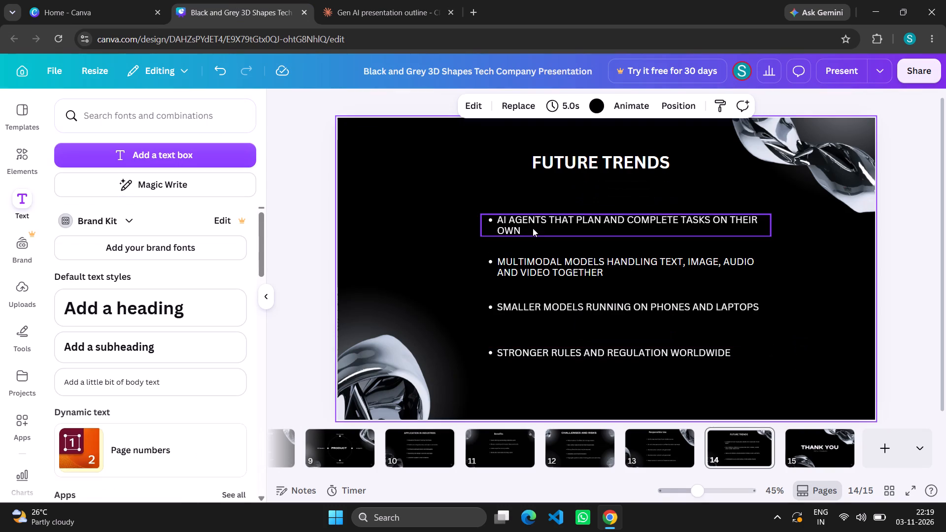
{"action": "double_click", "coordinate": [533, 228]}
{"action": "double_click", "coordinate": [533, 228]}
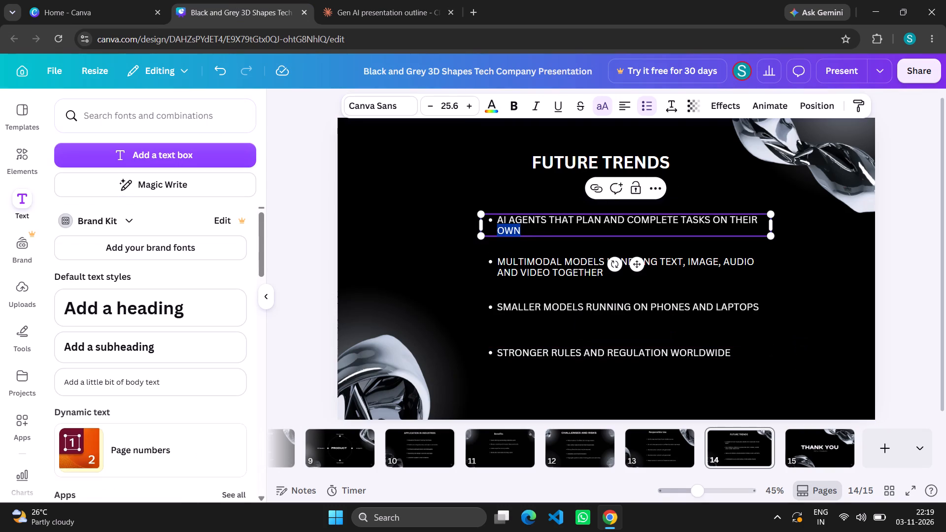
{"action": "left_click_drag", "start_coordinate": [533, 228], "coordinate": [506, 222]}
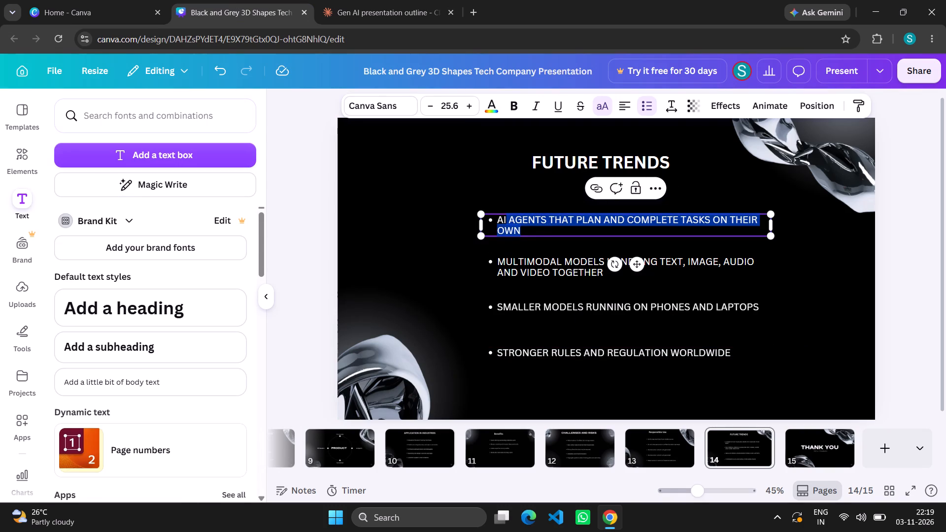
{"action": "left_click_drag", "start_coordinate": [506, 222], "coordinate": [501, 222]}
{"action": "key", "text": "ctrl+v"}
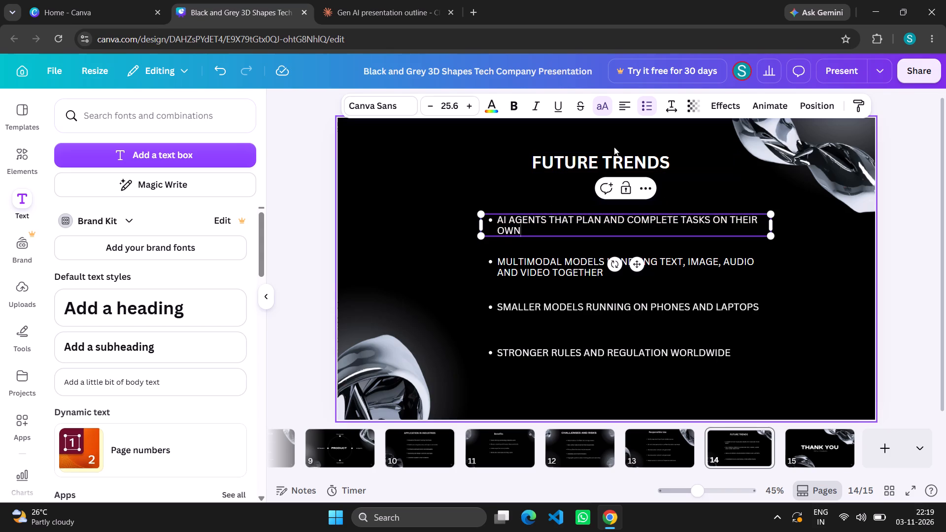
Turn off uppercase for the Future Trends title and all four bullets on page 14.
{"action": "left_click", "coordinate": [596, 112]}
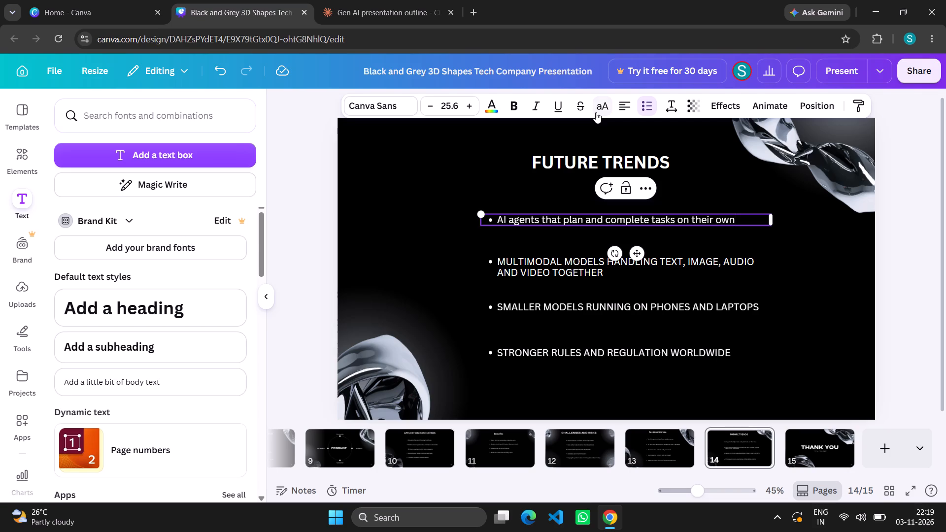
{"action": "left_click", "coordinate": [579, 162]}
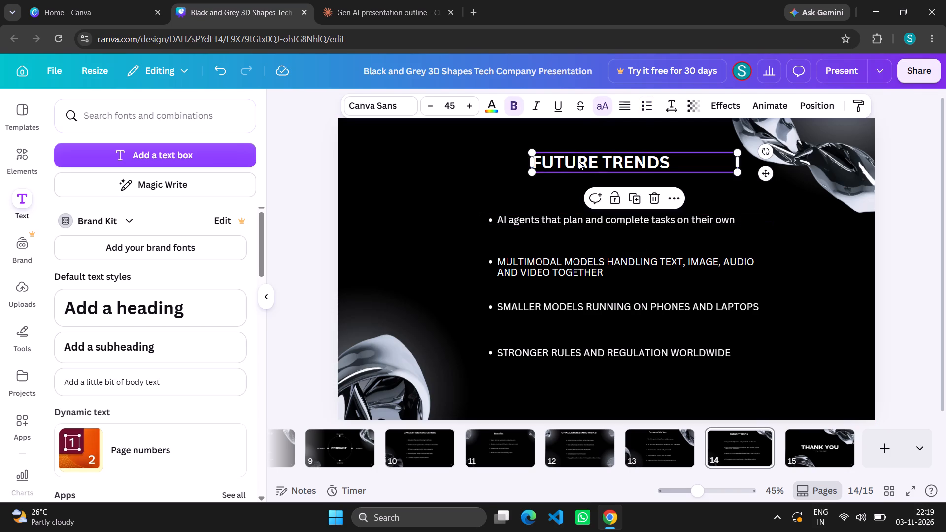
{"action": "left_click", "coordinate": [600, 110]}
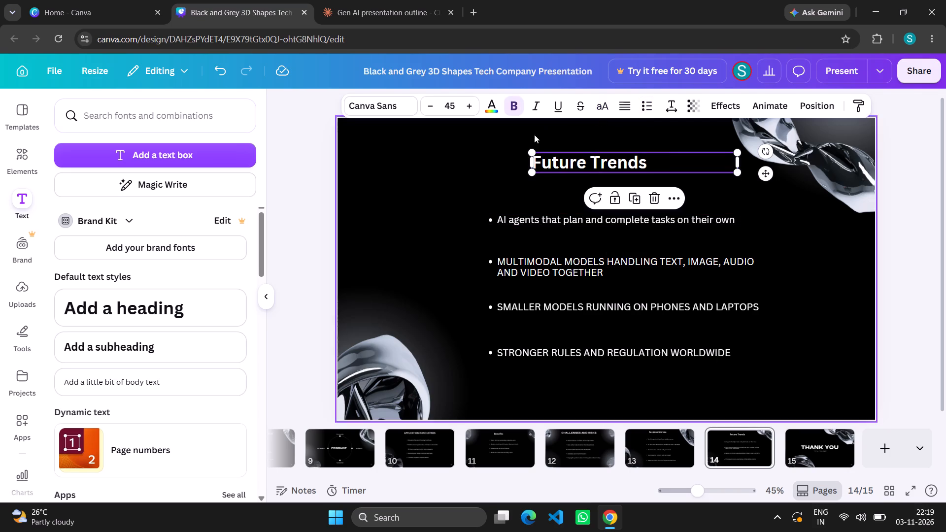
{"action": "left_click", "coordinate": [553, 224]}
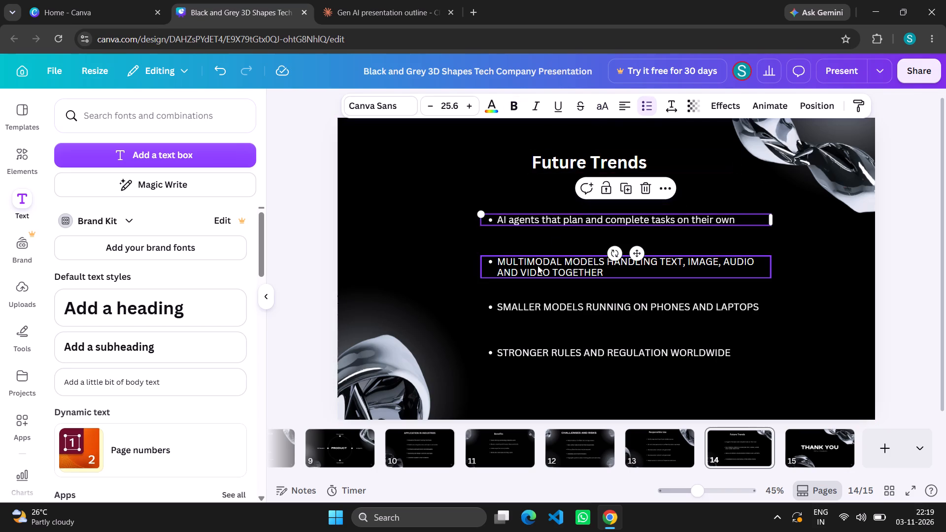
{"action": "left_click", "coordinate": [538, 266]}
{"action": "left_click", "coordinate": [602, 110]}
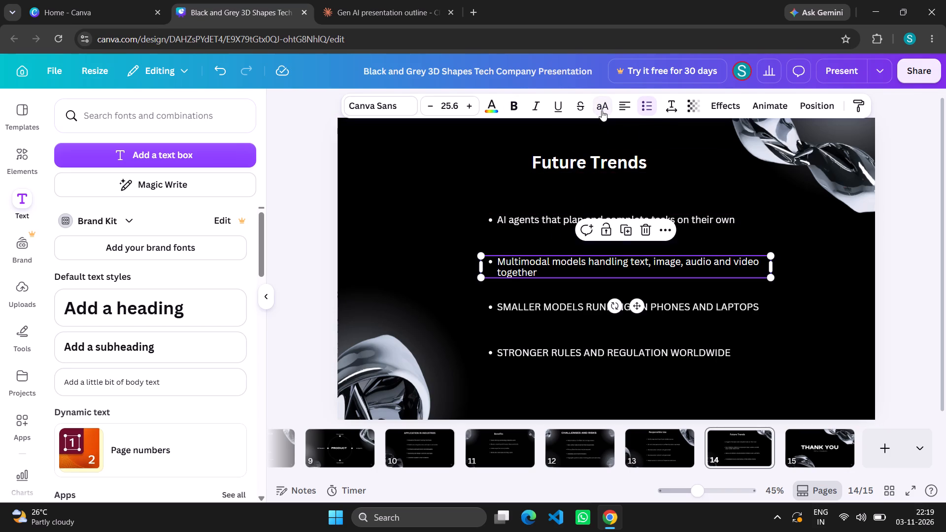
{"action": "left_click", "coordinate": [551, 310]}
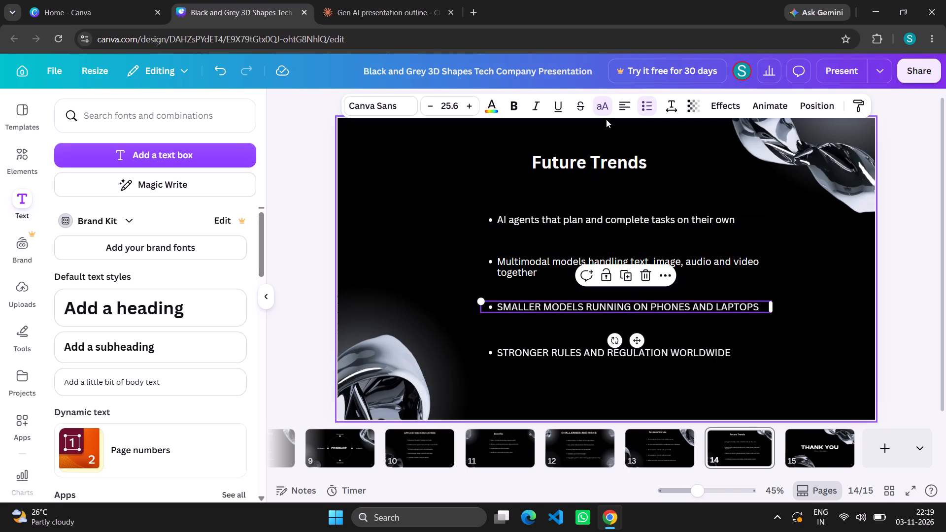
{"action": "left_click", "coordinate": [605, 111]}
{"action": "left_click", "coordinate": [575, 356]}
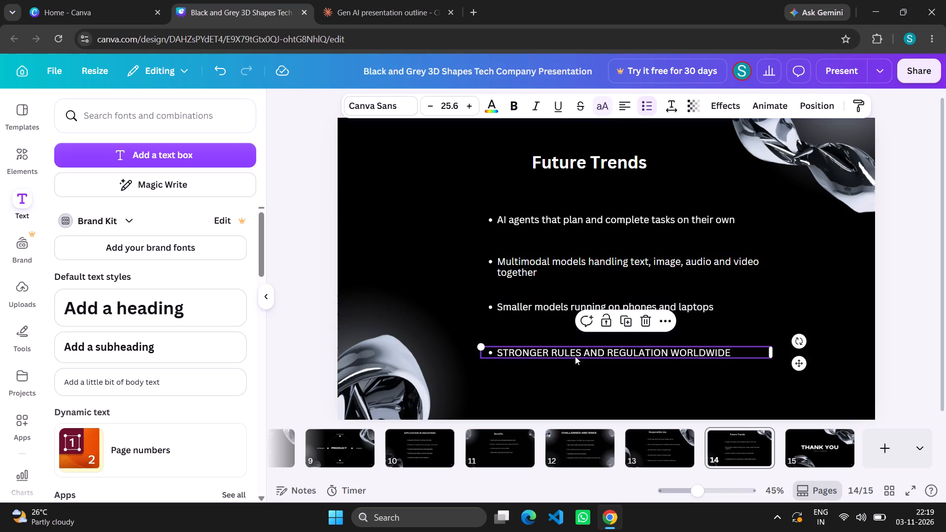
{"action": "left_click", "coordinate": [608, 101]}
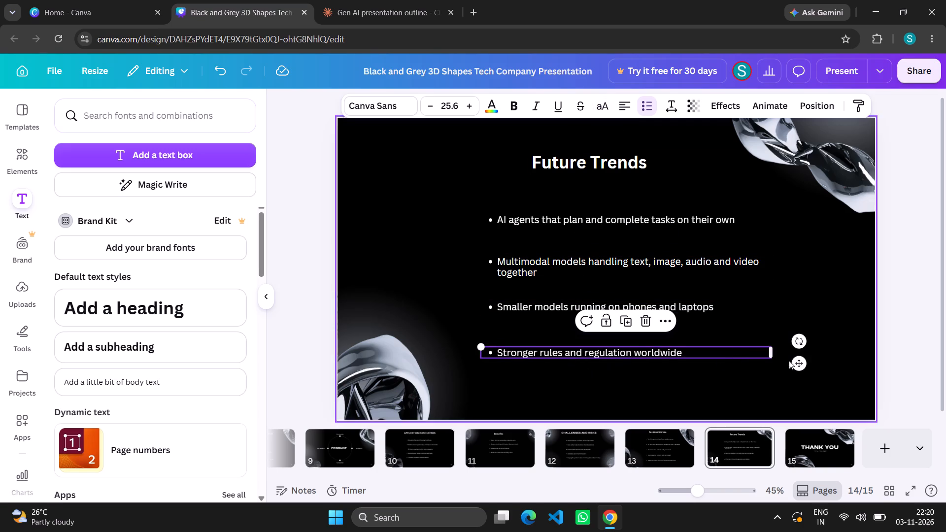
Even out the bullet spacing on page 14 by moving the second, third and fourth bullets slightly up.
{"action": "left_click", "coordinate": [802, 364]}
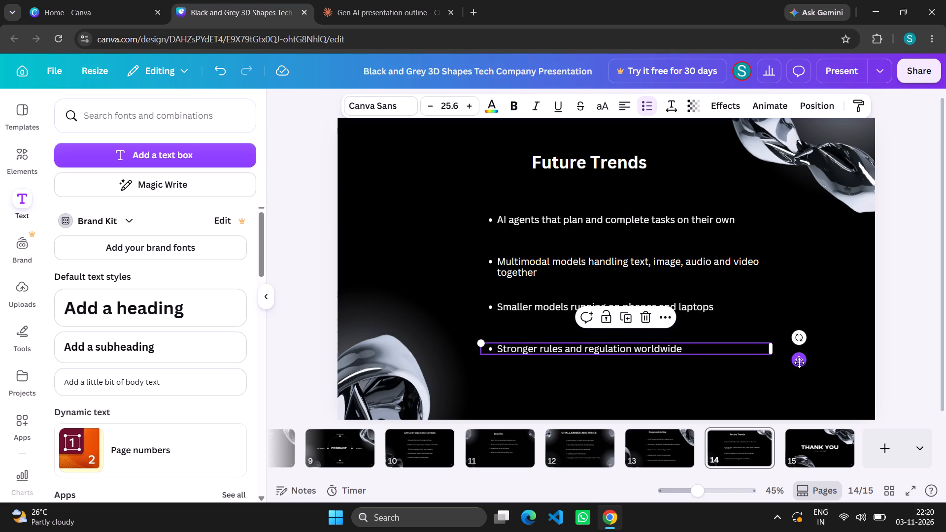
{"action": "left_click", "coordinate": [626, 226]}
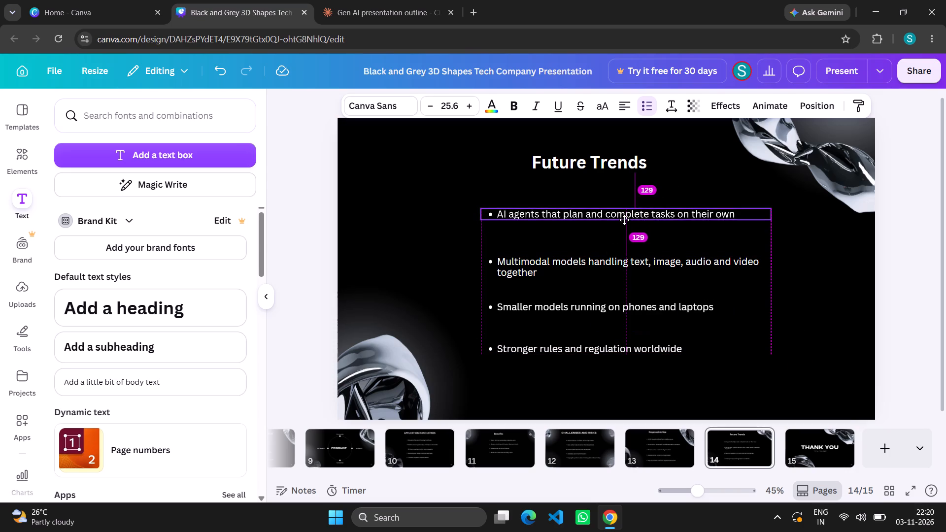
{"action": "left_click", "coordinate": [592, 262]}
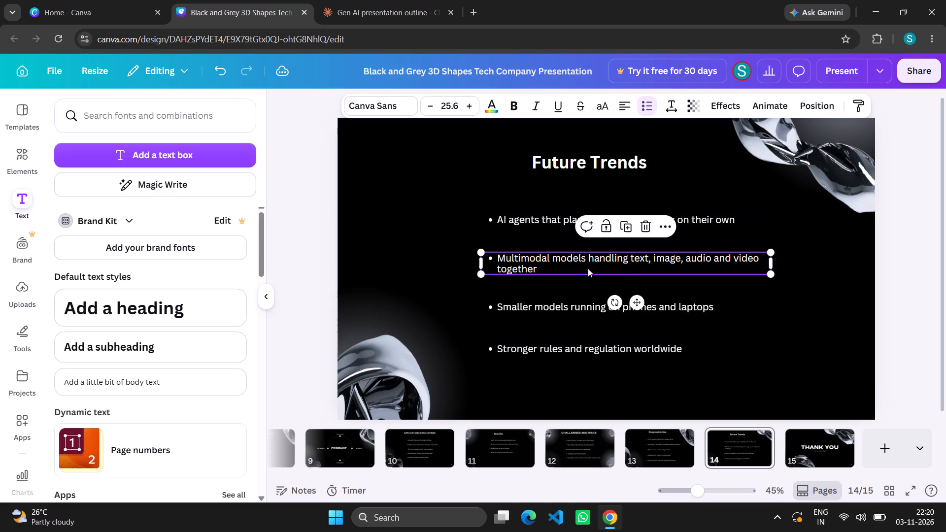
{"action": "left_click_drag", "start_coordinate": [583, 300], "coordinate": [582, 296]}
{"action": "left_click_drag", "start_coordinate": [574, 349], "coordinate": [574, 343]}
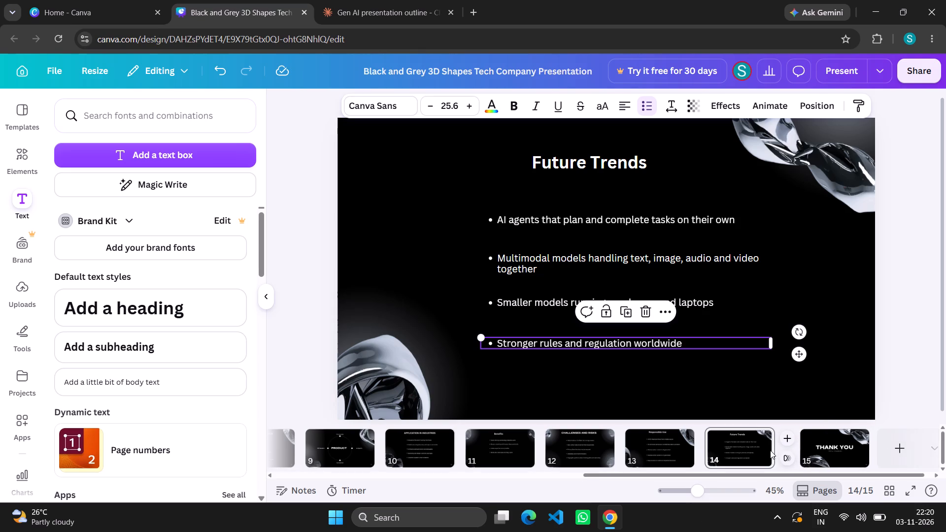
Add a blank page after the Future Trends page, before the Thank You page.
{"action": "left_click", "coordinate": [791, 440]}
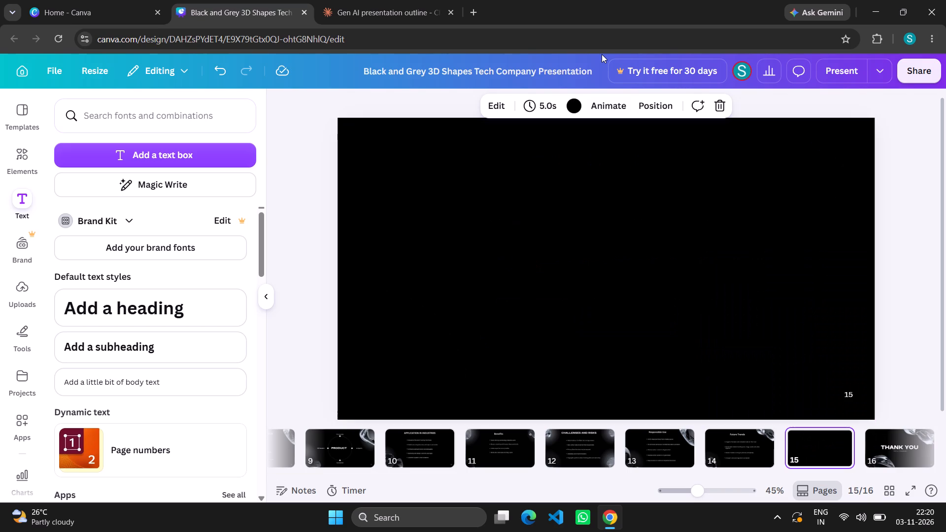
Insert the red number 3 stopwatch graphic on page 15 and place it on the page's left side at mid-height.
{"action": "left_click", "coordinate": [22, 167]}
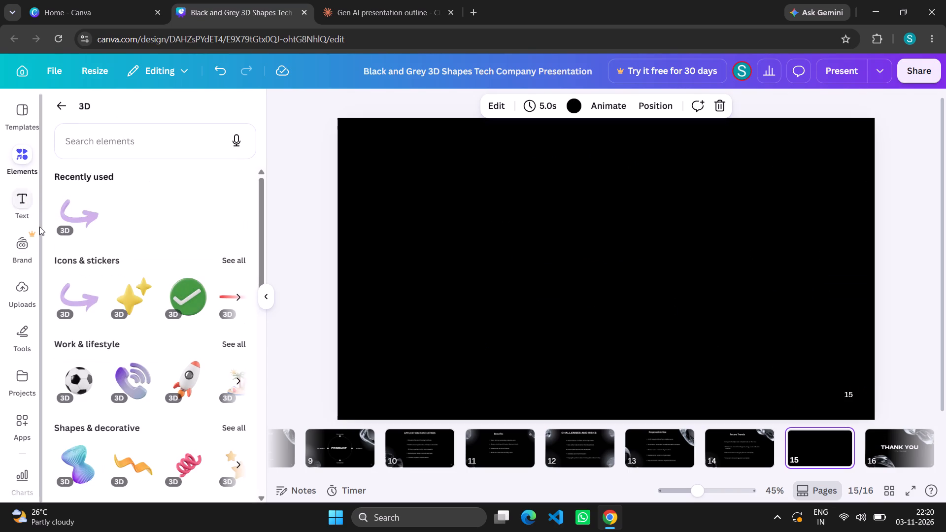
{"action": "scroll", "coordinate": [111, 341], "scroll_direction": "down", "scroll_amount": 3}
{"action": "scroll", "coordinate": [111, 341], "scroll_direction": "up", "scroll_amount": 3}
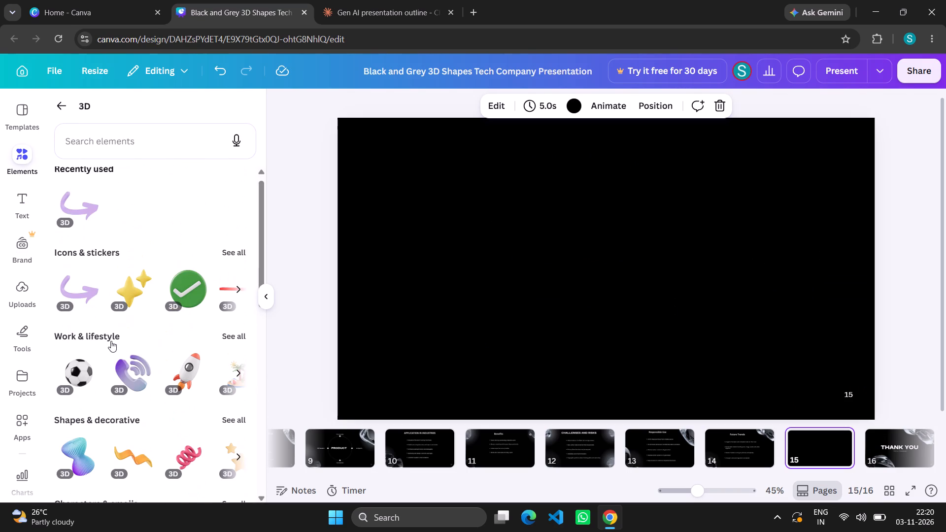
{"action": "left_click", "coordinate": [62, 109]}
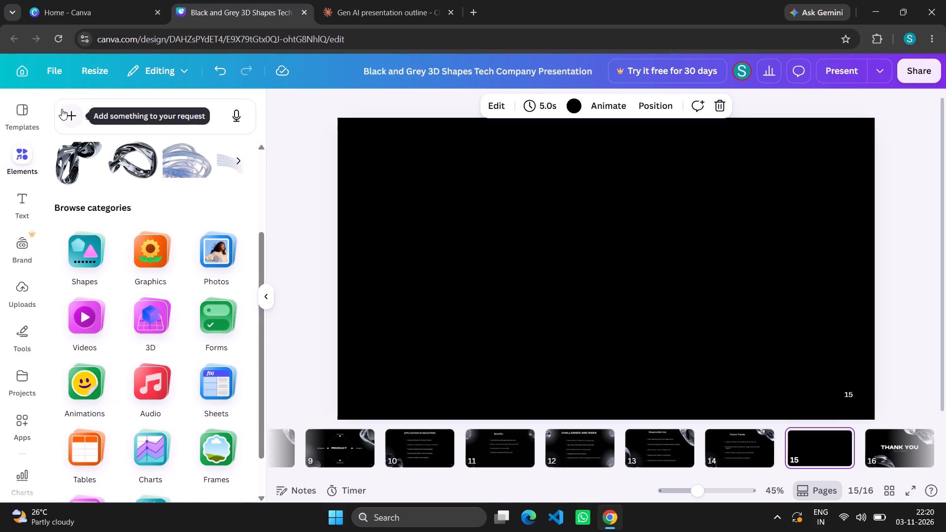
{"action": "scroll", "coordinate": [116, 178], "scroll_direction": "up", "scroll_amount": 2}
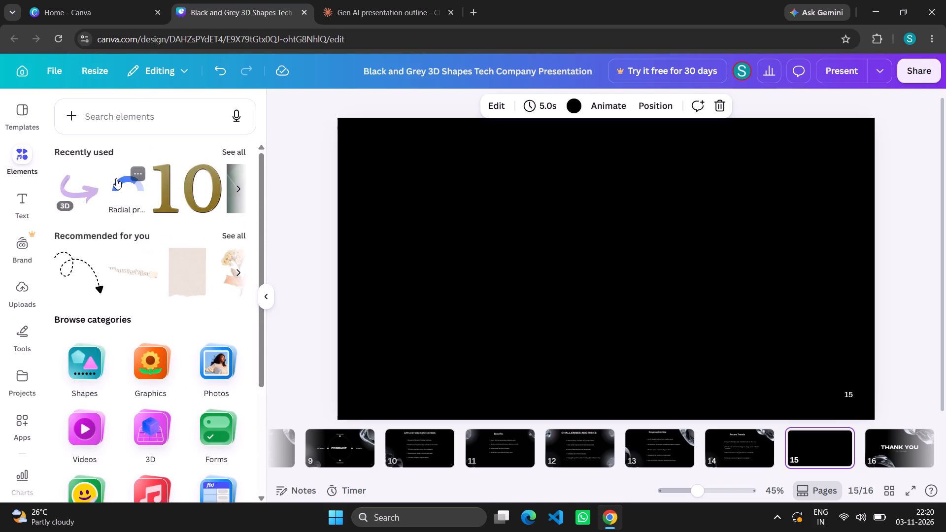
{"action": "scroll", "coordinate": [116, 178], "scroll_direction": "left", "scroll_amount": 3}
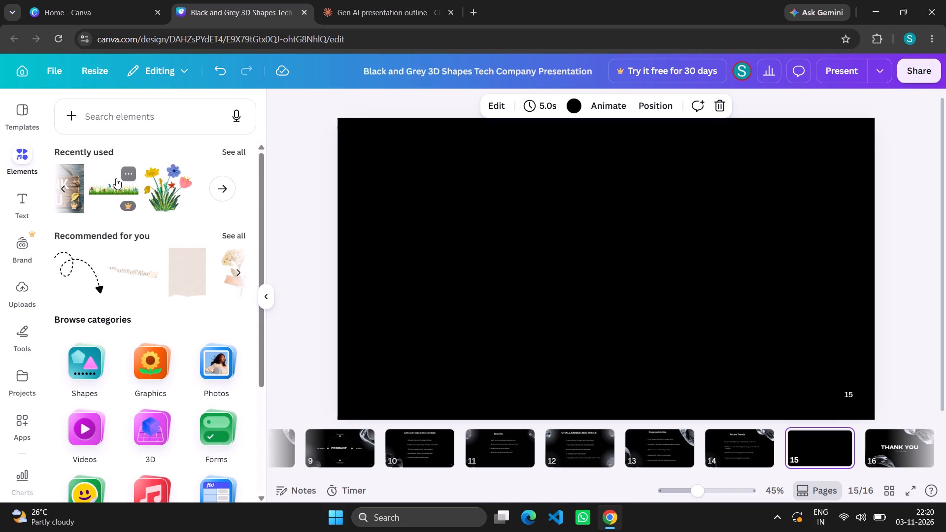
{"action": "scroll", "coordinate": [166, 284], "scroll_direction": "left", "scroll_amount": 4}
{"action": "scroll", "coordinate": [166, 284], "scroll_direction": "right", "scroll_amount": 3}
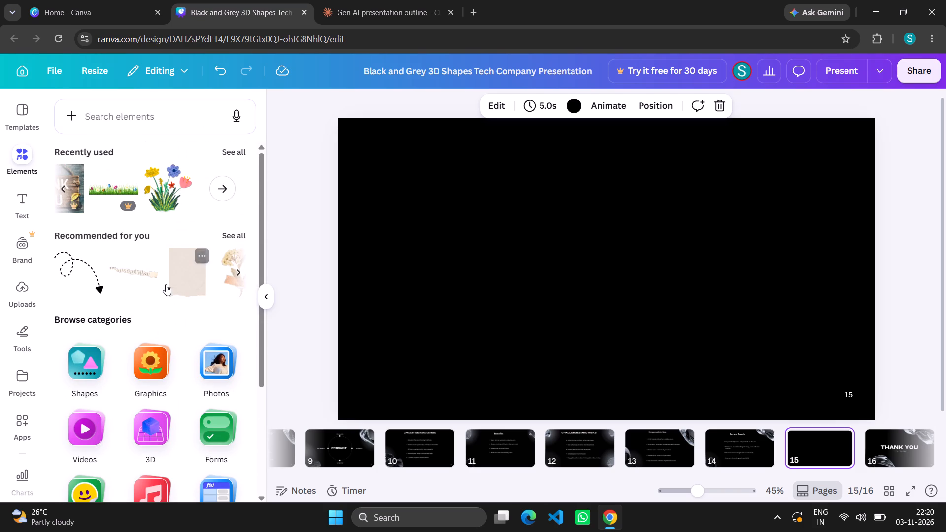
{"action": "left_click", "coordinate": [133, 390]}
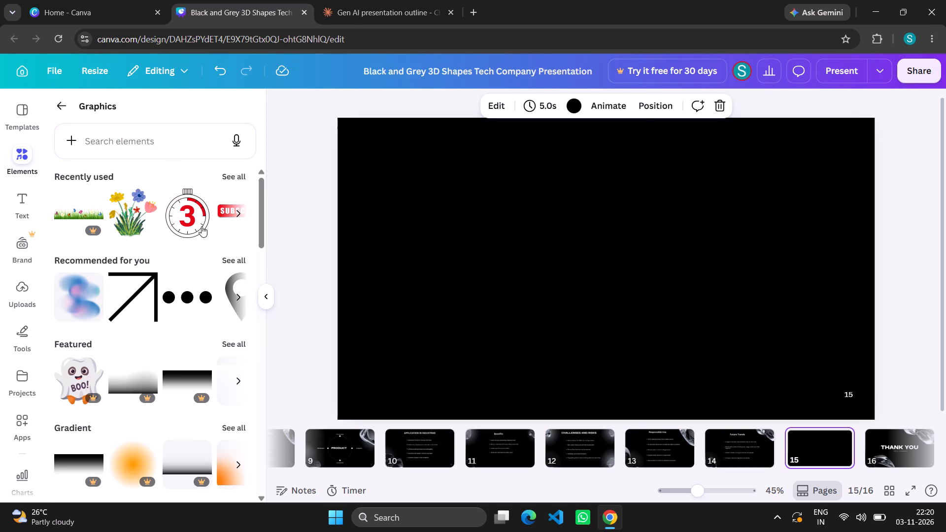
{"action": "left_click", "coordinate": [203, 220]}
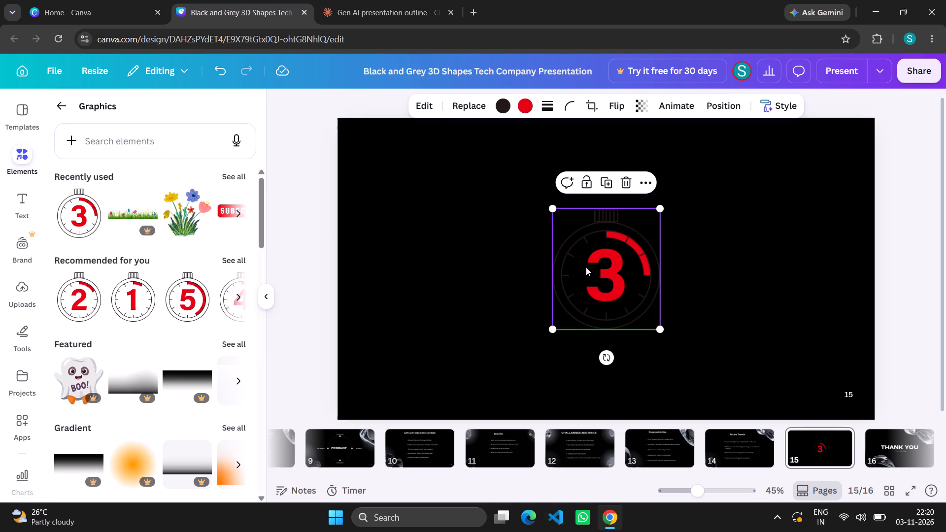
{"action": "left_click_drag", "start_coordinate": [586, 267], "coordinate": [544, 252]}
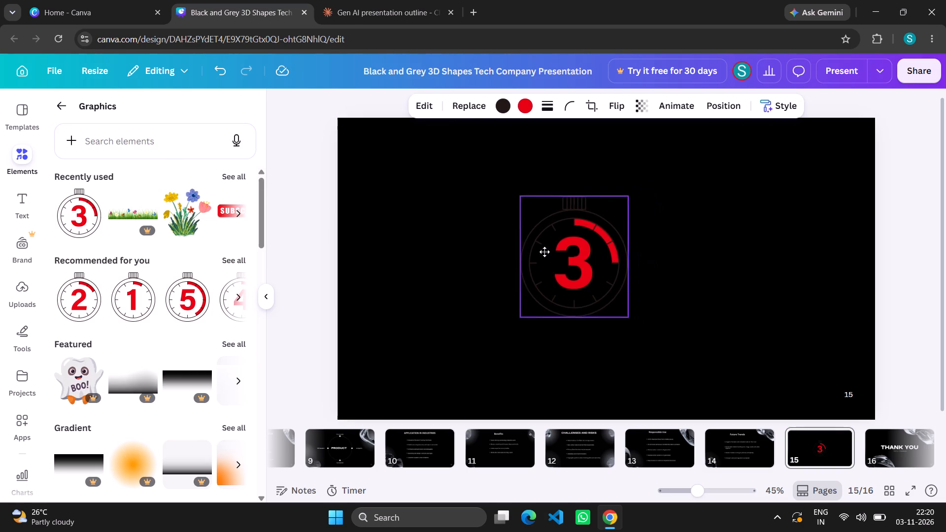
{"action": "left_click_drag", "start_coordinate": [544, 252], "coordinate": [428, 222]}
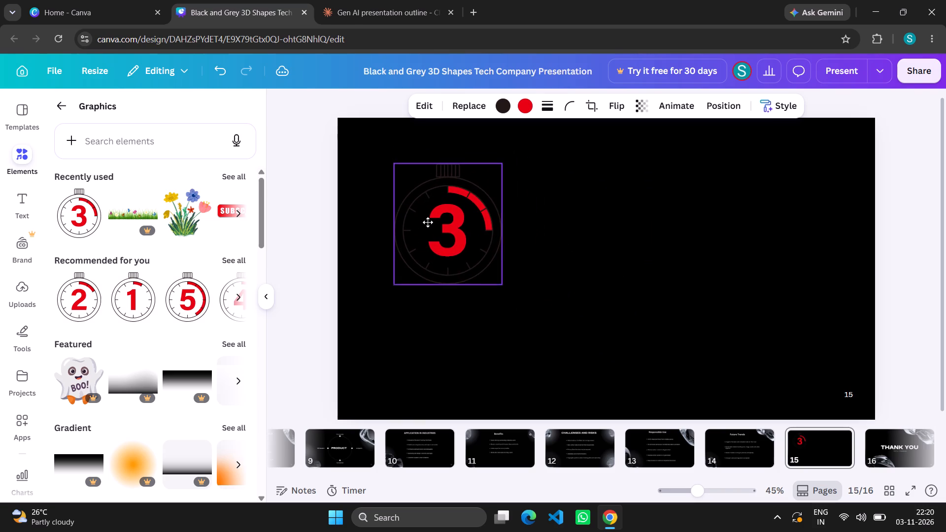
{"action": "left_click_drag", "start_coordinate": [428, 222], "coordinate": [409, 264]}
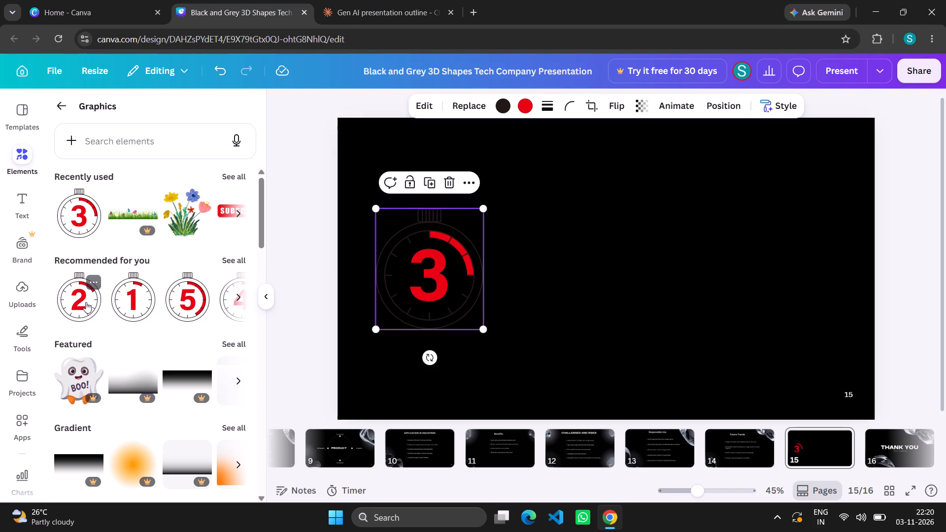
Add the matching number 2 and number 1 stopwatch graphics in a row after the 3, with 1 near the page's right edge.
{"action": "left_click", "coordinate": [86, 302]}
{"action": "left_click_drag", "start_coordinate": [632, 260], "coordinate": [611, 257]}
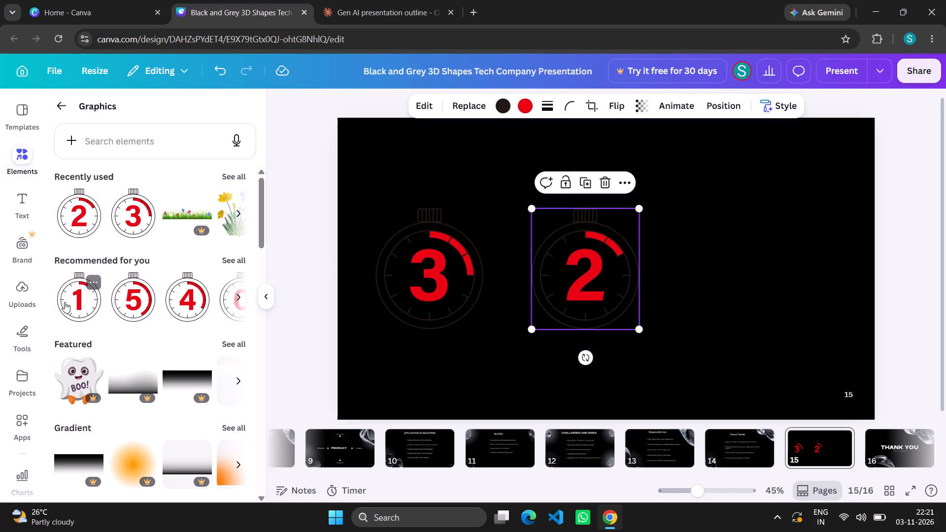
{"action": "left_click", "coordinate": [65, 302]}
{"action": "left_click_drag", "start_coordinate": [614, 281], "coordinate": [727, 280]}
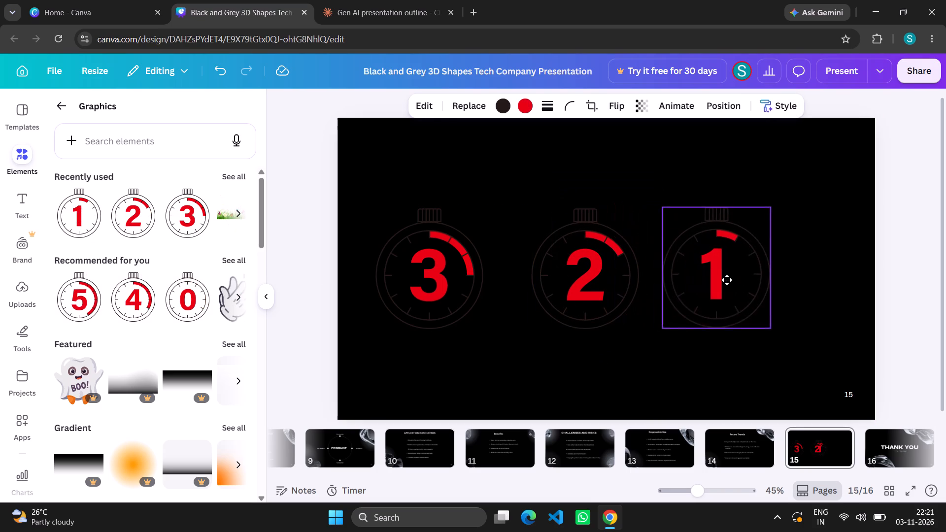
{"action": "left_click_drag", "start_coordinate": [727, 280], "coordinate": [745, 278]}
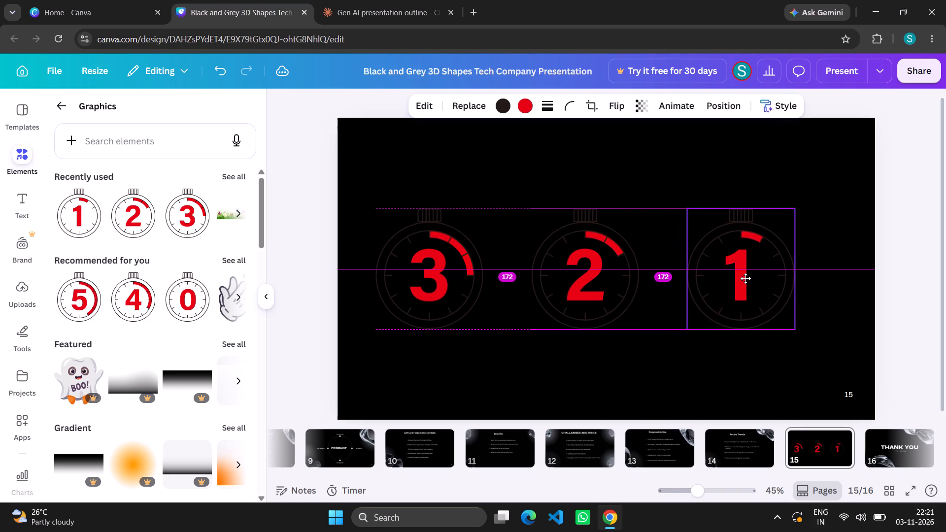
{"action": "left_click_drag", "start_coordinate": [745, 278], "coordinate": [822, 279]}
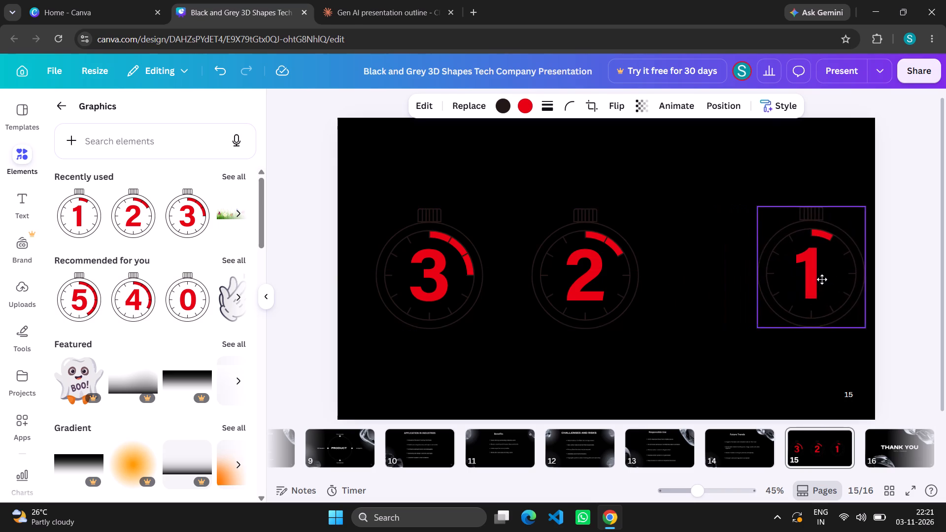
{"action": "left_click_drag", "start_coordinate": [822, 279], "coordinate": [816, 281]}
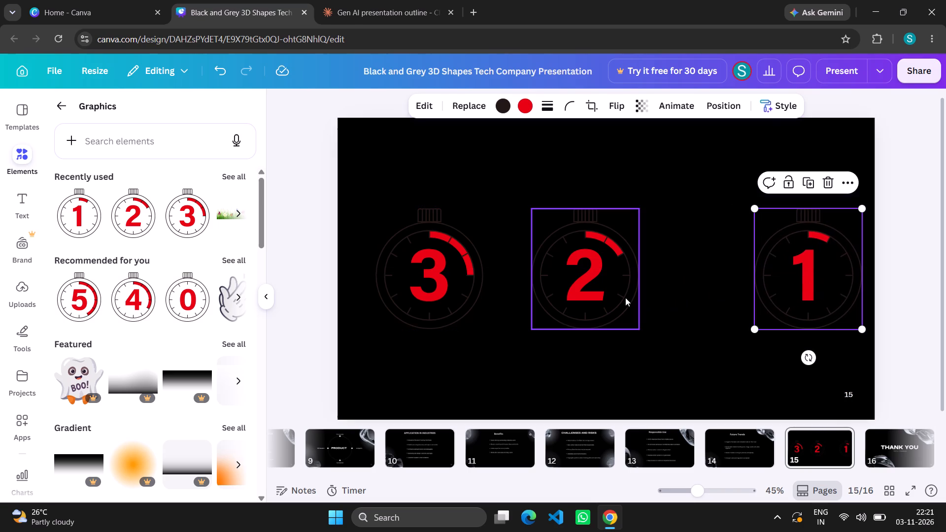
Even out the stopwatch row on page 15 by centring the 2 on the page and shifting the 3 closer to the left edge.
{"action": "left_click_drag", "start_coordinate": [614, 293], "coordinate": [639, 296]}
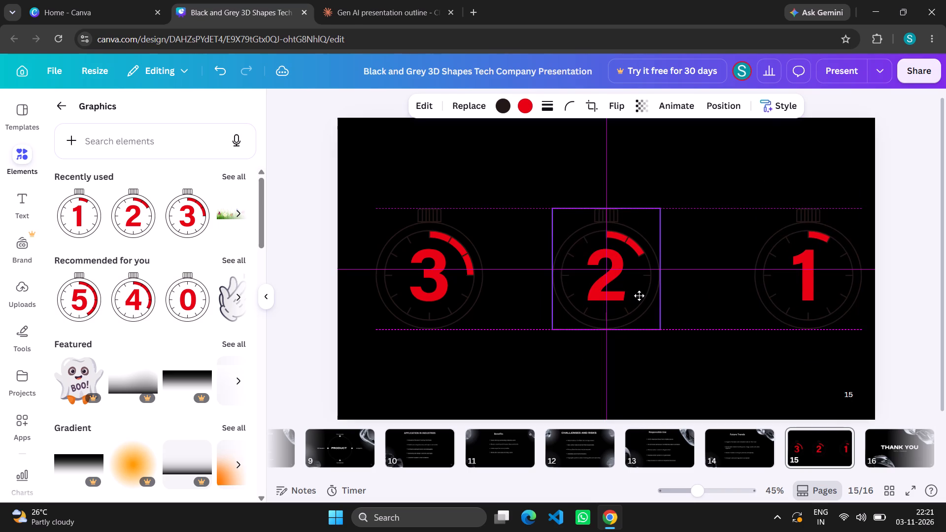
{"action": "left_click_drag", "start_coordinate": [639, 296], "coordinate": [637, 296]}
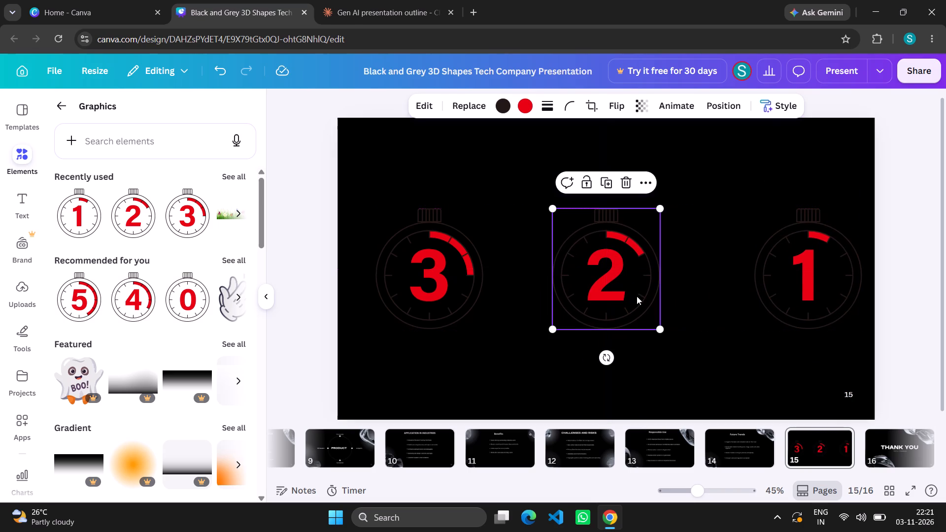
{"action": "left_click_drag", "start_coordinate": [454, 292], "coordinate": [442, 294]}
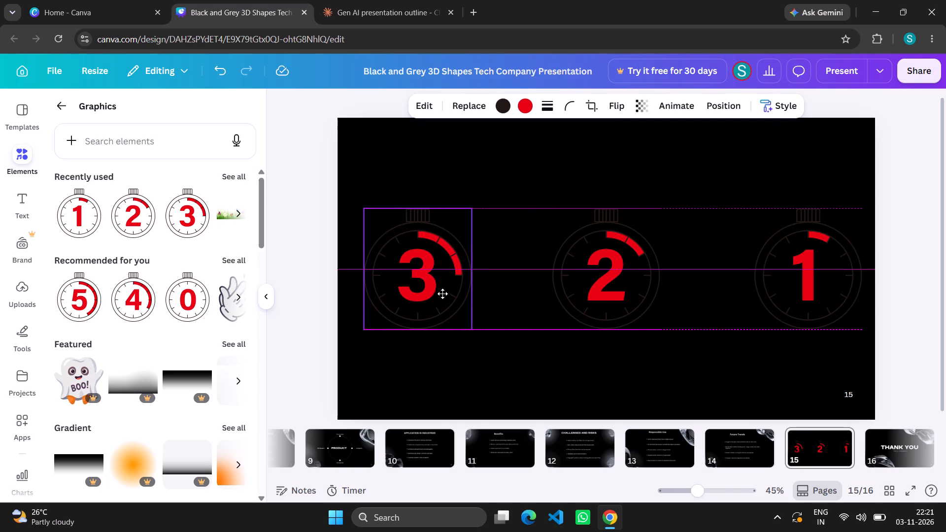
{"action": "left_click_drag", "start_coordinate": [442, 294], "coordinate": [445, 295]}
{"action": "left_click_drag", "start_coordinate": [462, 286], "coordinate": [449, 288]}
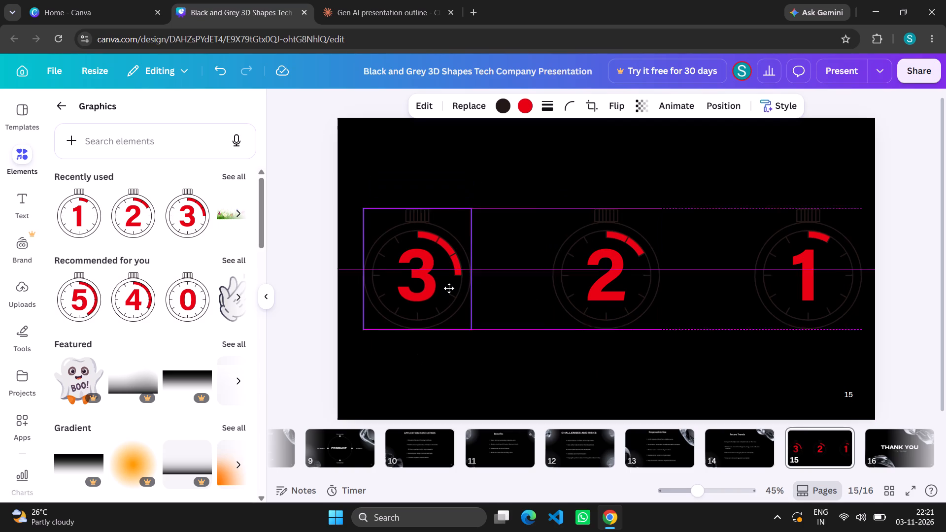
{"action": "left_click_drag", "start_coordinate": [449, 288], "coordinate": [467, 283]}
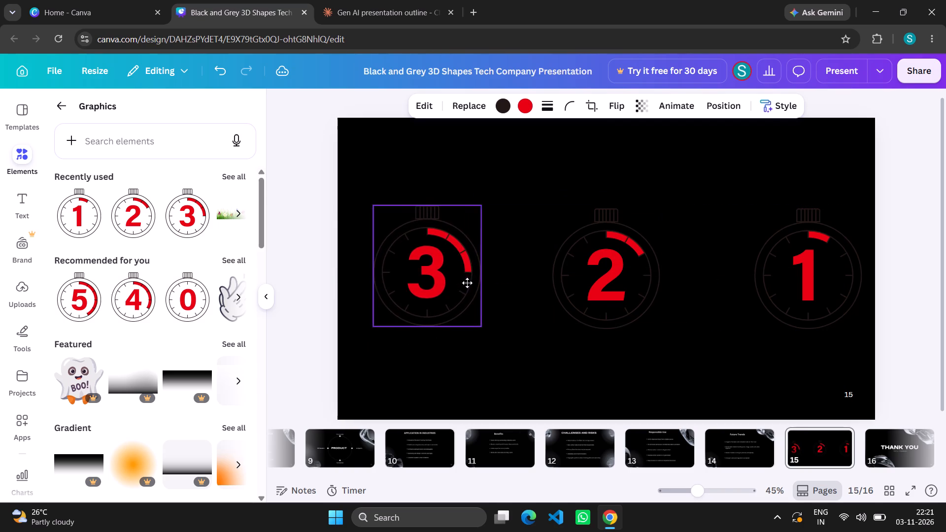
{"action": "left_click_drag", "start_coordinate": [467, 283], "coordinate": [452, 296]}
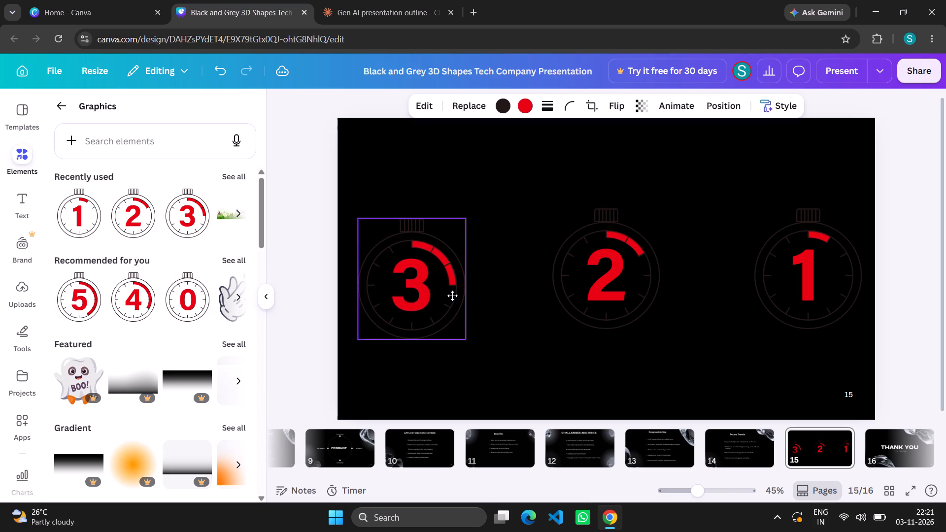
{"action": "left_click_drag", "start_coordinate": [452, 296], "coordinate": [474, 289]}
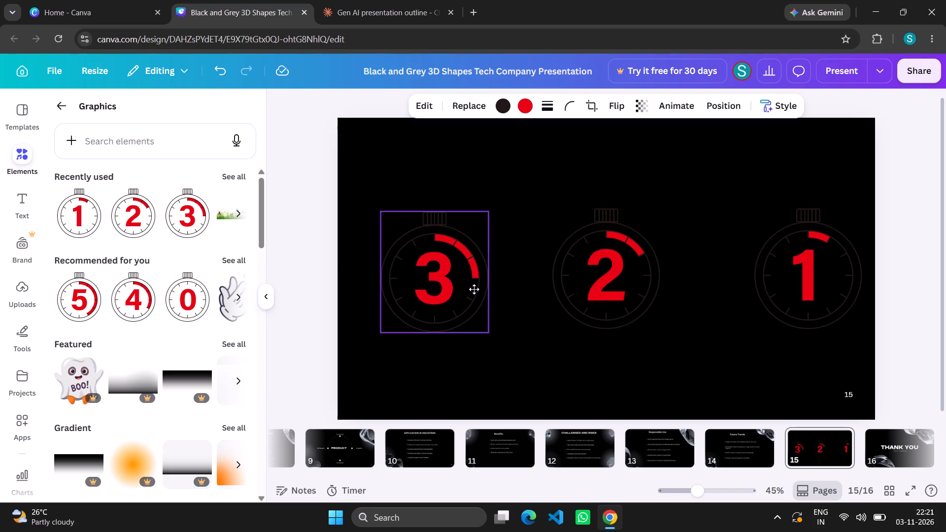
{"action": "left_click_drag", "start_coordinate": [474, 289], "coordinate": [472, 289]}
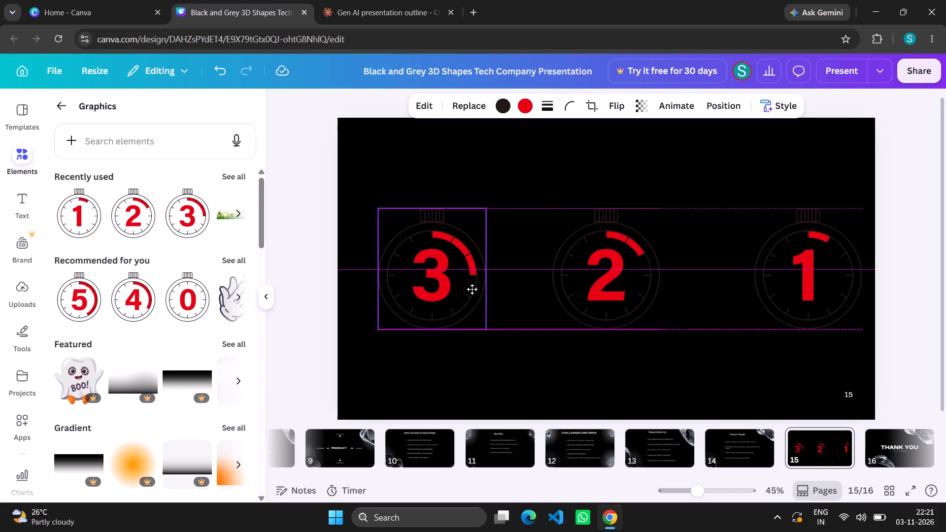
{"action": "left_click_drag", "start_coordinate": [472, 289], "coordinate": [466, 290]}
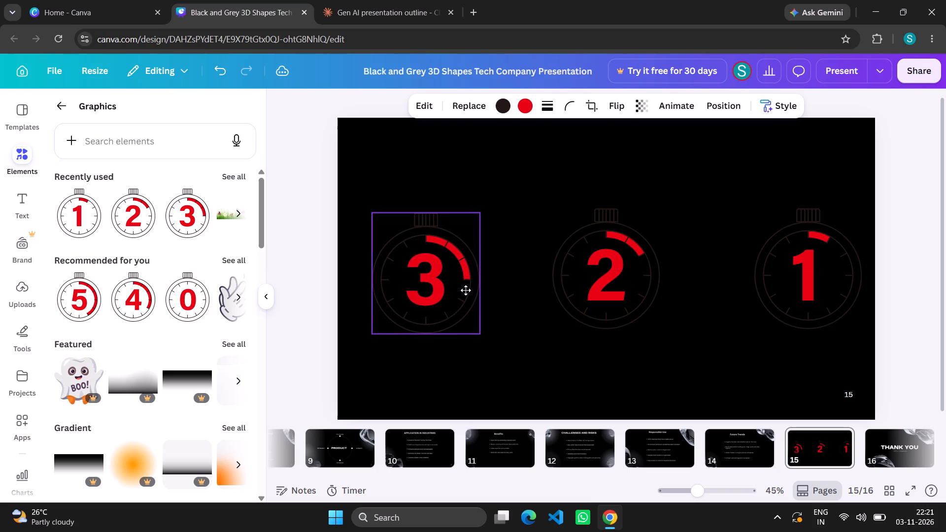
{"action": "left_click_drag", "start_coordinate": [466, 290], "coordinate": [464, 290]}
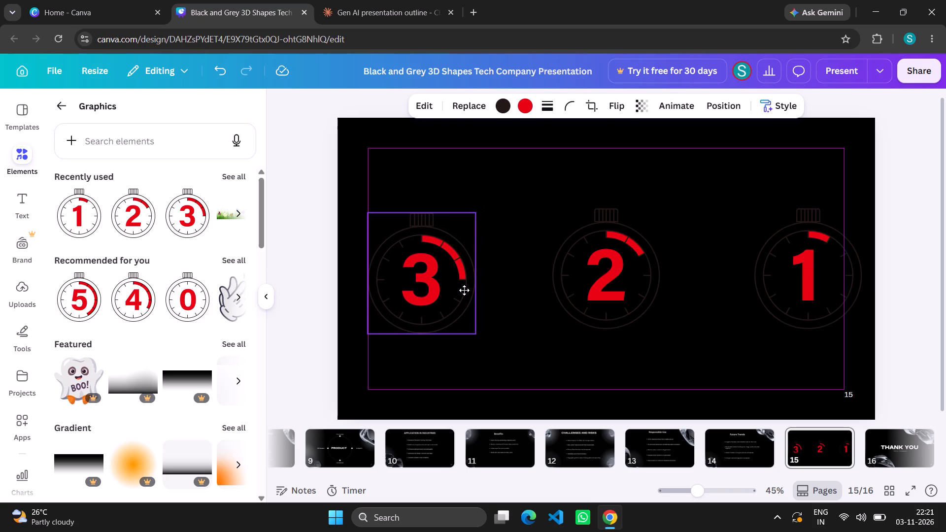
{"action": "left_click_drag", "start_coordinate": [464, 290], "coordinate": [457, 290]}
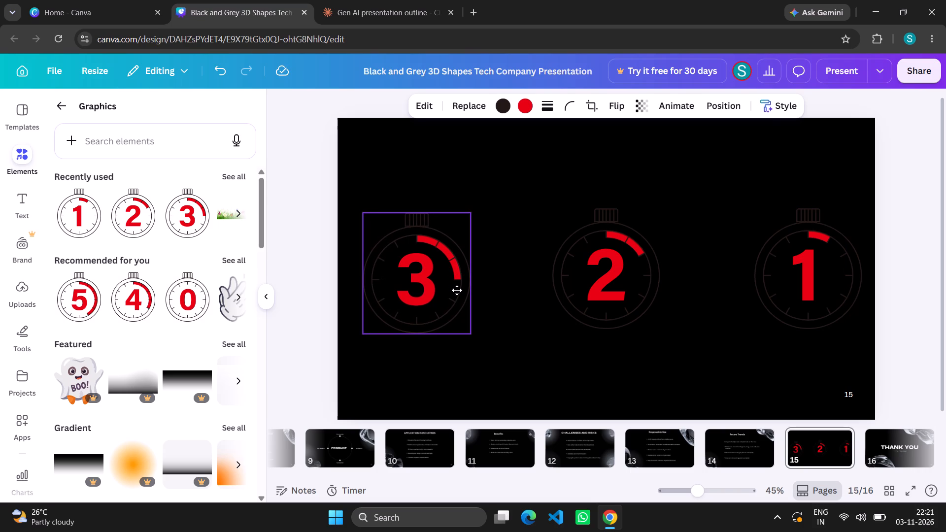
{"action": "left_click_drag", "start_coordinate": [457, 290], "coordinate": [450, 290]}
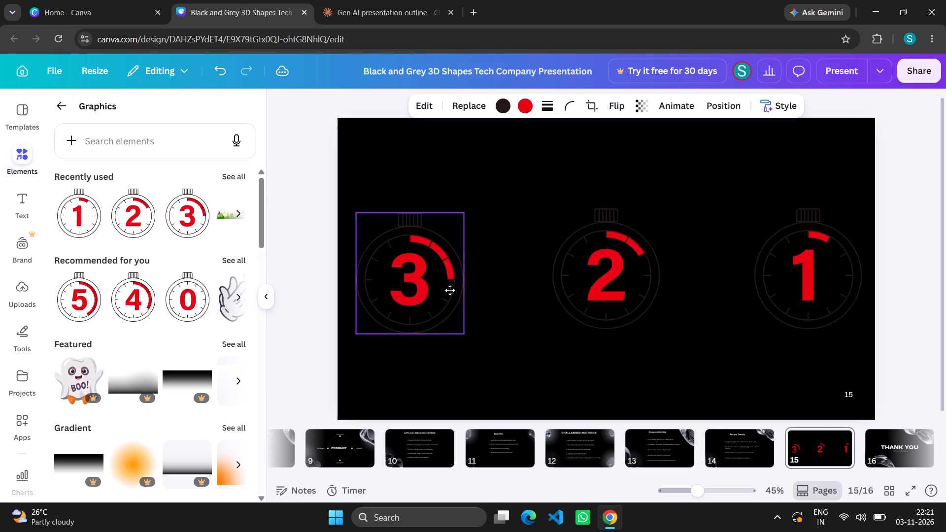
{"action": "left_click_drag", "start_coordinate": [450, 290], "coordinate": [452, 289]}
{"action": "left_click", "coordinate": [533, 236]}
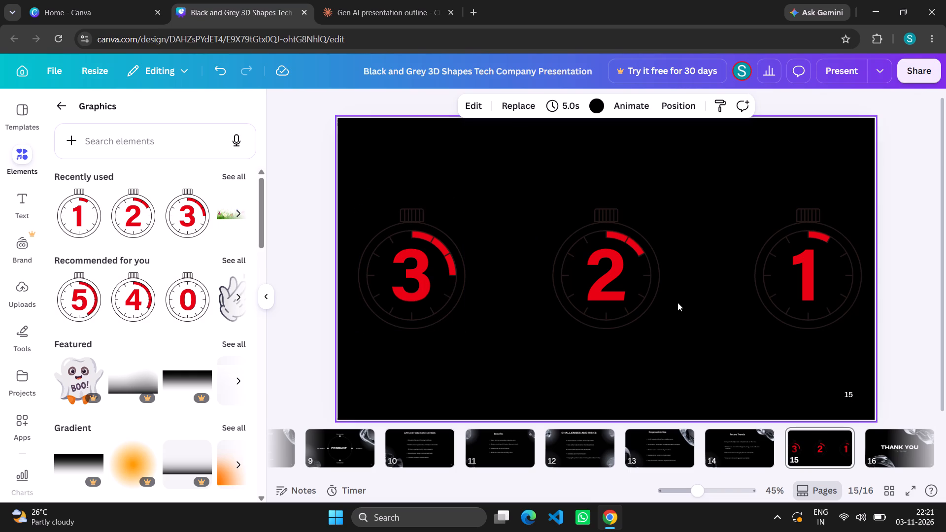
Browse the graphics, recently used and recommended elements, and shapes for material to use on page 15.
{"action": "scroll", "coordinate": [174, 291], "scroll_direction": "down", "scroll_amount": 2}
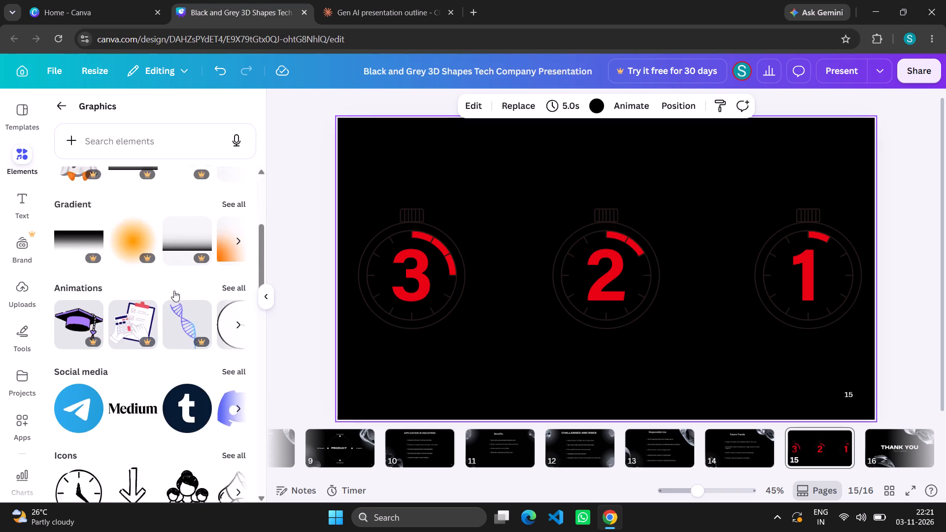
{"action": "scroll", "coordinate": [174, 291], "scroll_direction": "down", "scroll_amount": 1}
{"action": "scroll", "coordinate": [174, 291], "scroll_direction": "up", "scroll_amount": 4}
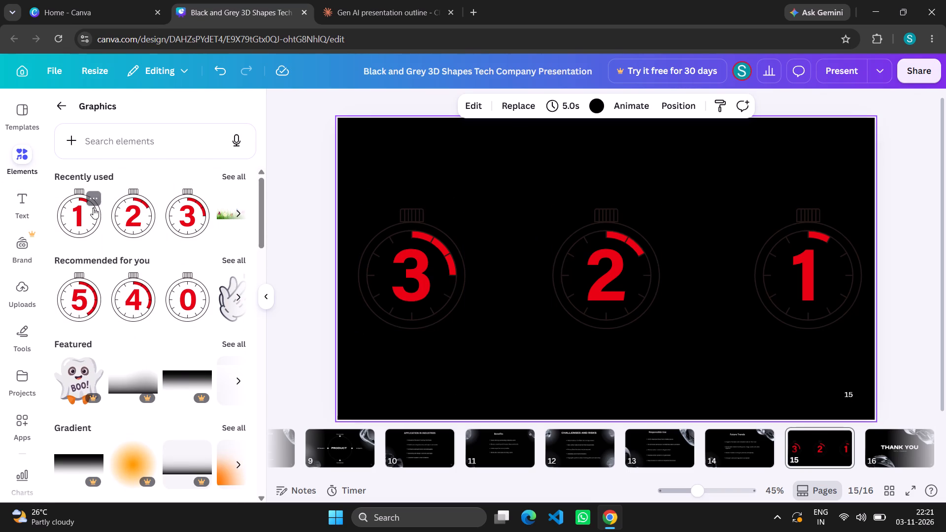
{"action": "scroll", "coordinate": [113, 234], "scroll_direction": "up", "scroll_amount": 4}
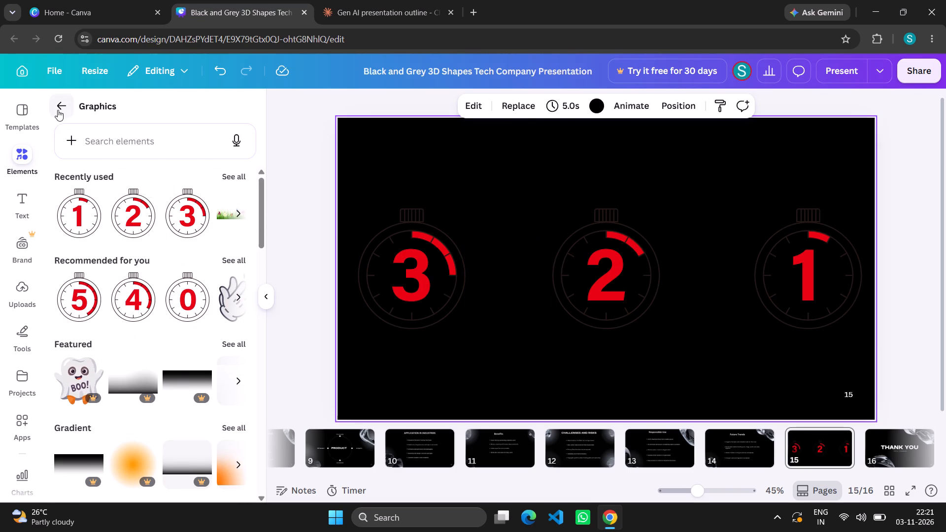
{"action": "left_click", "coordinate": [58, 110]}
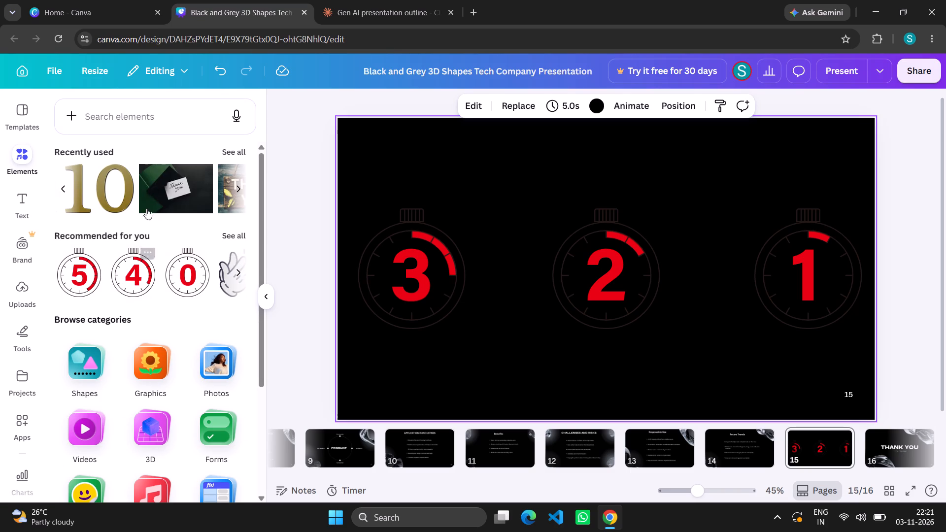
{"action": "scroll", "coordinate": [148, 184], "scroll_direction": "right", "scroll_amount": 9}
{"action": "scroll", "coordinate": [148, 184], "scroll_direction": "up", "scroll_amount": 3}
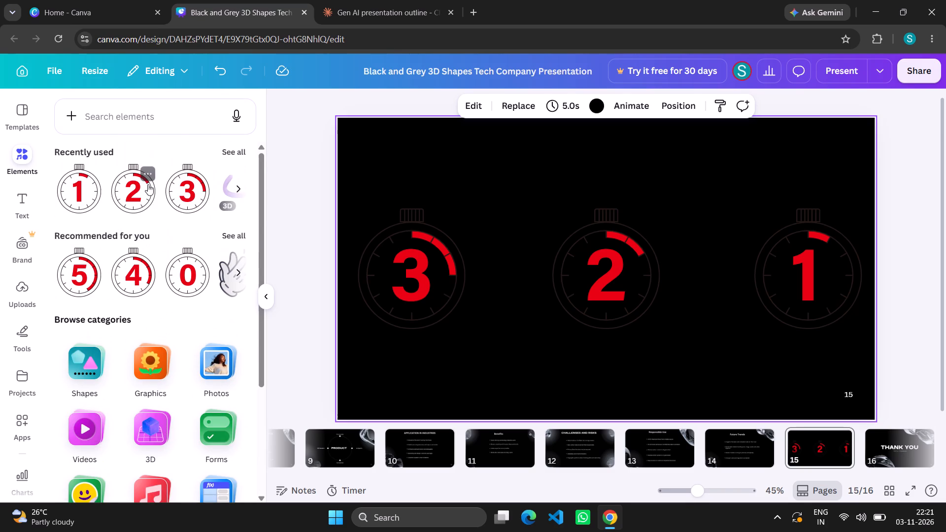
{"action": "scroll", "coordinate": [146, 261], "scroll_direction": "left", "scroll_amount": 2}
{"action": "scroll", "coordinate": [146, 261], "scroll_direction": "right", "scroll_amount": 1}
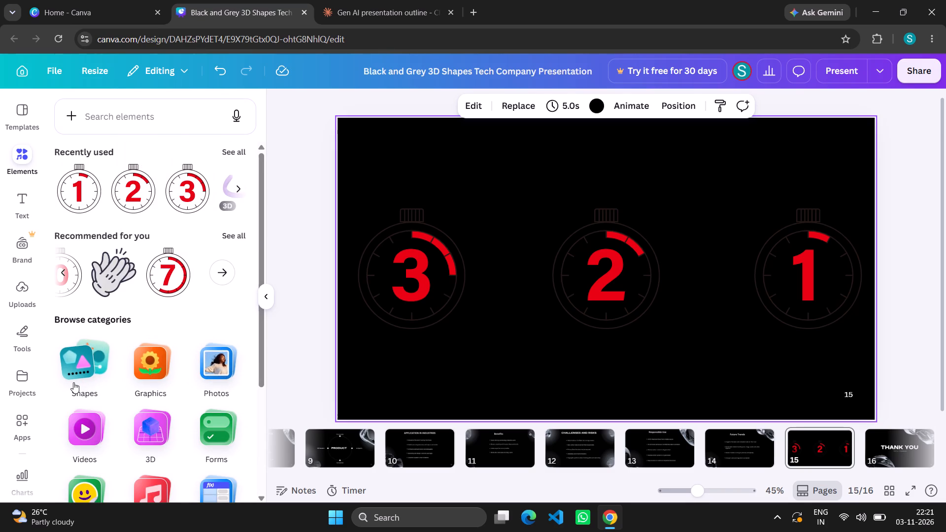
{"action": "scroll", "coordinate": [90, 385], "scroll_direction": "down", "scroll_amount": 3}
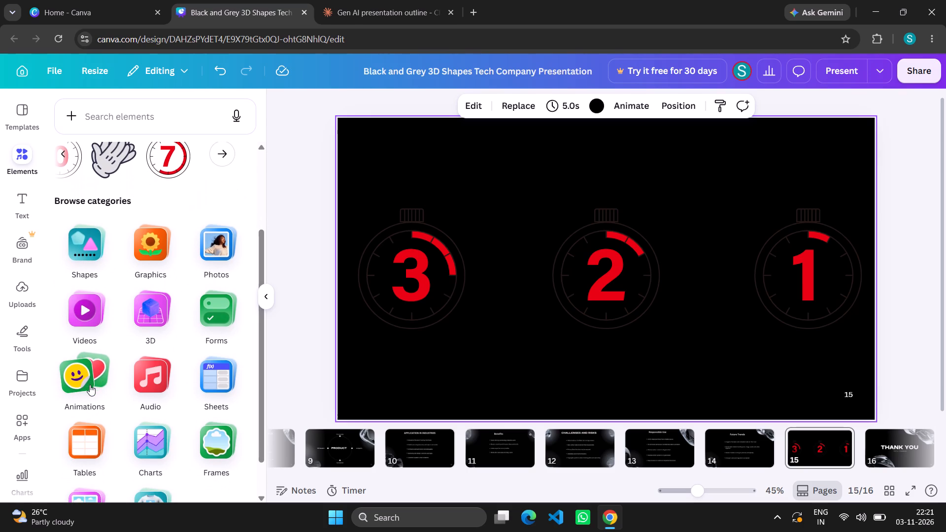
{"action": "scroll", "coordinate": [90, 385], "scroll_direction": "up", "scroll_amount": 4}
{"action": "left_click", "coordinate": [86, 386]}
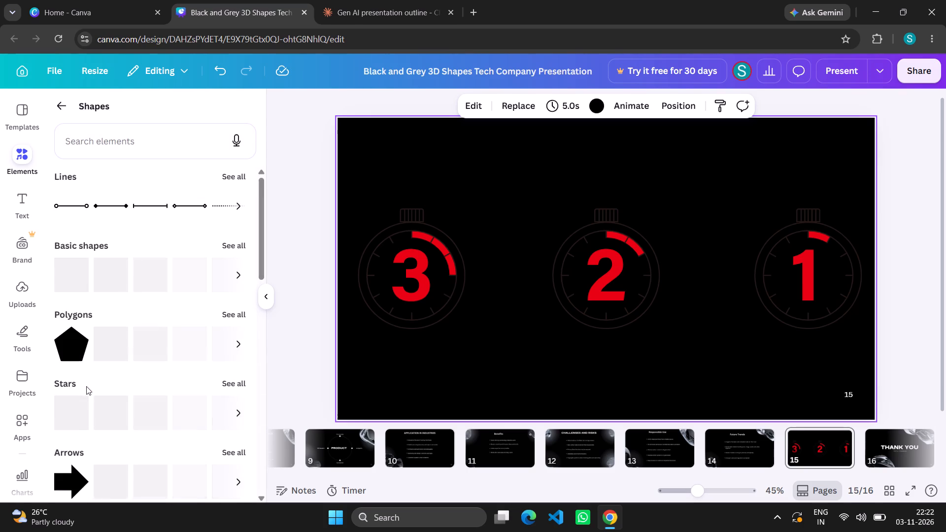
{"action": "scroll", "coordinate": [105, 343], "scroll_direction": "down", "scroll_amount": 7}
{"action": "scroll", "coordinate": [105, 343], "scroll_direction": "up", "scroll_amount": 8}
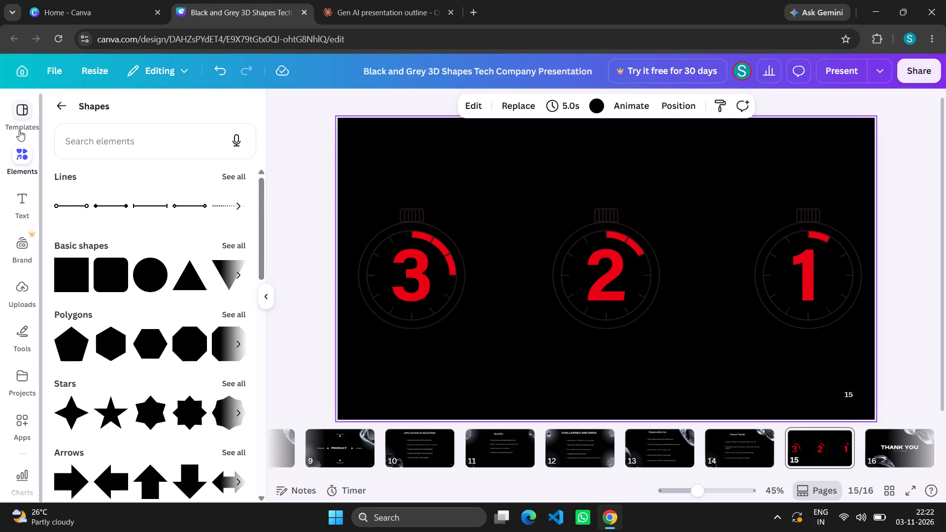
{"action": "left_click", "coordinate": [19, 152]}
{"action": "left_click", "coordinate": [19, 152]}
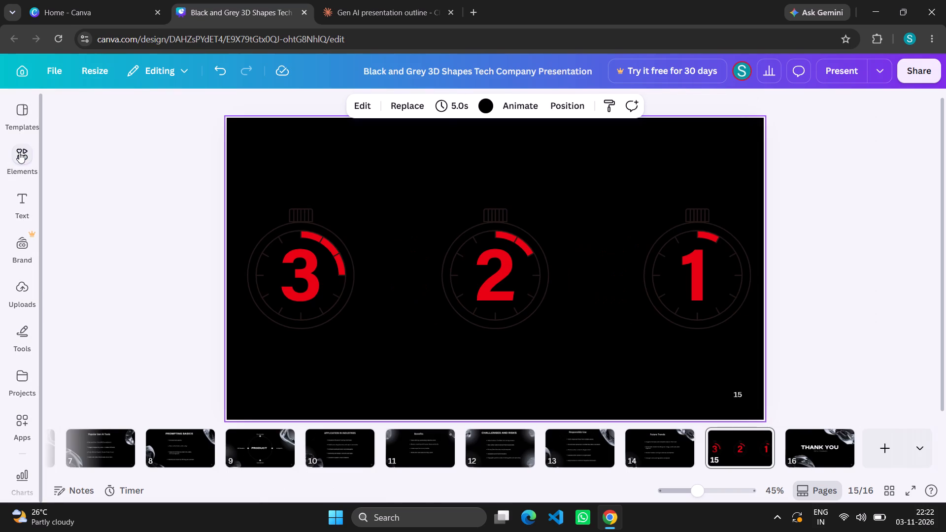
{"action": "left_click", "coordinate": [58, 107]}
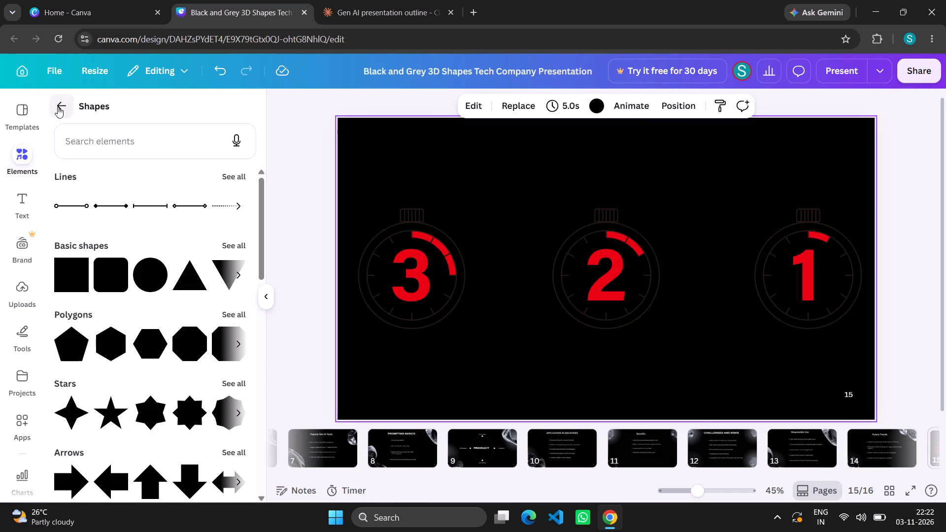
{"action": "scroll", "coordinate": [84, 204], "scroll_direction": "right", "scroll_amount": 4}
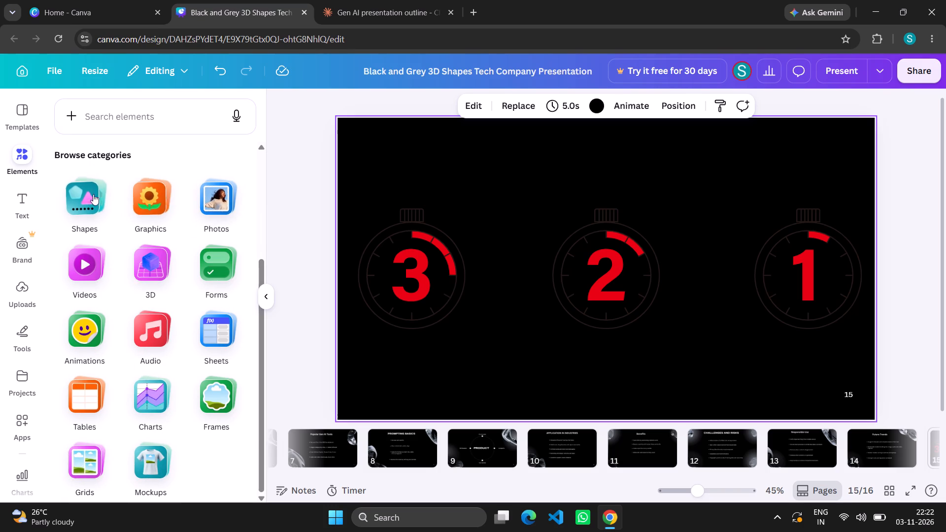
Look through the animation elements, including the recommended ones, for an animation suited to page 15.
{"action": "left_click", "coordinate": [96, 325]}
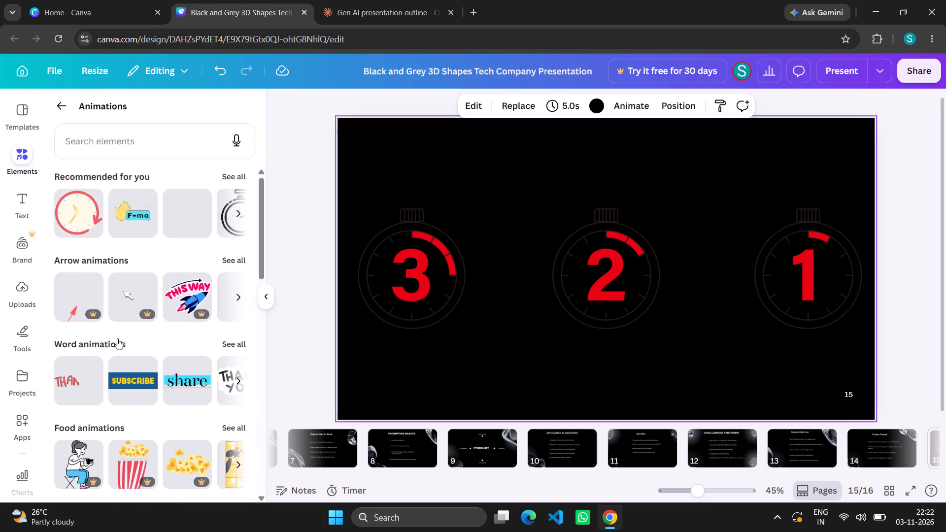
{"action": "scroll", "coordinate": [122, 345], "scroll_direction": "left", "scroll_amount": 2}
{"action": "scroll", "coordinate": [159, 247], "scroll_direction": "down", "scroll_amount": 1}
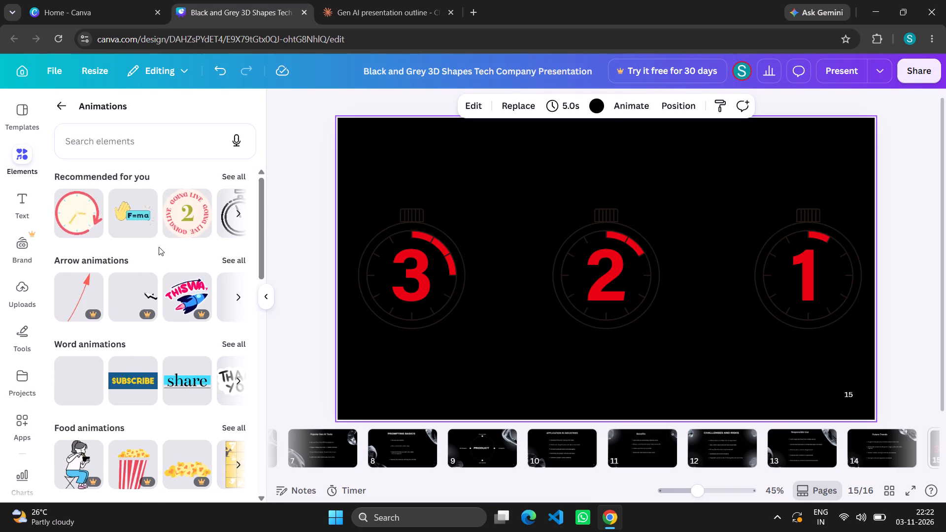
{"action": "scroll", "coordinate": [159, 247], "scroll_direction": "down", "scroll_amount": 6}
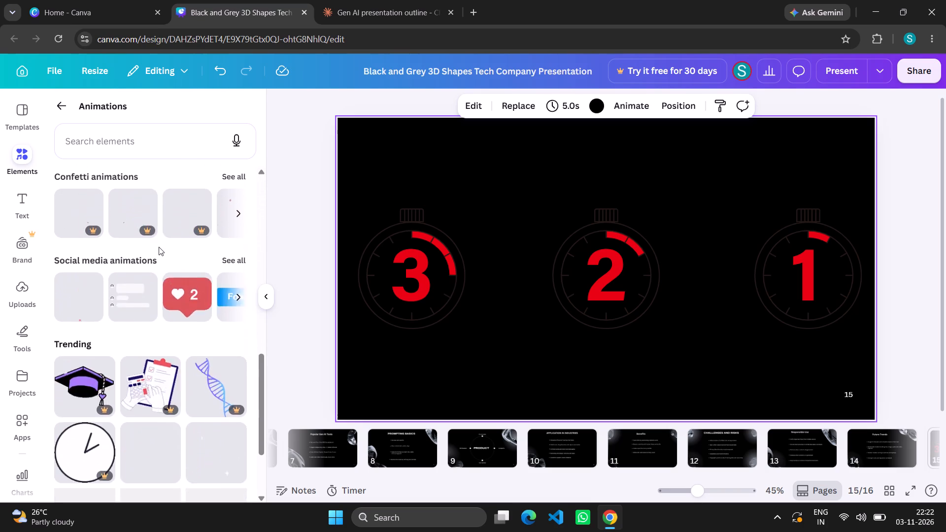
{"action": "scroll", "coordinate": [159, 247], "scroll_direction": "up", "scroll_amount": 8}
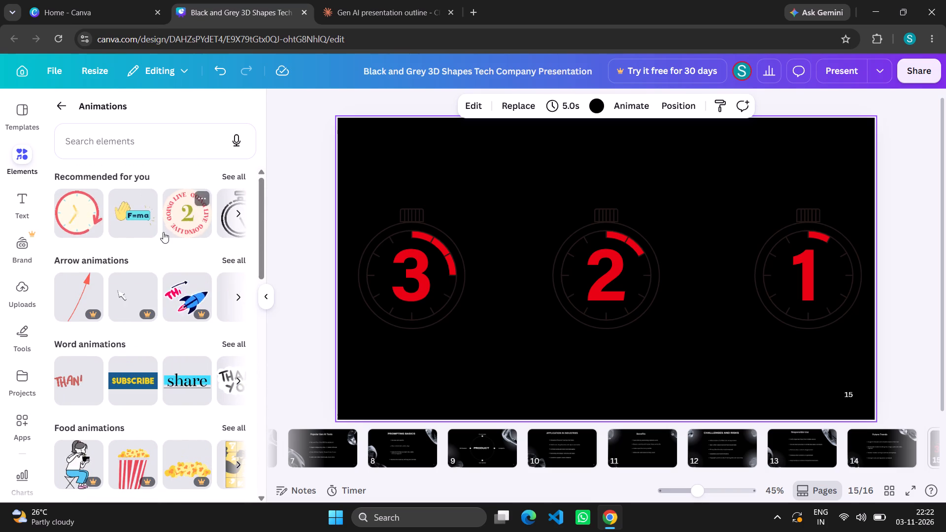
{"action": "scroll", "coordinate": [163, 232], "scroll_direction": "left", "scroll_amount": 4}
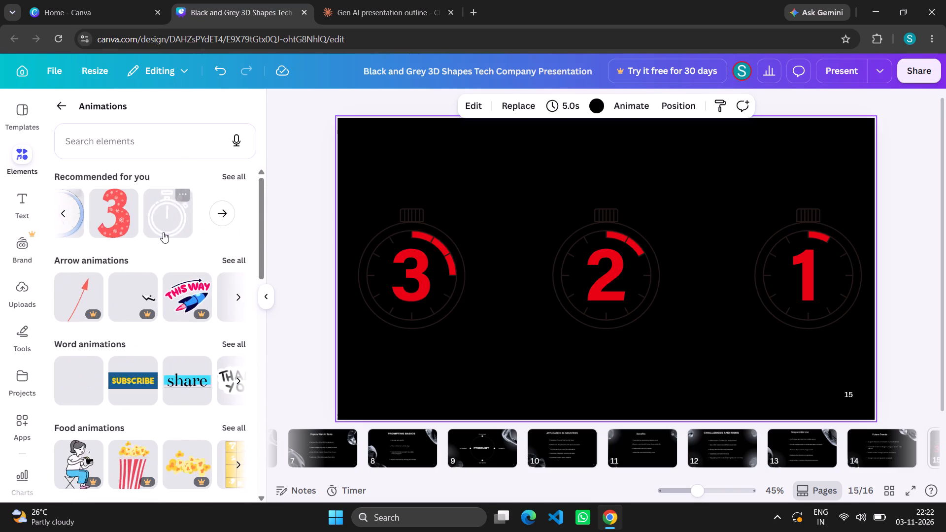
{"action": "scroll", "coordinate": [163, 232], "scroll_direction": "right", "scroll_amount": 5}
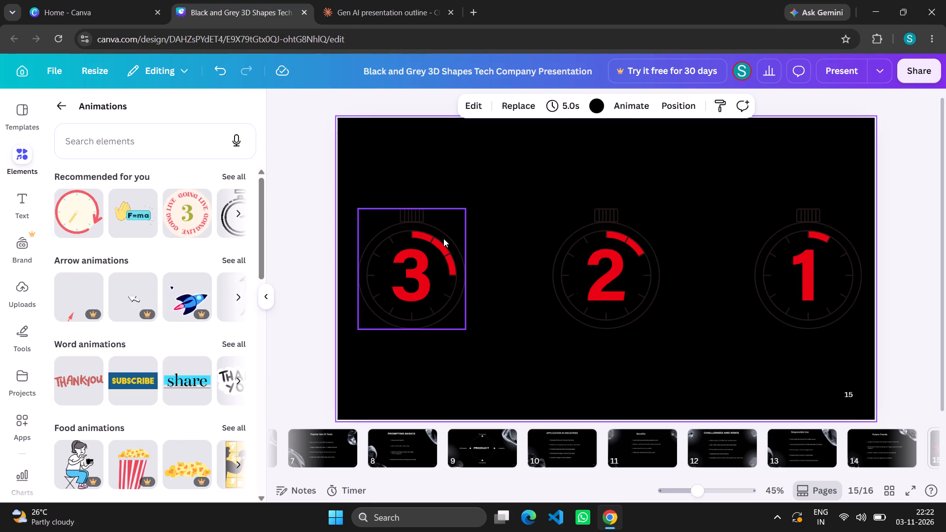
Delete the 3, 2 and 1 stopwatch graphics from page 15.
{"action": "left_click", "coordinate": [443, 240]}
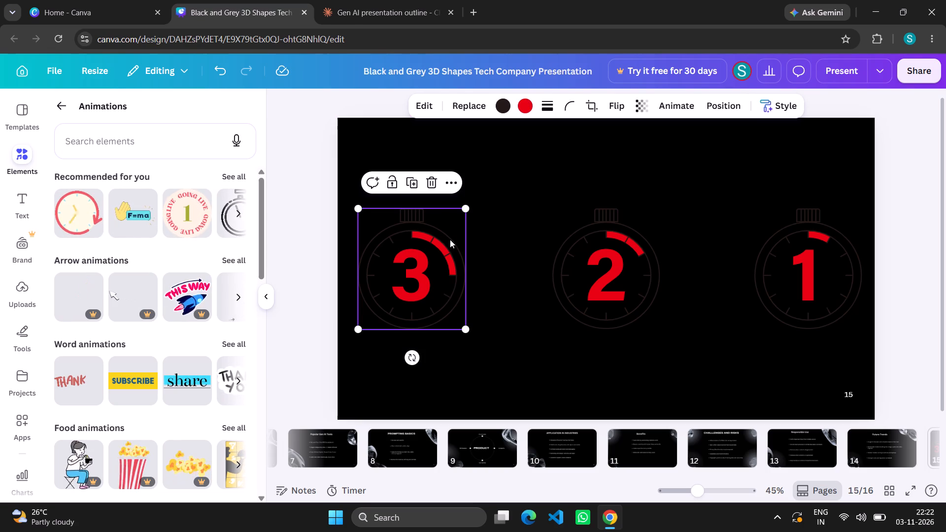
{"action": "left_click", "coordinate": [427, 184]}
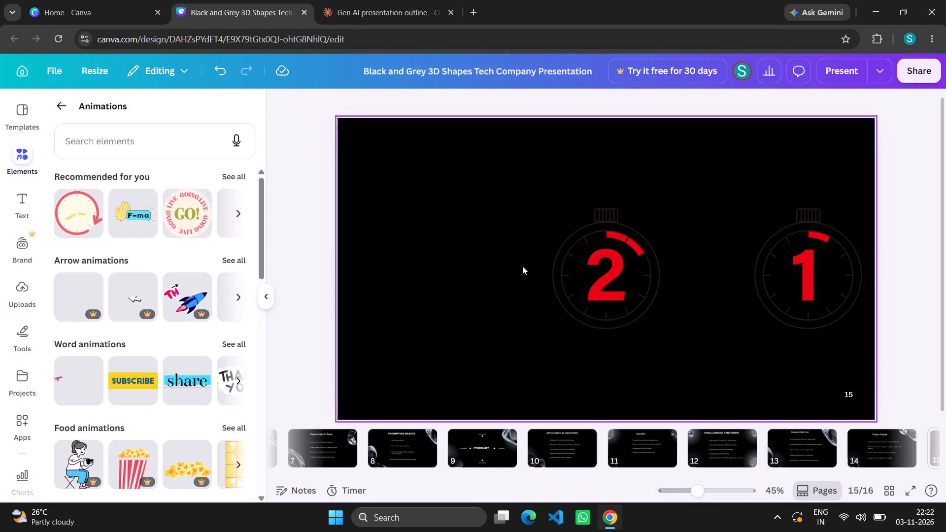
{"action": "left_click", "coordinate": [569, 267]}
{"action": "left_click", "coordinate": [625, 184]}
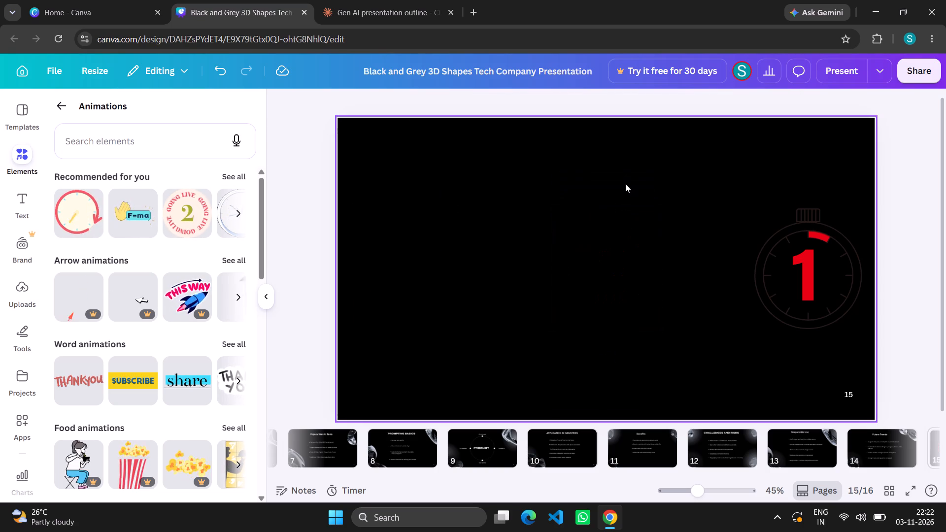
{"action": "left_click", "coordinate": [768, 260]}
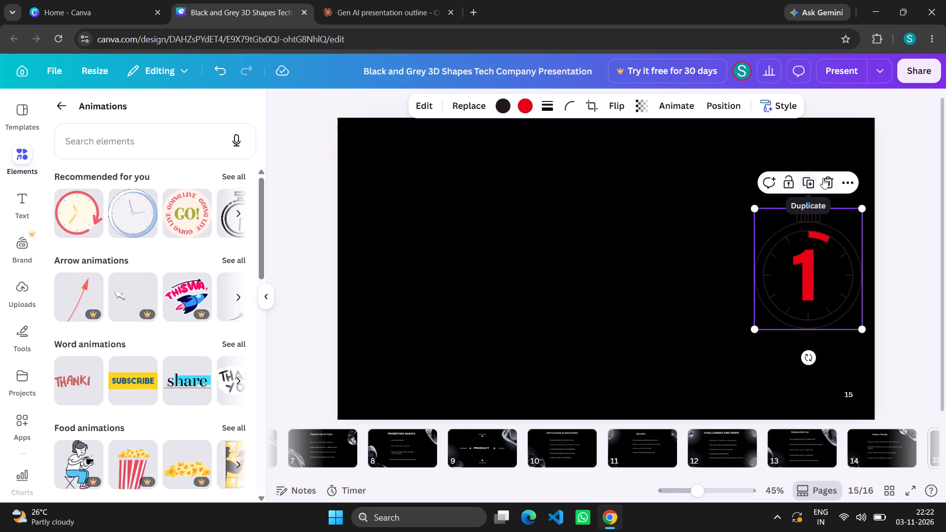
{"action": "left_click", "coordinate": [830, 179]}
Copy the glass ring graphic from the lower-left corner of the Benefits page and paste it onto page 15.
{"action": "left_click", "coordinate": [638, 449]}
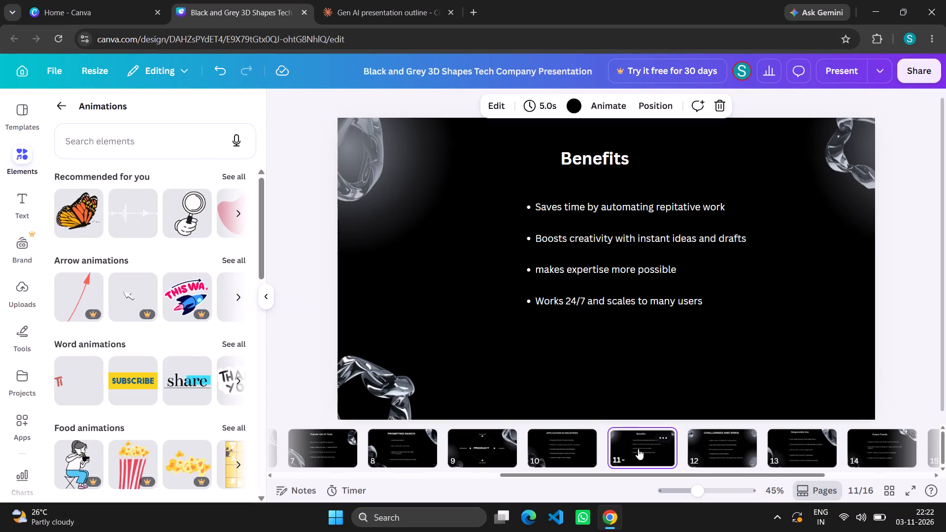
{"action": "left_click", "coordinate": [385, 402]}
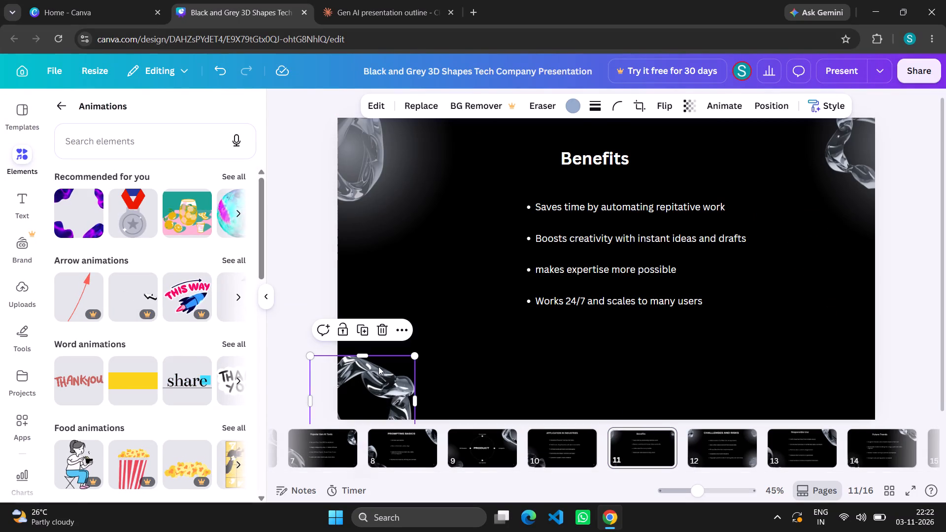
{"action": "left_click", "coordinate": [367, 333]}
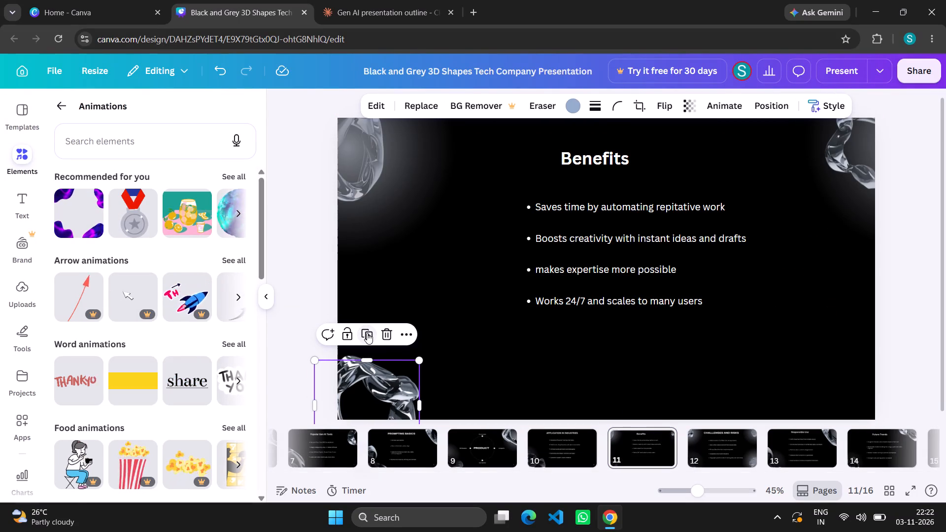
{"action": "left_click", "coordinate": [383, 327]}
{"action": "left_click", "coordinate": [375, 369]}
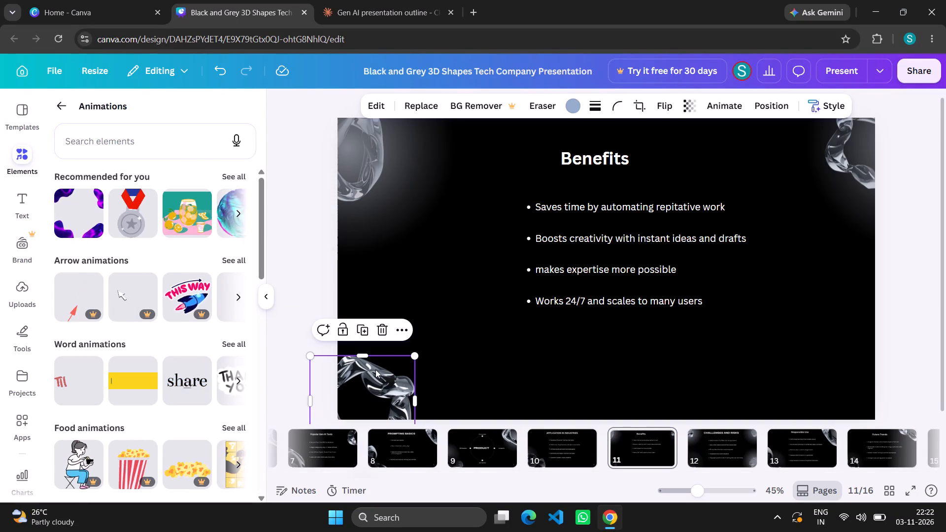
{"action": "left_click", "coordinate": [398, 333]}
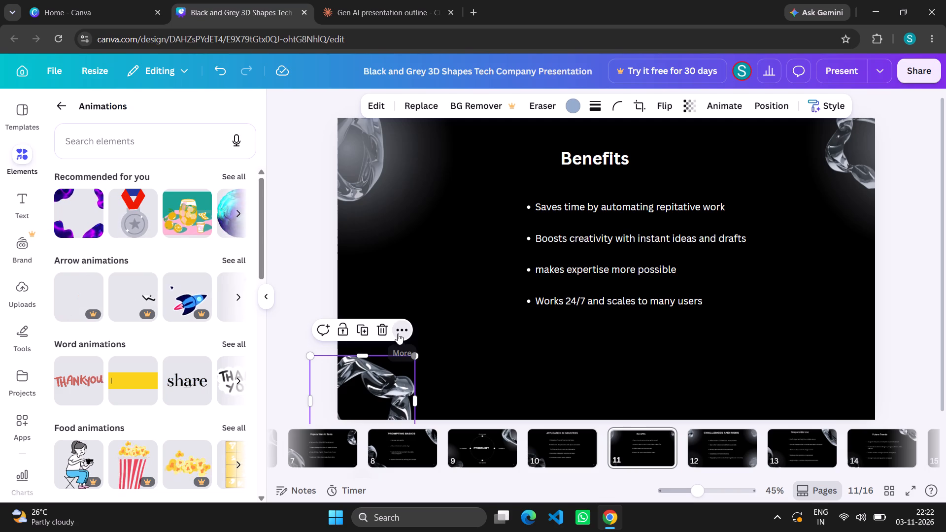
{"action": "left_click", "coordinate": [441, 66]}
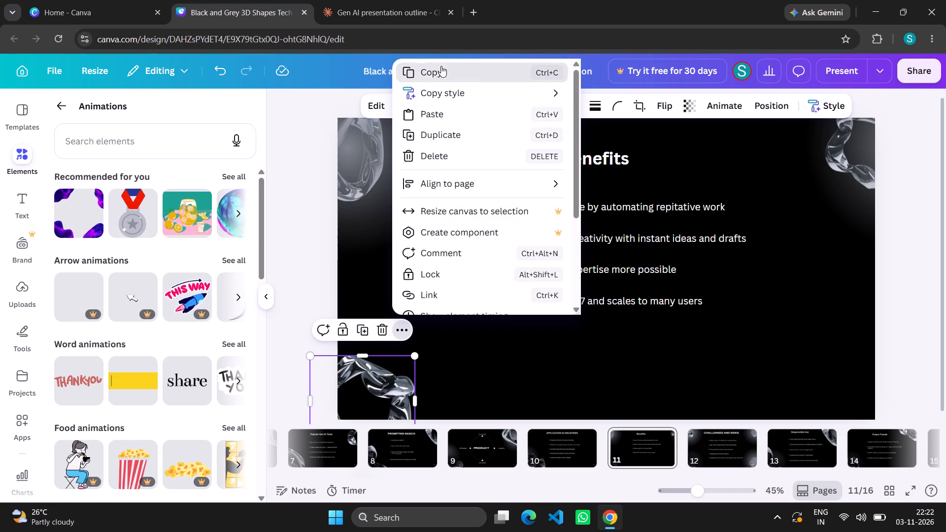
{"action": "left_click", "coordinate": [460, 368]}
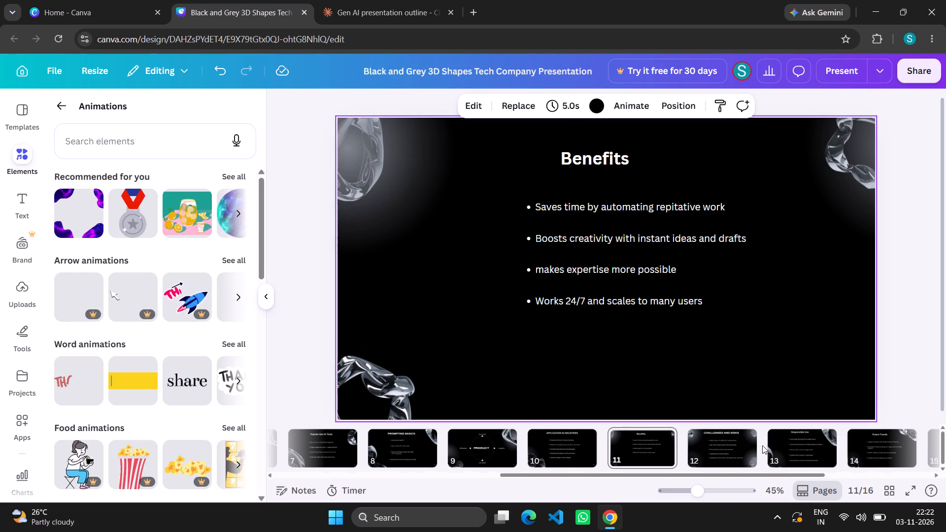
{"action": "scroll", "coordinate": [762, 445], "scroll_direction": "left", "scroll_amount": 2}
{"action": "left_click", "coordinate": [762, 445]}
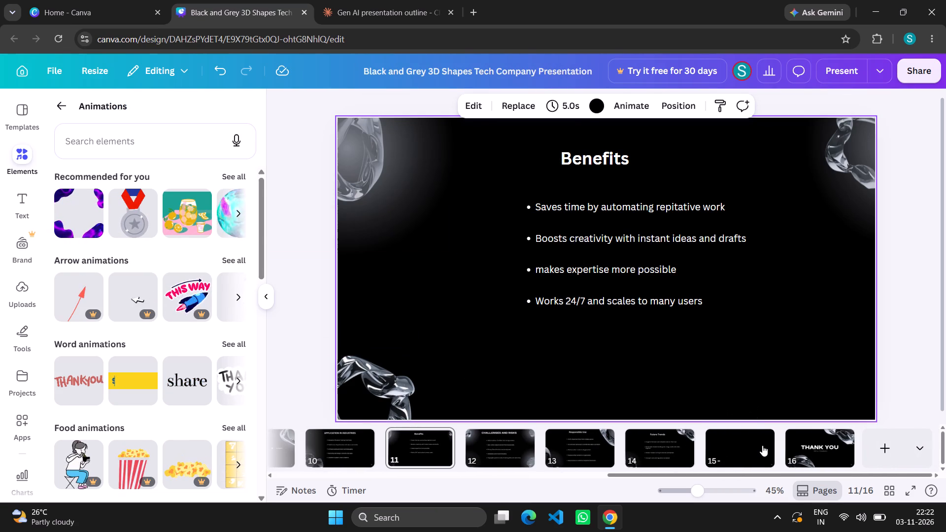
{"action": "key", "text": "ctrl+v"}
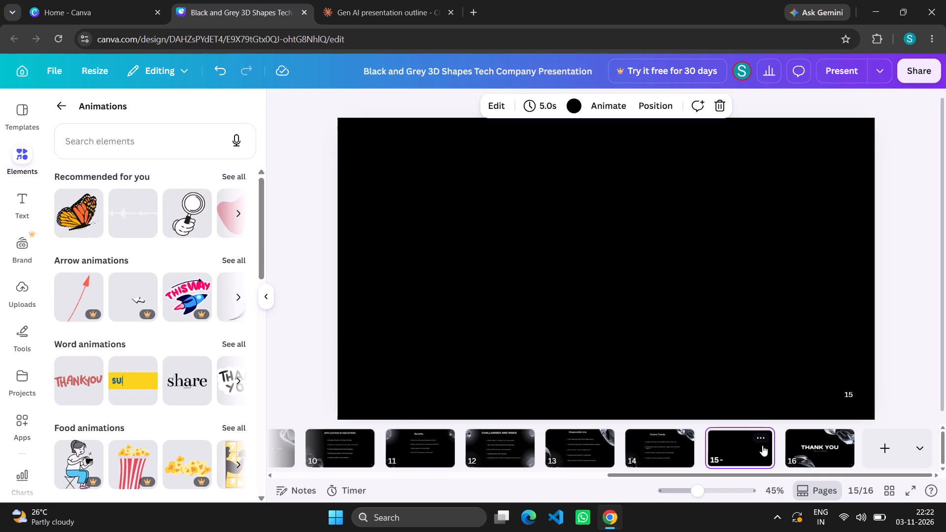
Duplicate the glass ring on page 15 and place the copy partly off the page at its upper-right corner.
{"action": "left_click", "coordinate": [385, 385]}
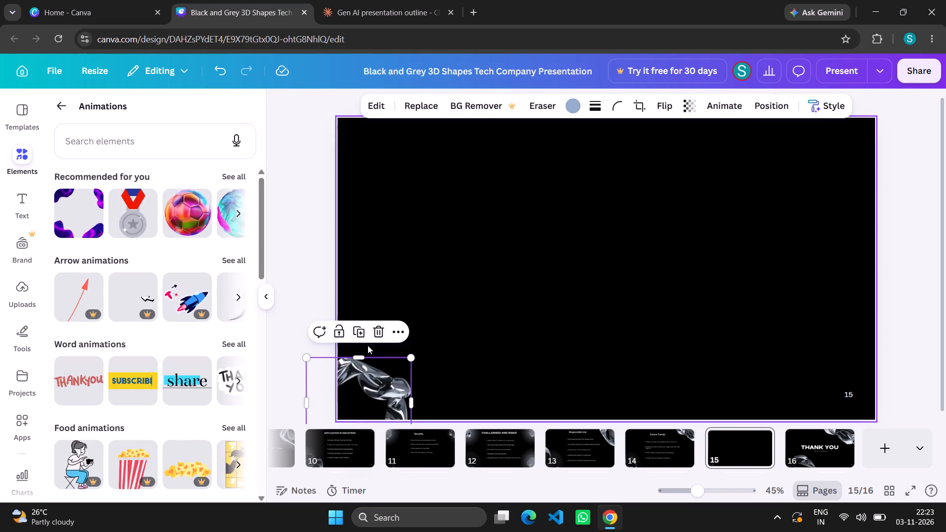
{"action": "left_click", "coordinate": [363, 334]}
{"action": "left_click_drag", "start_coordinate": [404, 395], "coordinate": [607, 264]}
{"action": "left_click_drag", "start_coordinate": [607, 267], "coordinate": [721, 217]}
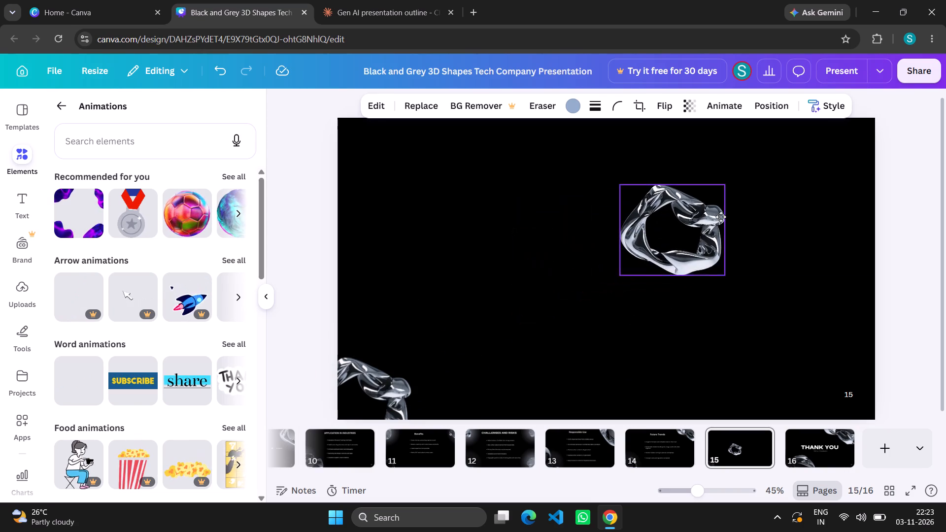
{"action": "left_click_drag", "start_coordinate": [721, 217], "coordinate": [881, 142]}
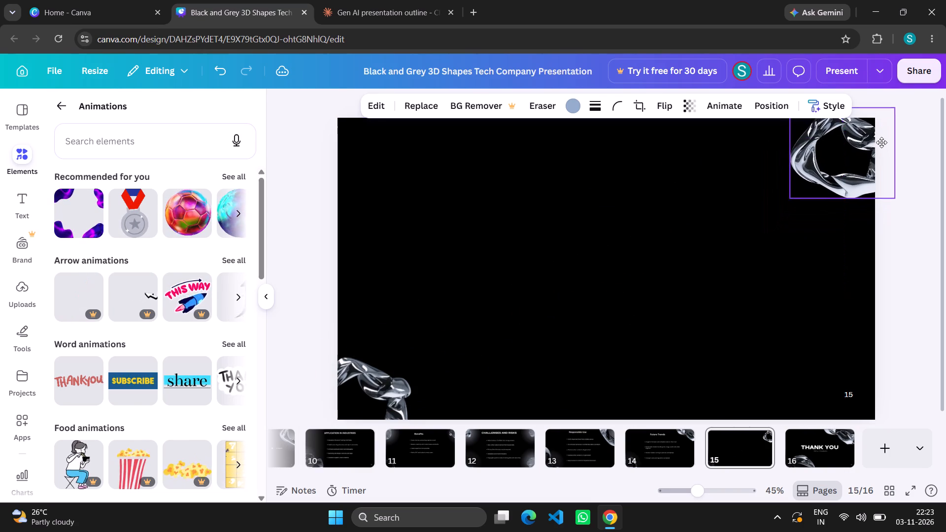
{"action": "left_click_drag", "start_coordinate": [881, 142], "coordinate": [908, 136]}
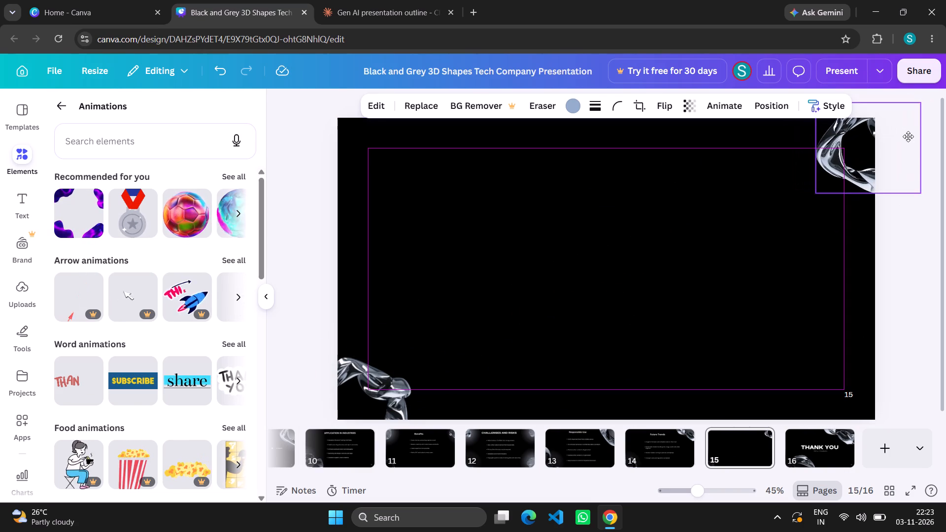
Nudge the glass ring copy at page 15's upper-right corner slightly further onto the page.
{"action": "left_click_drag", "start_coordinate": [908, 136], "coordinate": [904, 134]}
{"action": "left_click", "coordinate": [566, 272]}
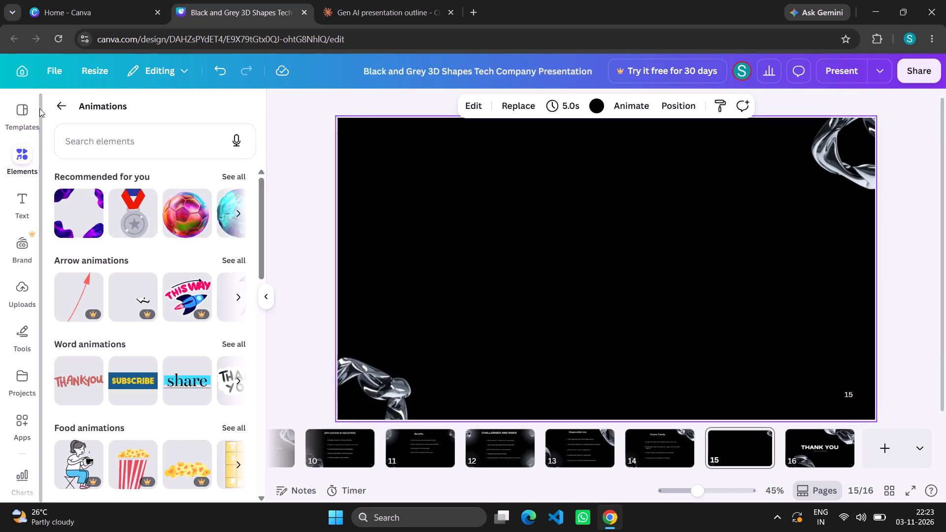
{"action": "left_click", "coordinate": [58, 108]}
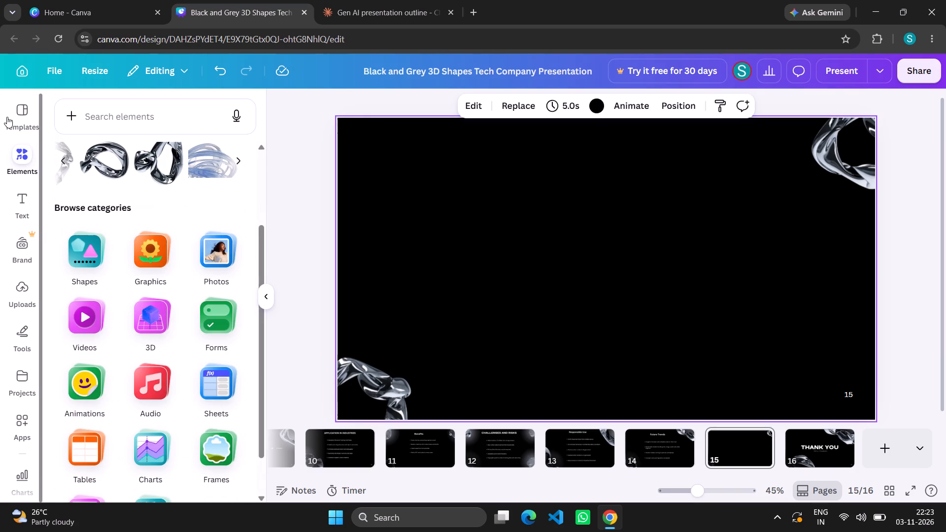
{"action": "left_click", "coordinate": [21, 107]}
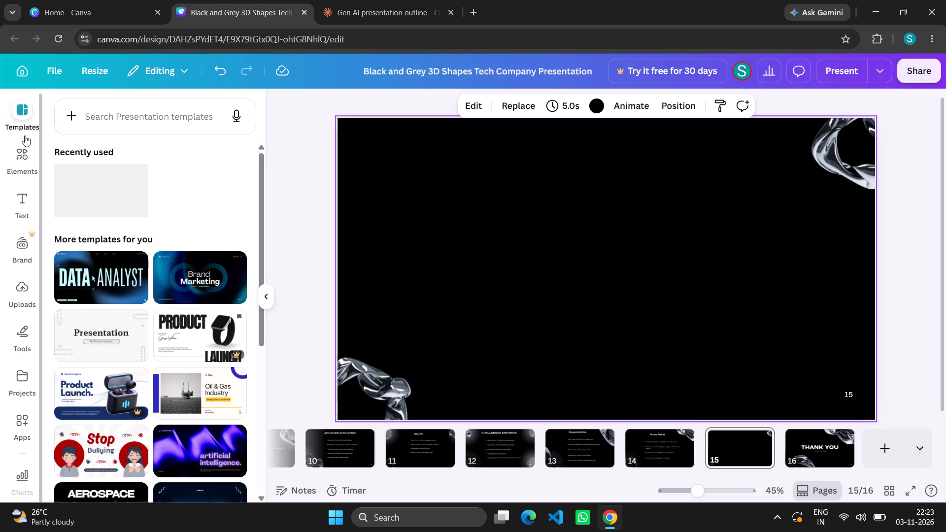
{"action": "left_click", "coordinate": [24, 200]}
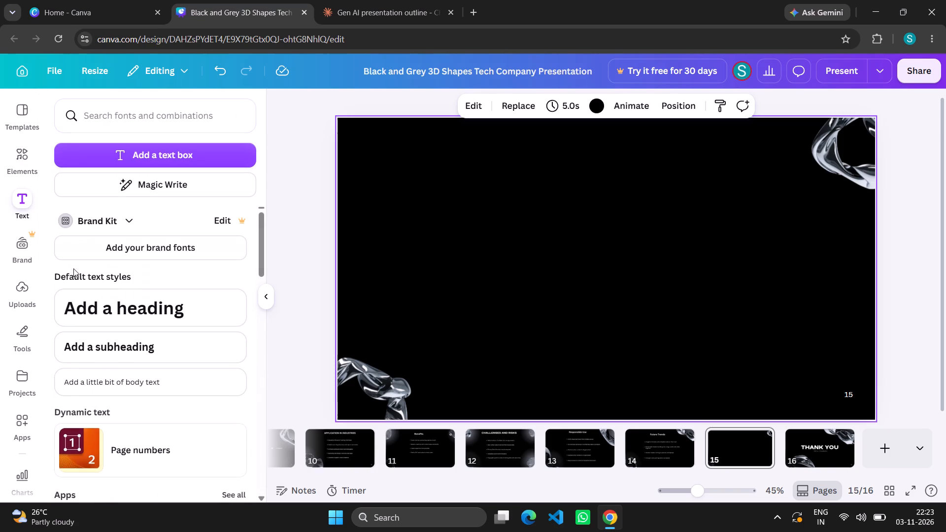
{"action": "left_click", "coordinate": [114, 323]}
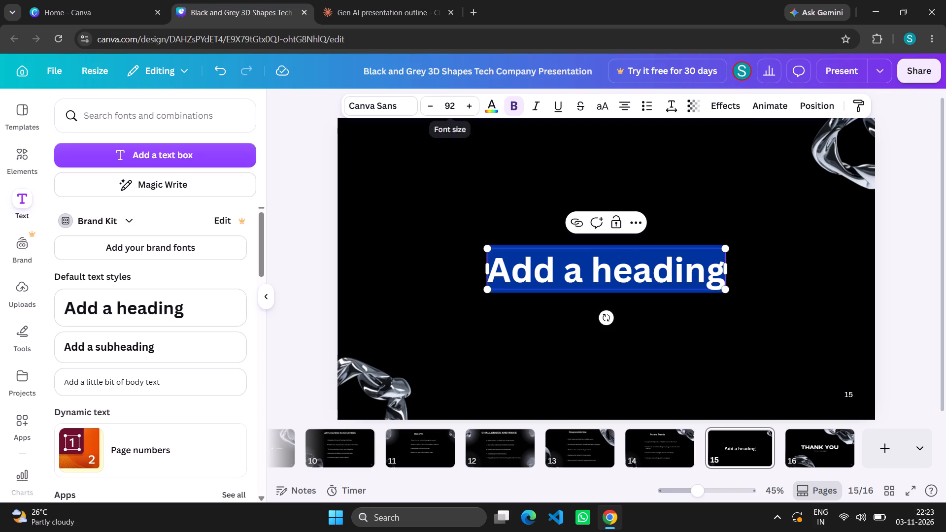
{"action": "left_click", "coordinate": [455, 106]}
{"action": "type", "text": "45"}
{"action": "key", "text": "Return"}
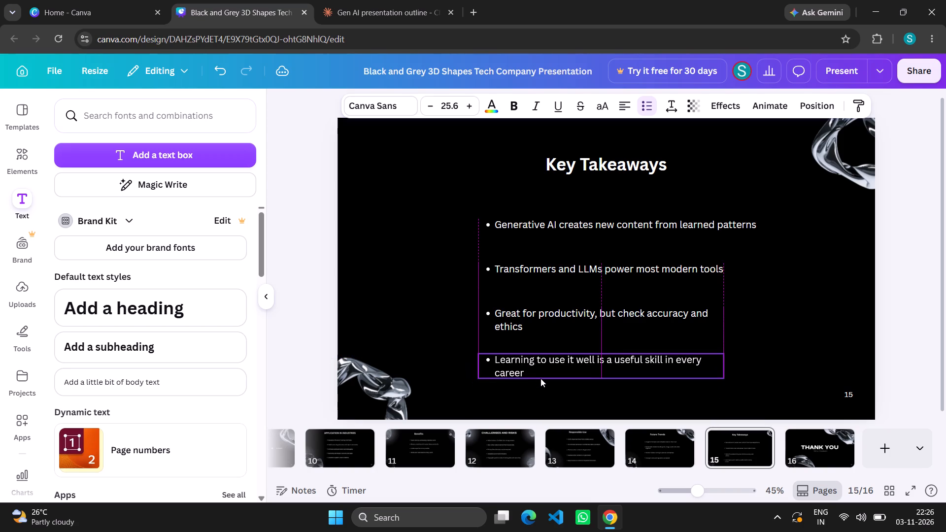
{"action": "left_click_drag", "start_coordinate": [541, 378], "coordinate": [541, 379]}
Delete the page number 15 from the lower-right corner of the slide.
{"action": "left_click", "coordinate": [847, 391]}
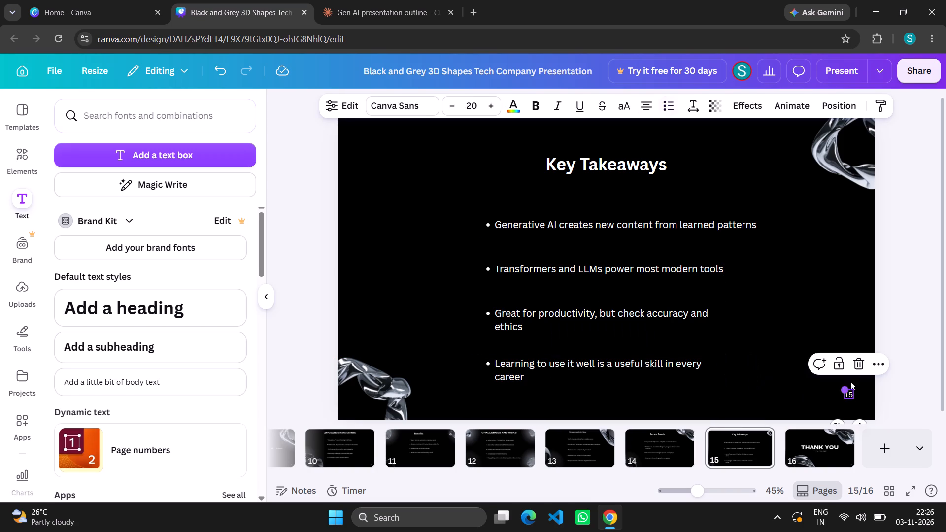
{"action": "left_click", "coordinate": [861, 357]}
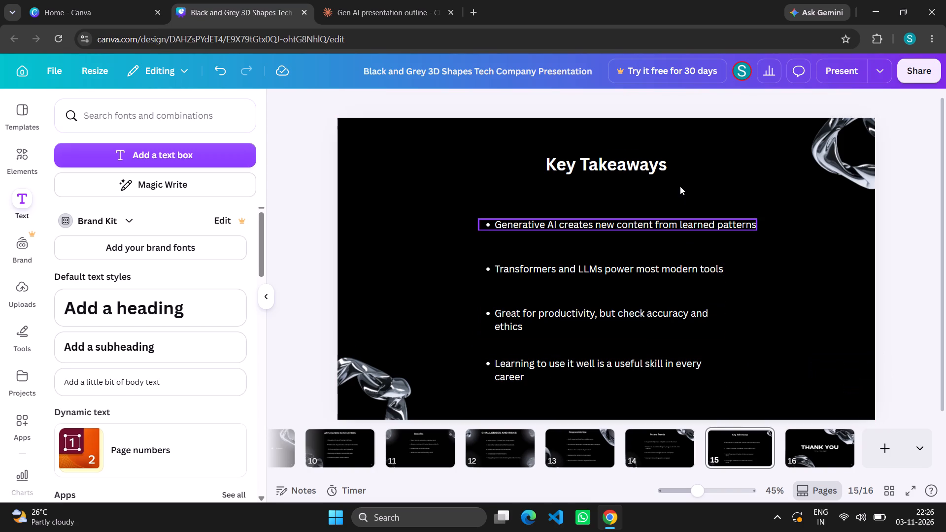
Nudge the 3D shape in the slide's upper-right corner slightly upward.
{"action": "left_click_drag", "start_coordinate": [825, 163], "coordinate": [825, 162]}
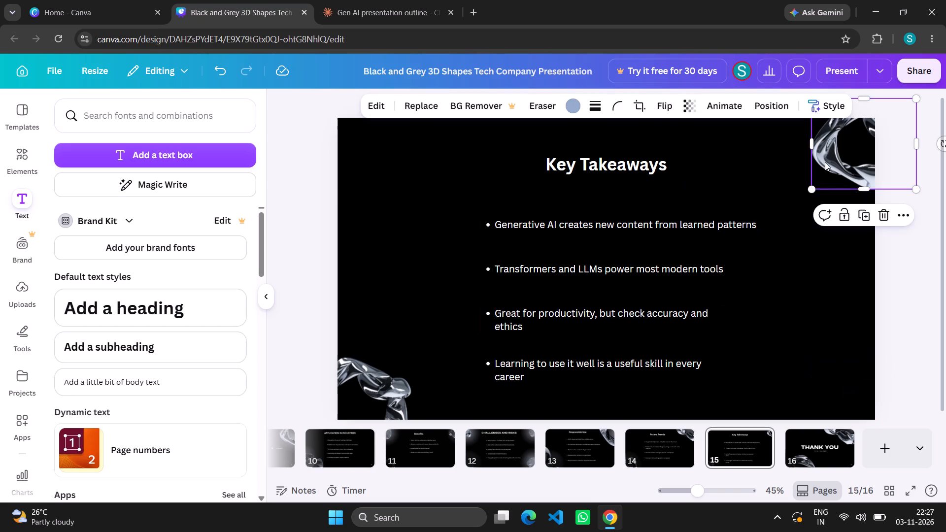
{"action": "left_click_drag", "start_coordinate": [825, 162], "coordinate": [825, 158]}
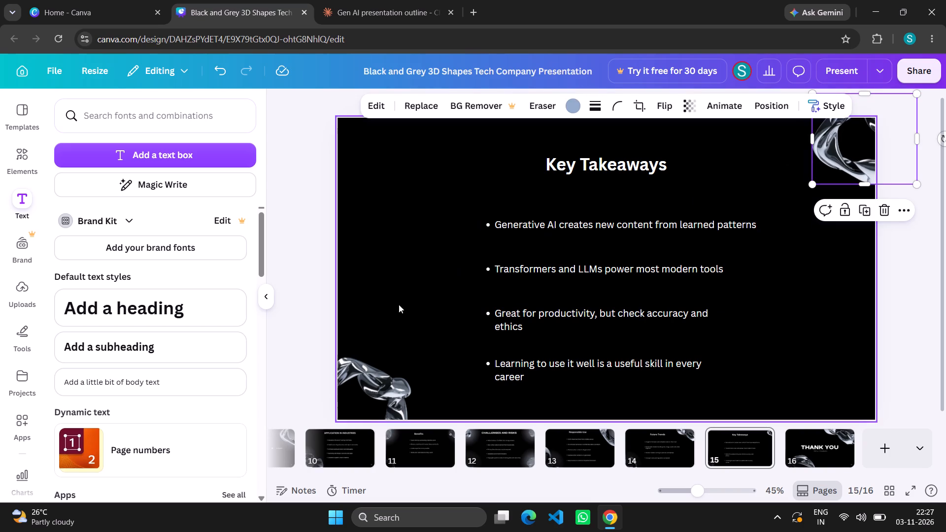
{"action": "left_click", "coordinate": [374, 360]}
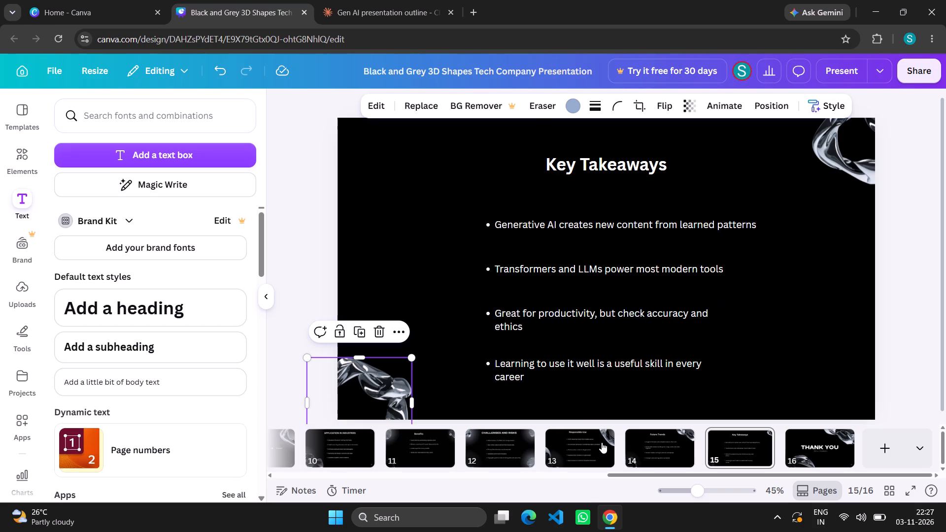
On page 13, Responsible Use, move the 3D glass shape in the lower-left corner mostly off the slide.
{"action": "left_click", "coordinate": [660, 456]}
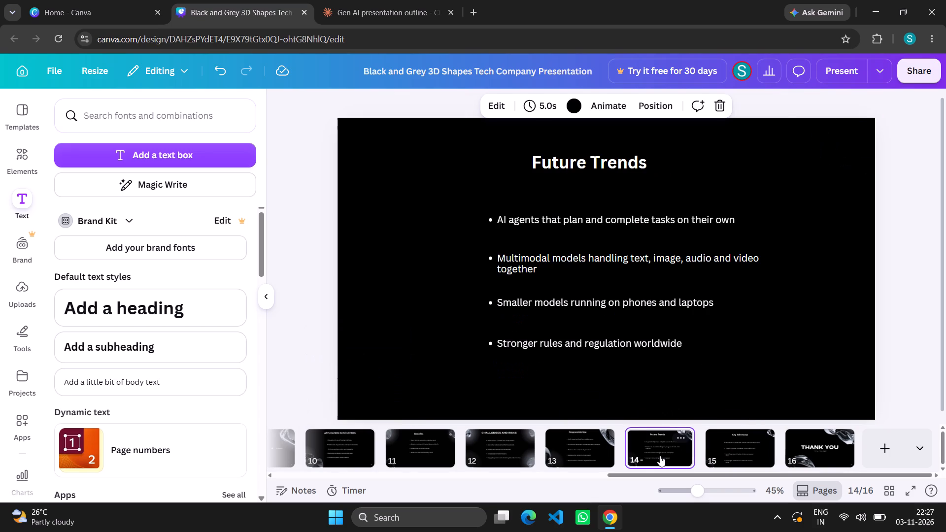
{"action": "left_click", "coordinate": [591, 460]}
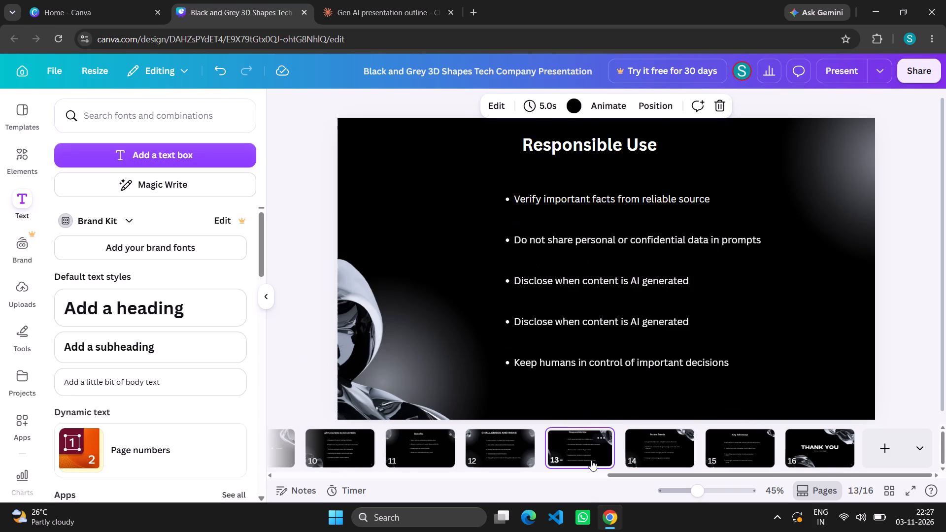
{"action": "left_click_drag", "start_coordinate": [430, 370], "coordinate": [399, 373]}
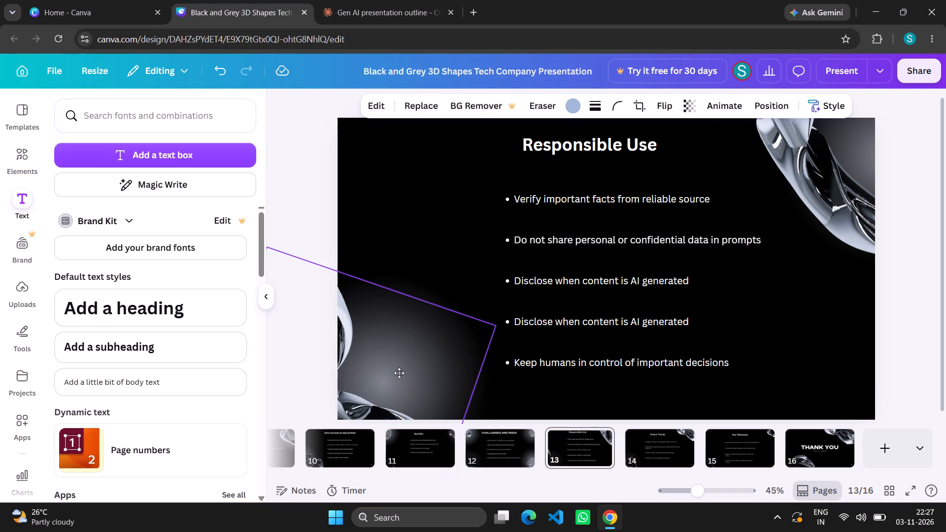
{"action": "left_click_drag", "start_coordinate": [399, 373], "coordinate": [423, 380]}
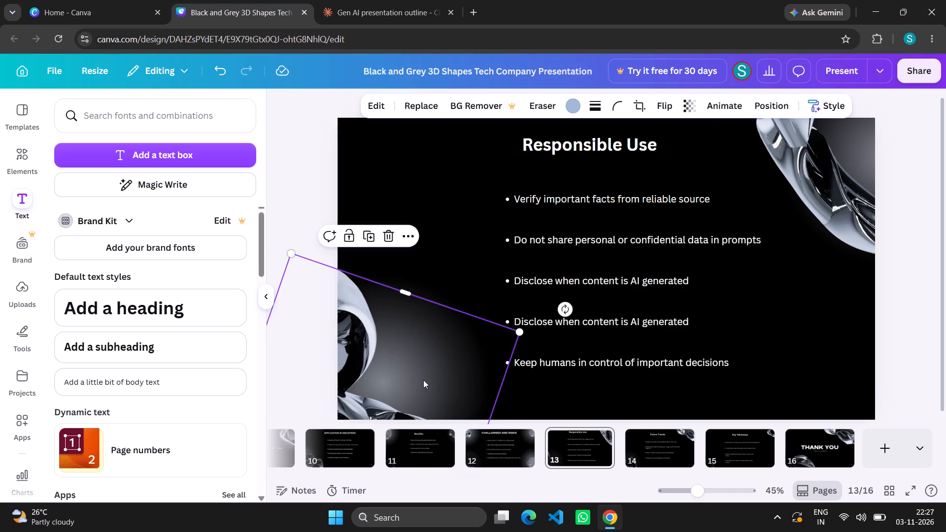
{"action": "left_click_drag", "start_coordinate": [405, 373], "coordinate": [425, 366]}
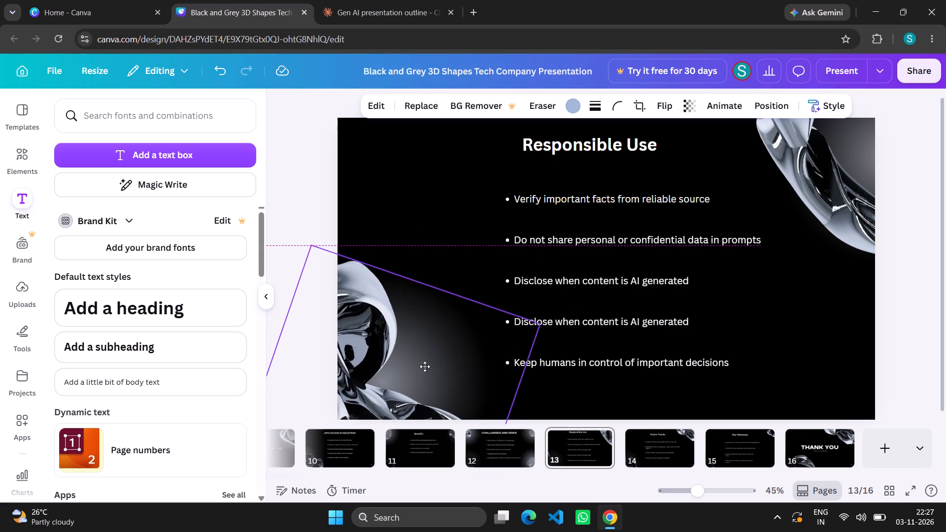
{"action": "left_click_drag", "start_coordinate": [425, 366], "coordinate": [414, 385]}
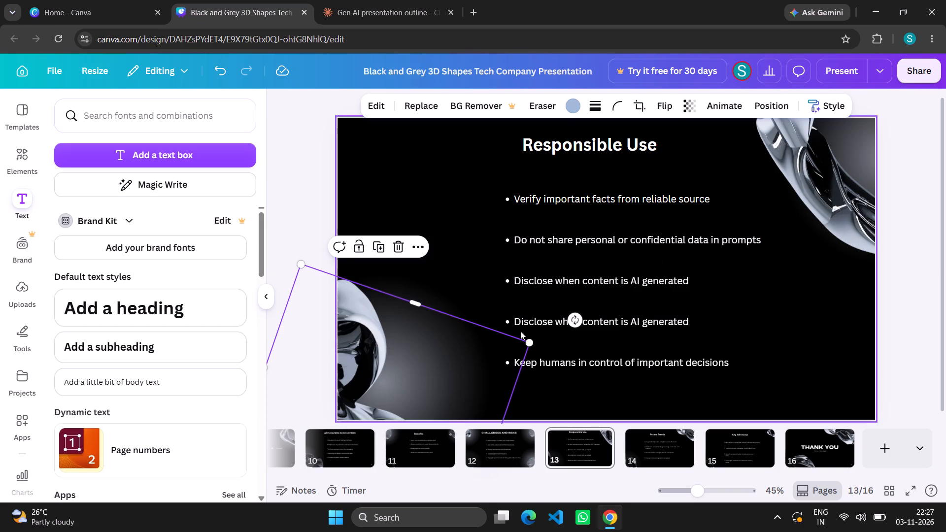
{"action": "left_click", "coordinate": [430, 363]}
{"action": "left_click_drag", "start_coordinate": [430, 363], "coordinate": [401, 385]}
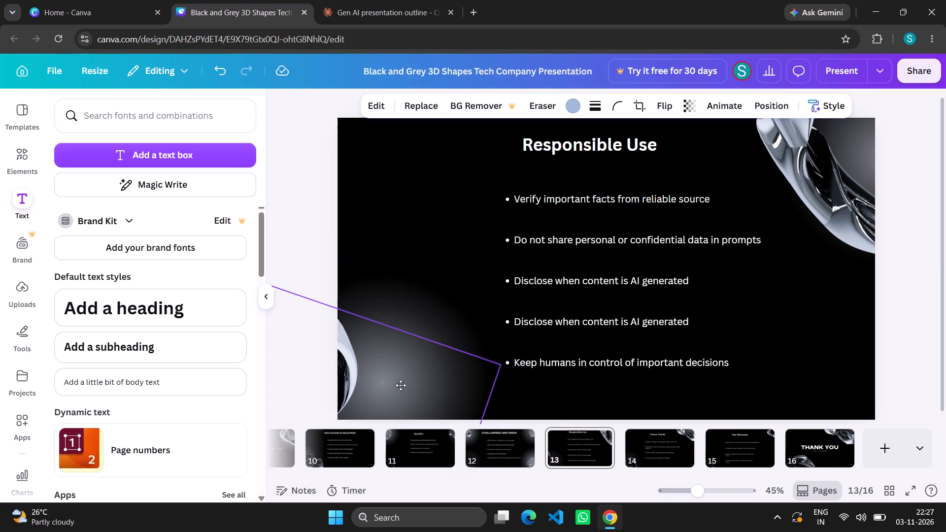
{"action": "left_click_drag", "start_coordinate": [401, 385], "coordinate": [397, 393]}
Copy the grey glow in the lower-left corner of the Responsible Use slide.
{"action": "left_click", "coordinate": [427, 334]}
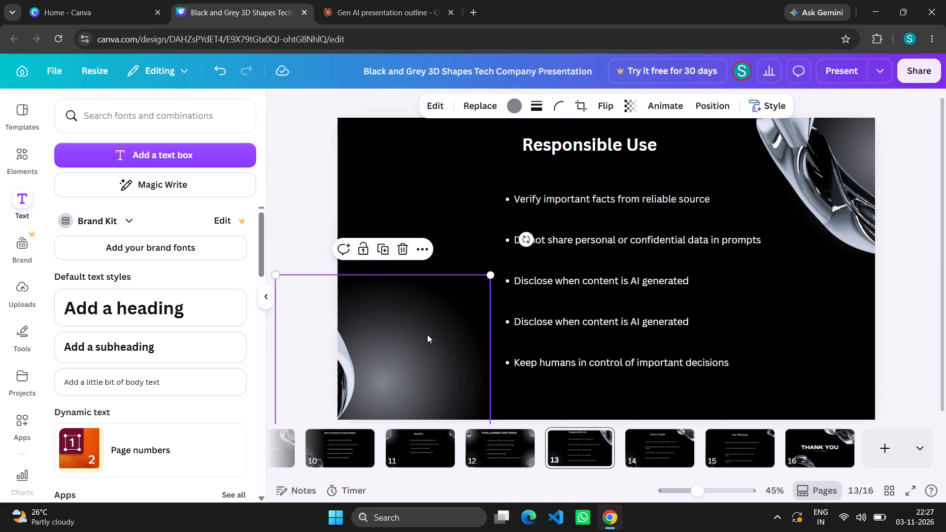
{"action": "left_click", "coordinate": [424, 256]}
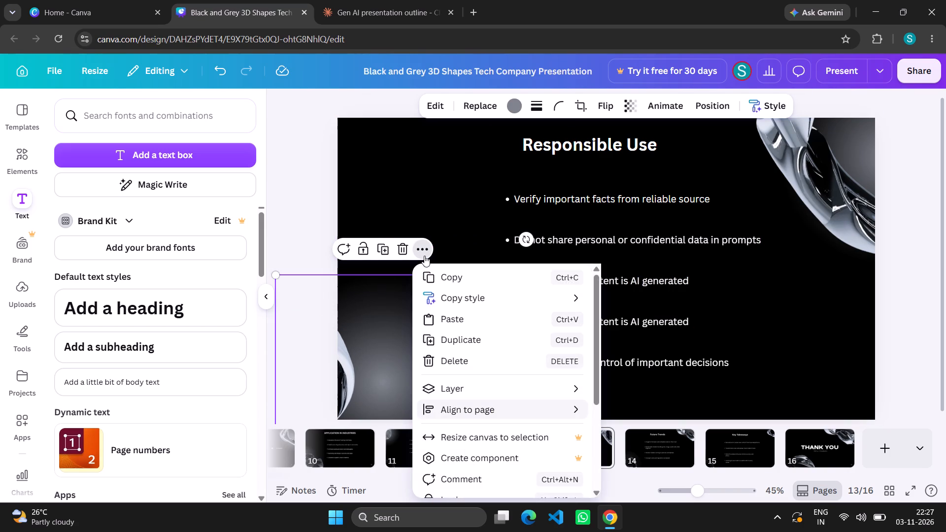
{"action": "left_click", "coordinate": [437, 285]}
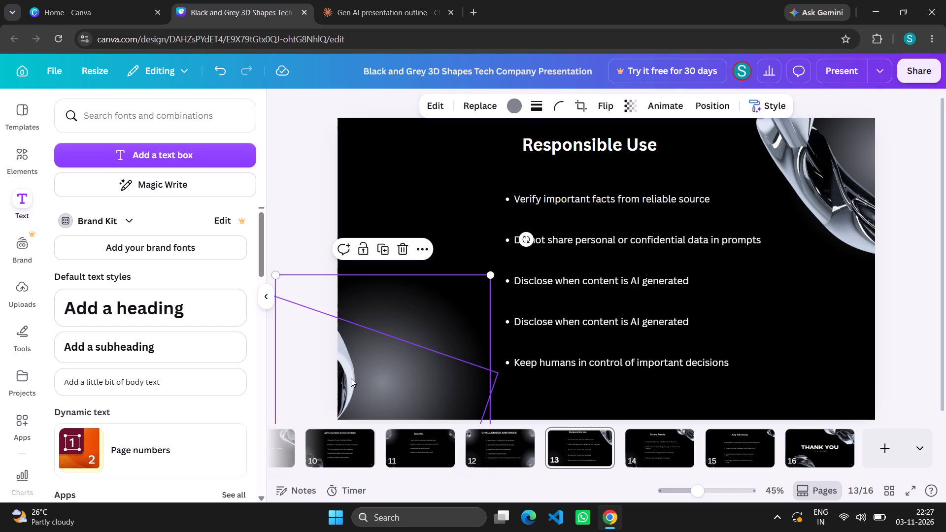
Bring the 3D glass shape fully into the slide's lower-left corner and reposition the grey glow behind it.
{"action": "left_click_drag", "start_coordinate": [351, 376], "coordinate": [344, 357]}
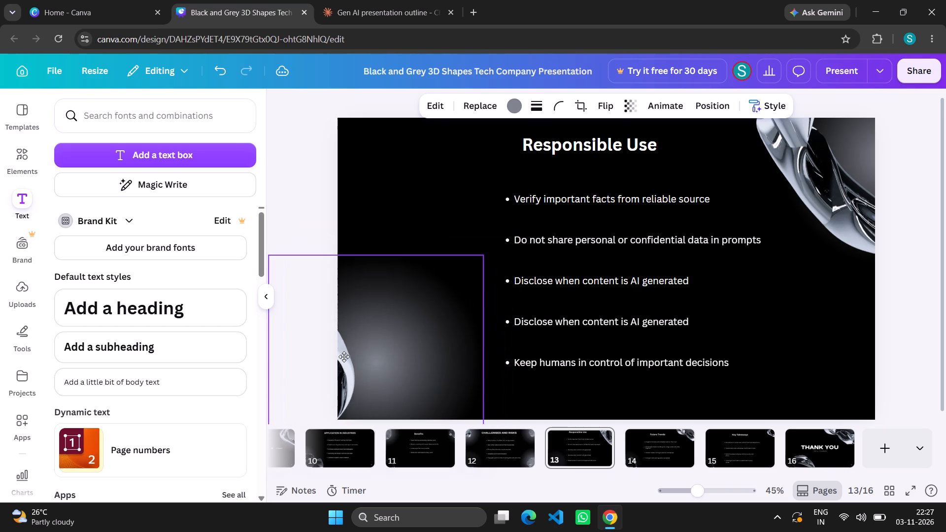
{"action": "left_click_drag", "start_coordinate": [344, 357], "coordinate": [377, 199]}
{"action": "left_click_drag", "start_coordinate": [344, 371], "coordinate": [371, 370]}
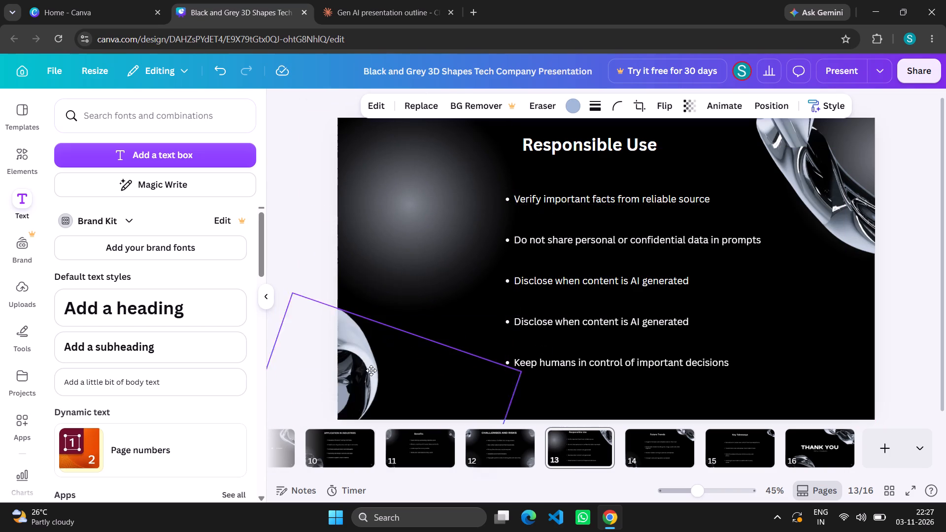
{"action": "left_click_drag", "start_coordinate": [371, 370], "coordinate": [407, 409]}
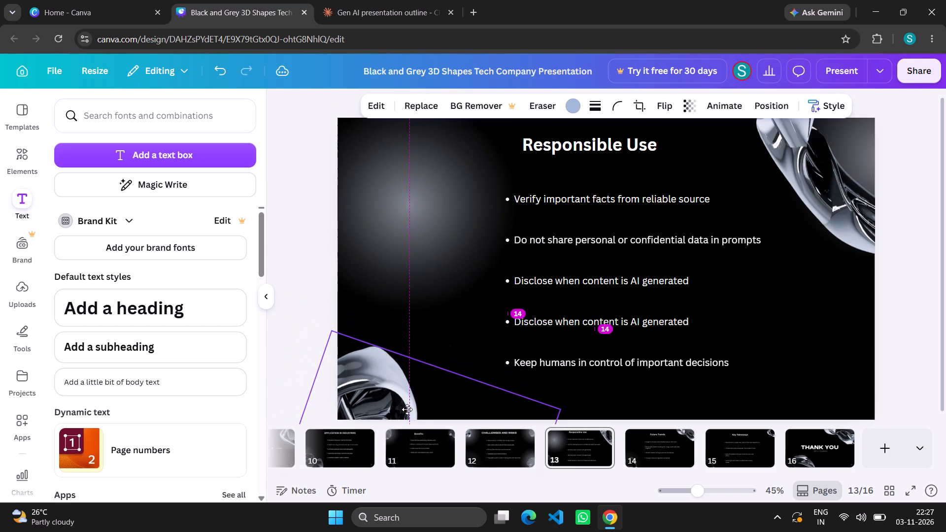
{"action": "left_click_drag", "start_coordinate": [407, 409], "coordinate": [407, 411]}
{"action": "left_click_drag", "start_coordinate": [419, 202], "coordinate": [381, 399]}
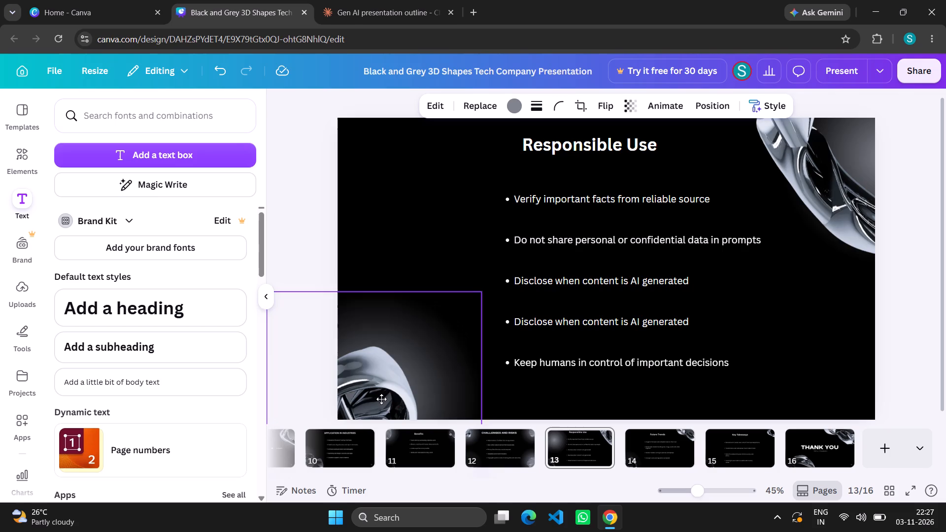
{"action": "left_click_drag", "start_coordinate": [381, 399], "coordinate": [375, 402]}
{"action": "left_click_drag", "start_coordinate": [380, 367], "coordinate": [400, 360]}
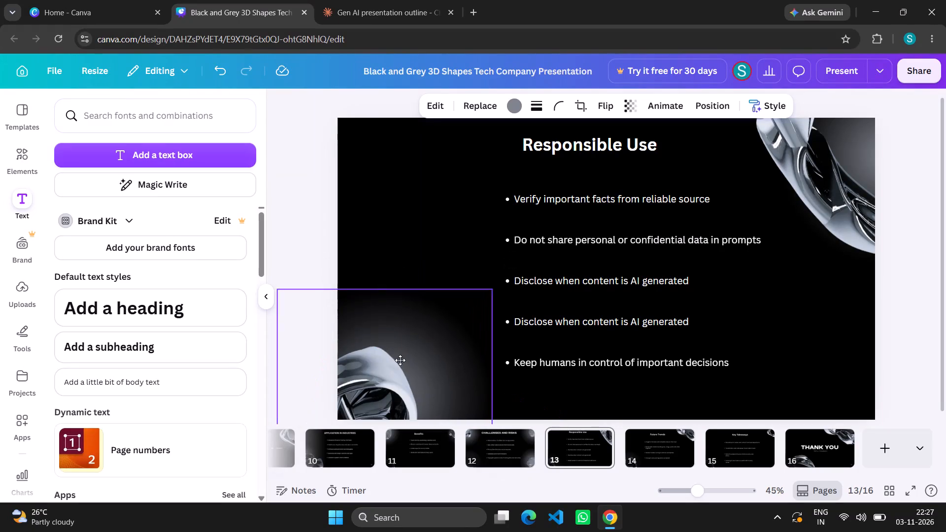
{"action": "left_click_drag", "start_coordinate": [400, 360], "coordinate": [402, 360]}
{"action": "left_click_drag", "start_coordinate": [536, 413], "coordinate": [568, 387]}
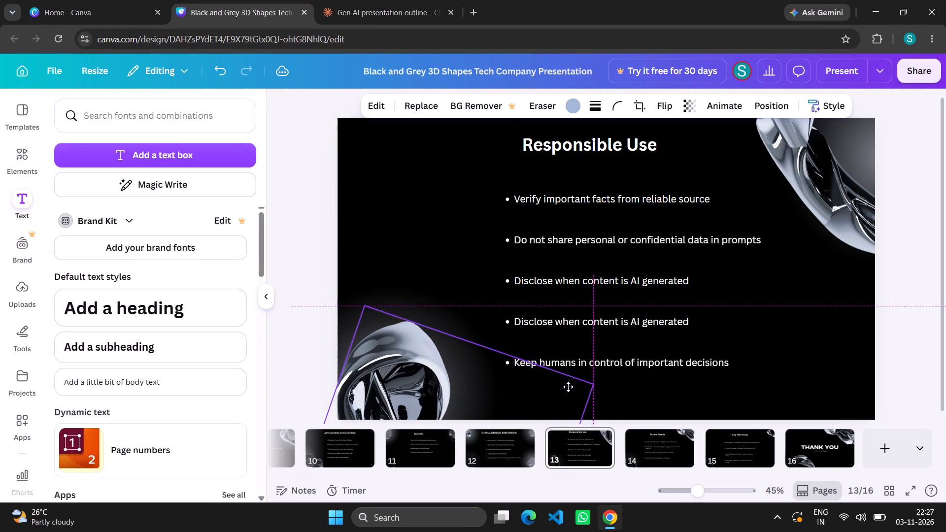
{"action": "left_click_drag", "start_coordinate": [568, 387], "coordinate": [566, 386]}
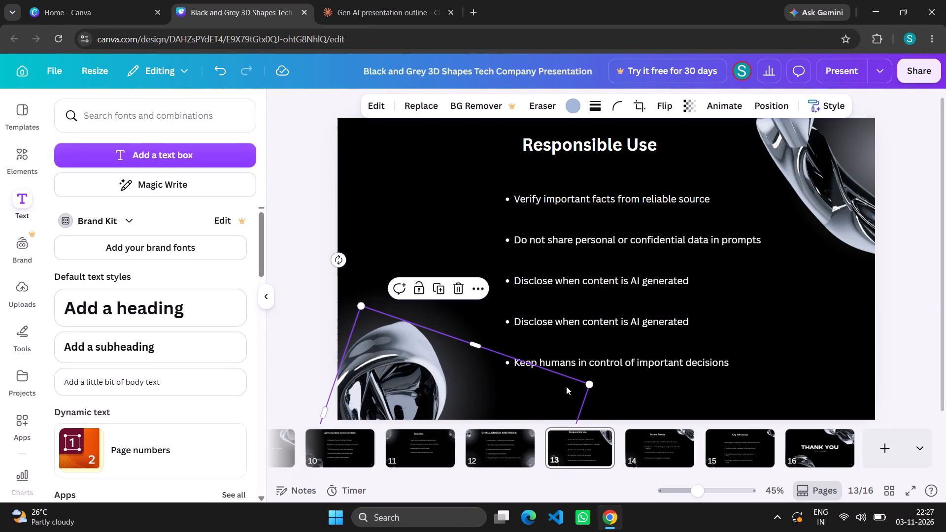
{"action": "left_click", "coordinate": [674, 378]}
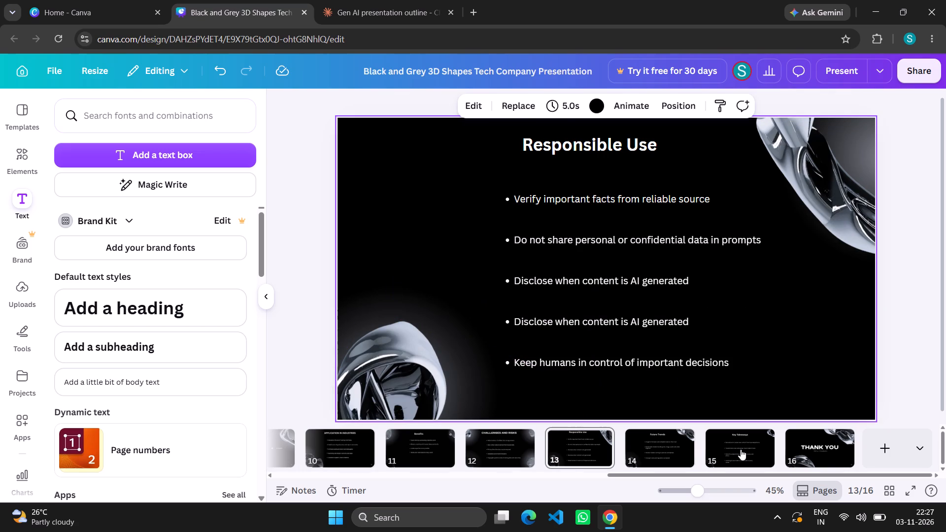
Paste the copied glow onto page 15, Key Takeaways, and place it over the 3D shape in the lower-left corner.
{"action": "left_click", "coordinate": [808, 444]}
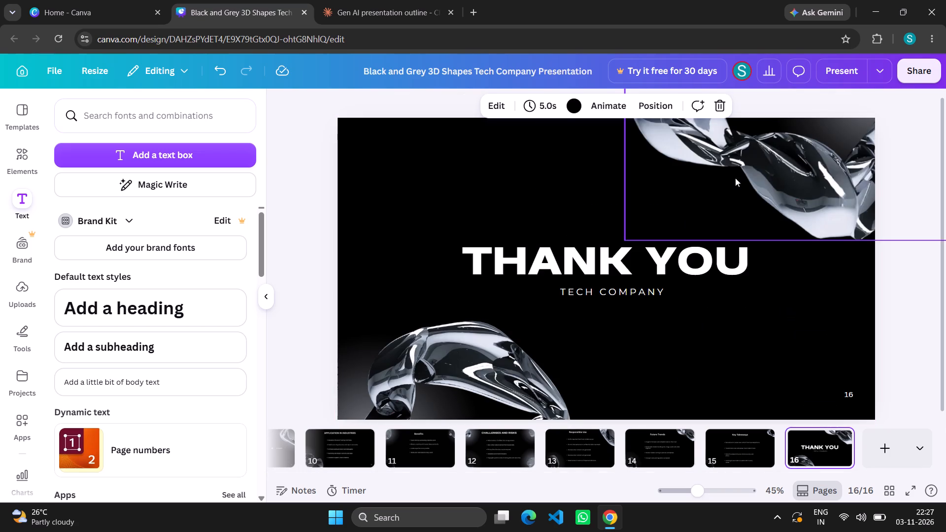
{"action": "left_click", "coordinate": [739, 440]}
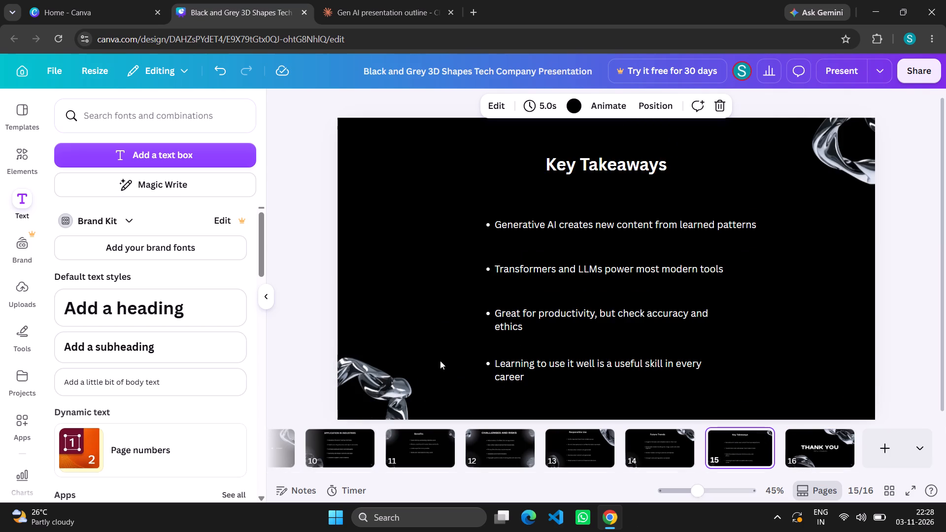
{"action": "key", "text": "ctrl+v"}
{"action": "left_click_drag", "start_coordinate": [416, 360], "coordinate": [399, 391]}
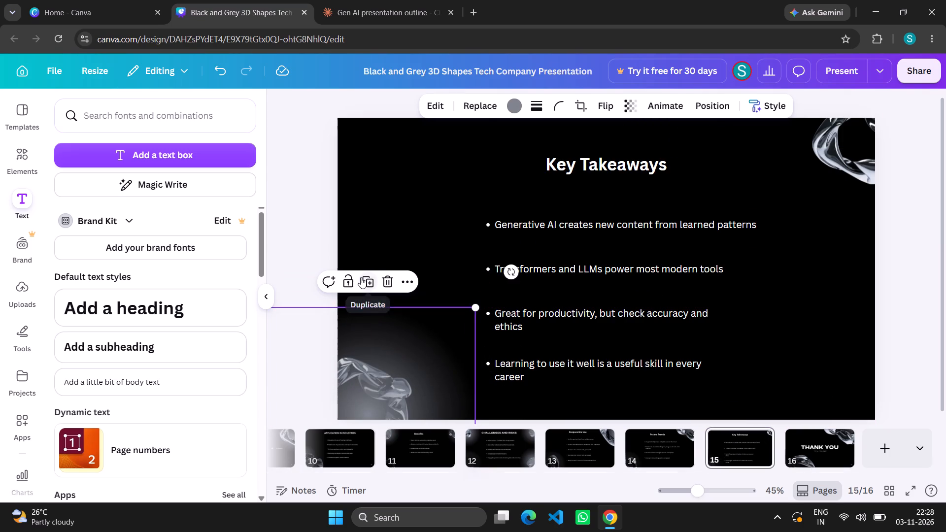
Duplicate the glow and move the copy over the 3D shape in the slide's upper-right corner.
{"action": "left_click", "coordinate": [361, 277]}
{"action": "left_click_drag", "start_coordinate": [406, 375], "coordinate": [737, 154]}
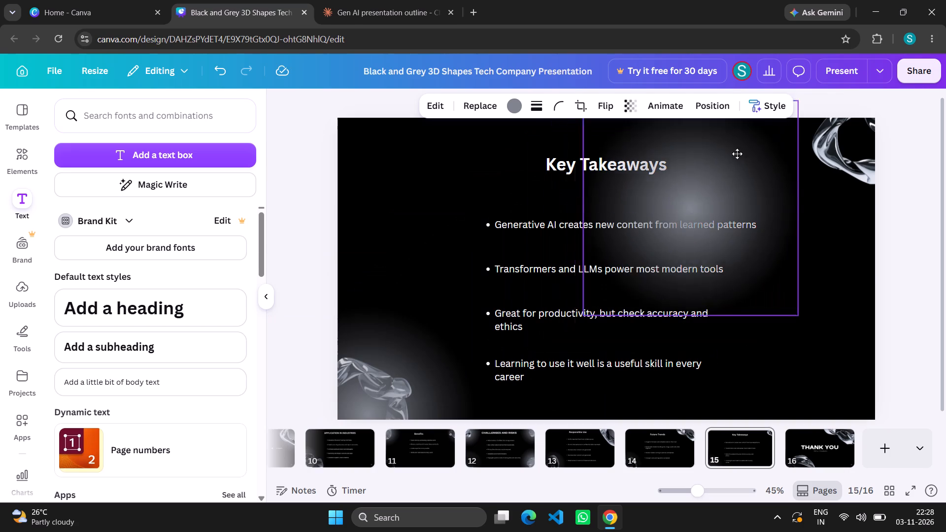
{"action": "left_click_drag", "start_coordinate": [737, 154], "coordinate": [781, 122]}
{"action": "left_click_drag", "start_coordinate": [765, 159], "coordinate": [873, 145]}
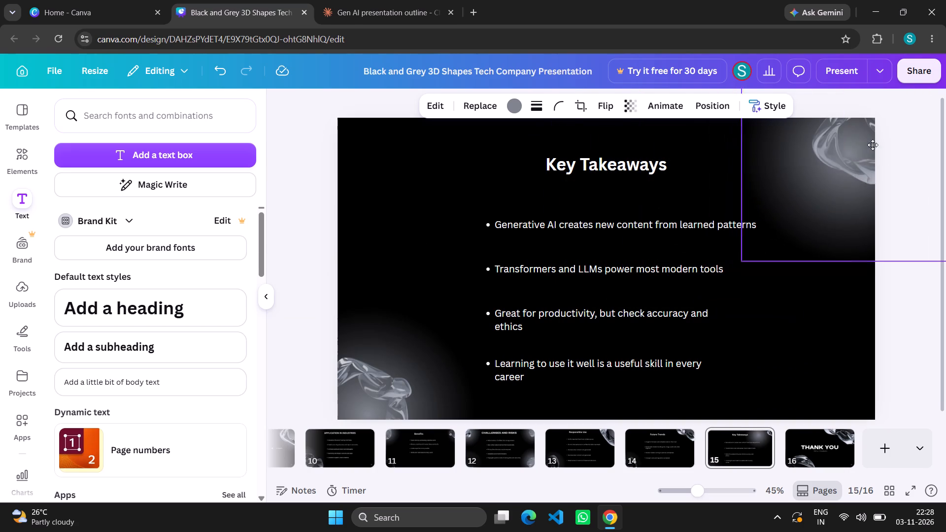
{"action": "left_click_drag", "start_coordinate": [873, 145], "coordinate": [893, 132]}
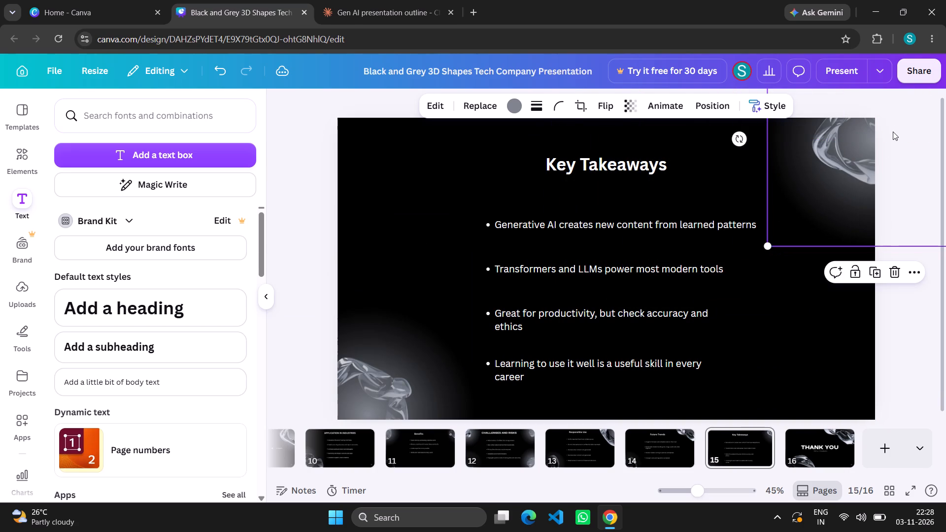
{"action": "left_click", "coordinate": [472, 182]}
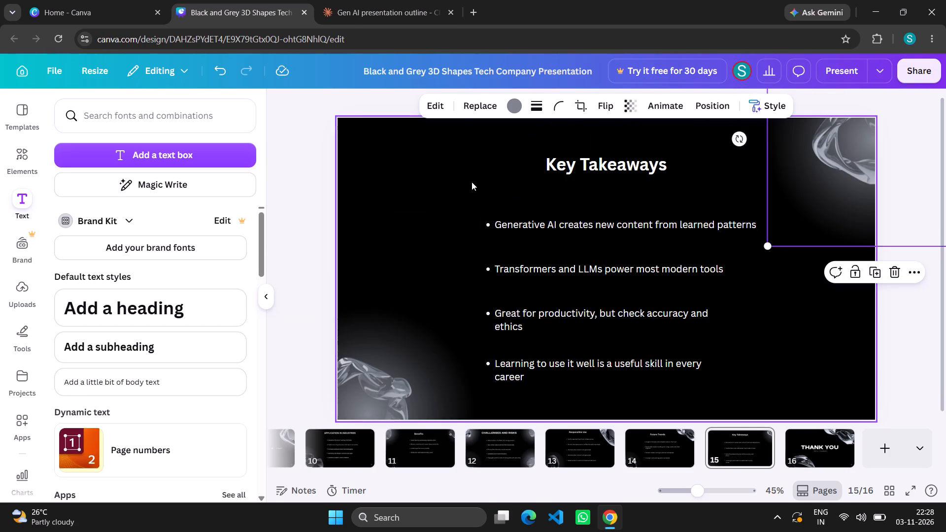
On page 16, delete the TECH COMPANY subtitle under the THANK YOU heading.
{"action": "left_click", "coordinate": [809, 457]}
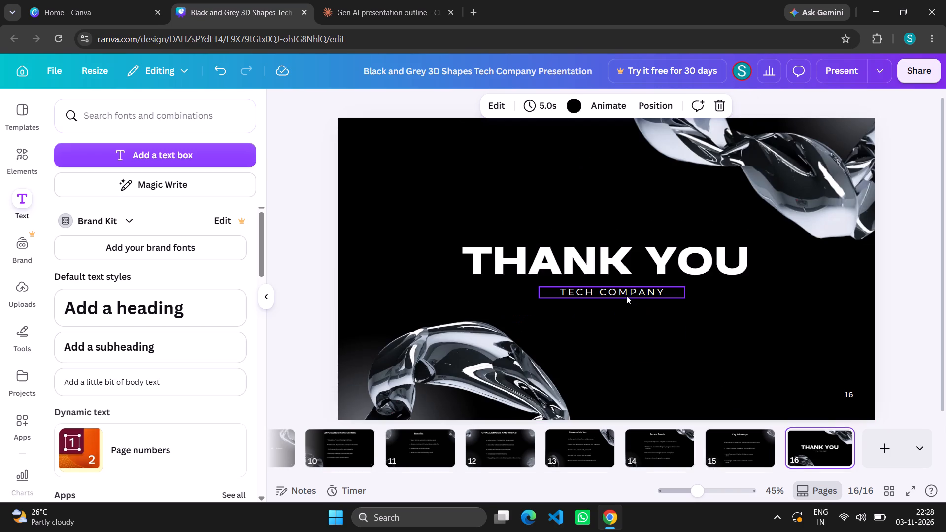
{"action": "left_click", "coordinate": [626, 296]}
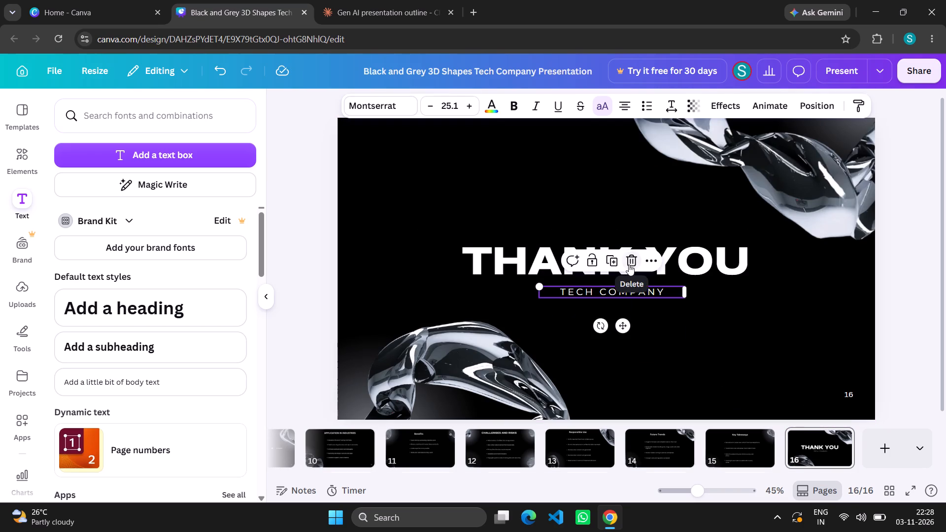
{"action": "left_click", "coordinate": [629, 265]}
{"action": "left_click", "coordinate": [622, 264]}
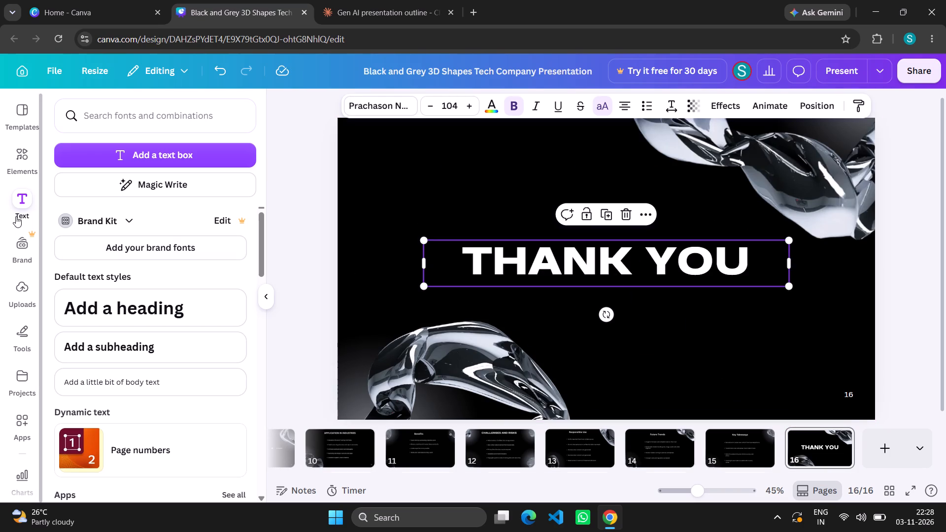
Add the recommended 17.1-second video of the metallic human figure to the THANK YOU slide.
{"action": "left_click", "coordinate": [18, 168]}
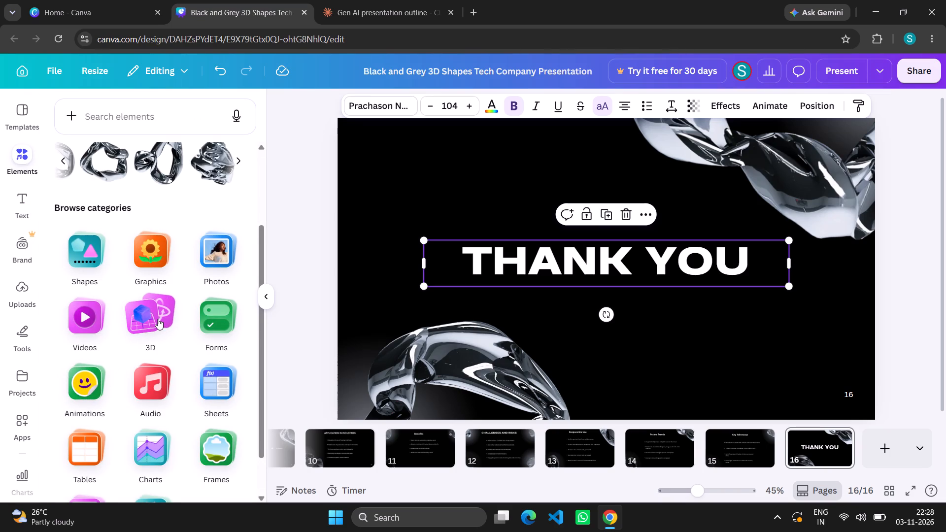
{"action": "left_click", "coordinate": [78, 333]}
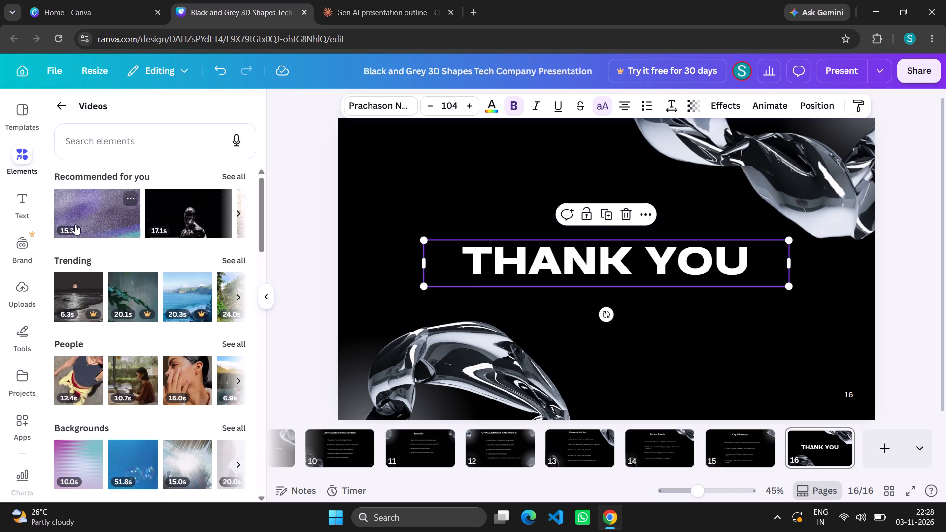
{"action": "left_click", "coordinate": [200, 213]}
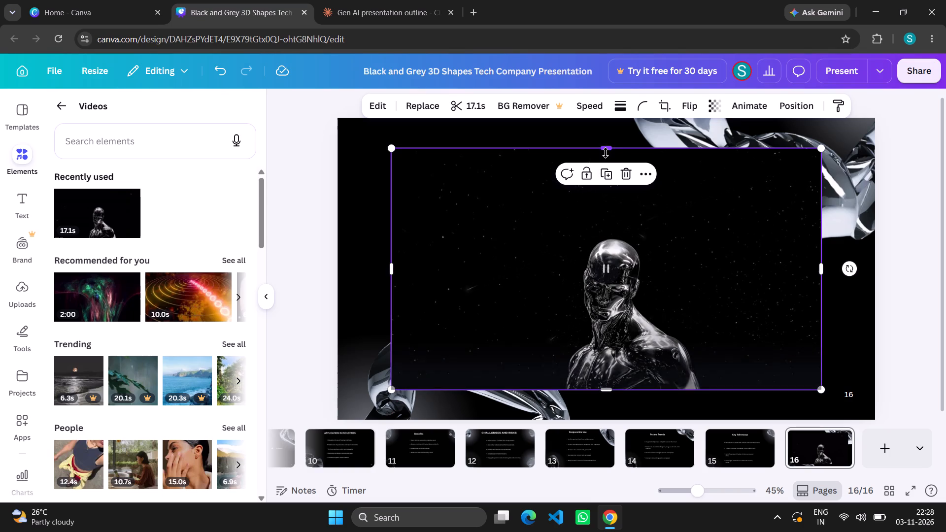
Crop the video from its top edge to a height of about 587, keeping the figure's head in frame.
{"action": "left_click_drag", "start_coordinate": [606, 153], "coordinate": [606, 249]}
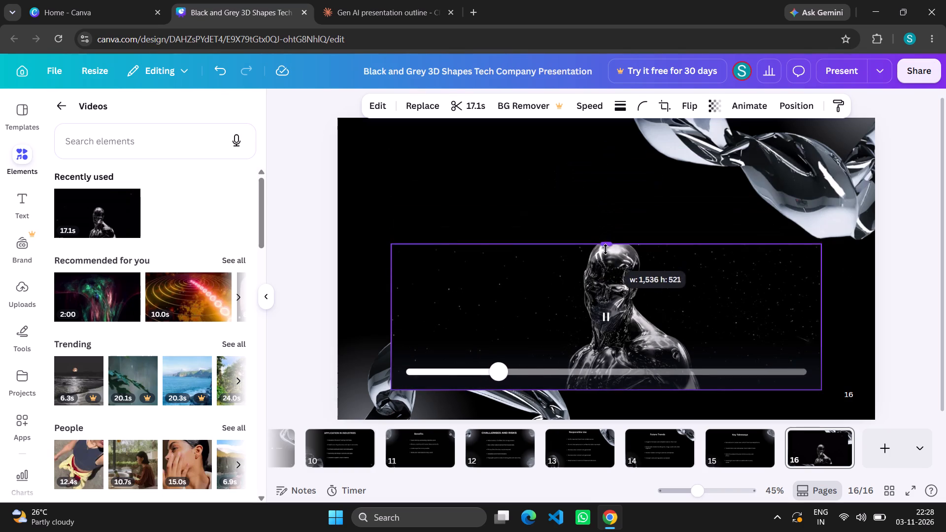
{"action": "left_click_drag", "start_coordinate": [606, 249], "coordinate": [607, 231]}
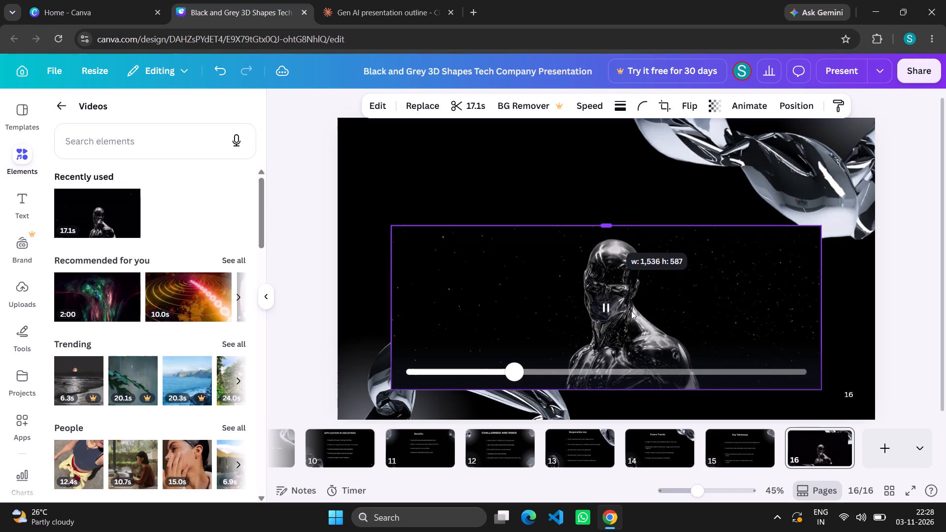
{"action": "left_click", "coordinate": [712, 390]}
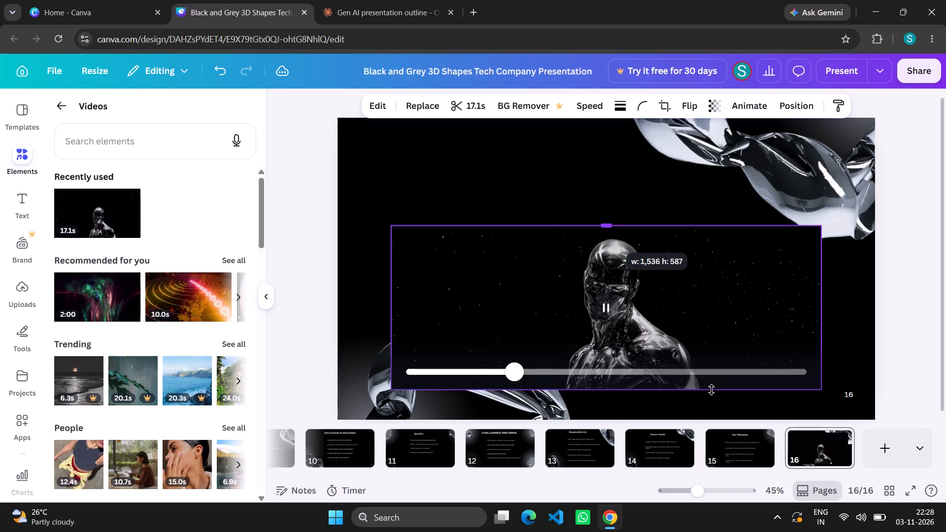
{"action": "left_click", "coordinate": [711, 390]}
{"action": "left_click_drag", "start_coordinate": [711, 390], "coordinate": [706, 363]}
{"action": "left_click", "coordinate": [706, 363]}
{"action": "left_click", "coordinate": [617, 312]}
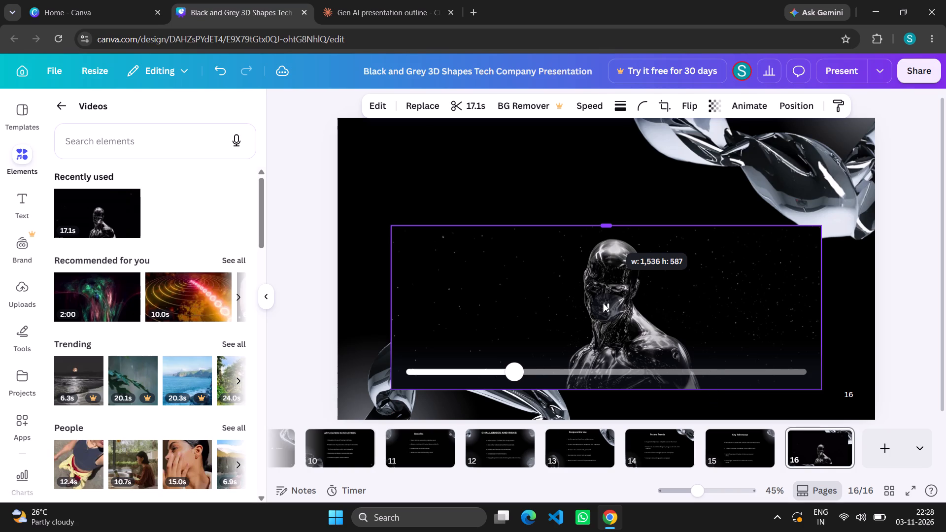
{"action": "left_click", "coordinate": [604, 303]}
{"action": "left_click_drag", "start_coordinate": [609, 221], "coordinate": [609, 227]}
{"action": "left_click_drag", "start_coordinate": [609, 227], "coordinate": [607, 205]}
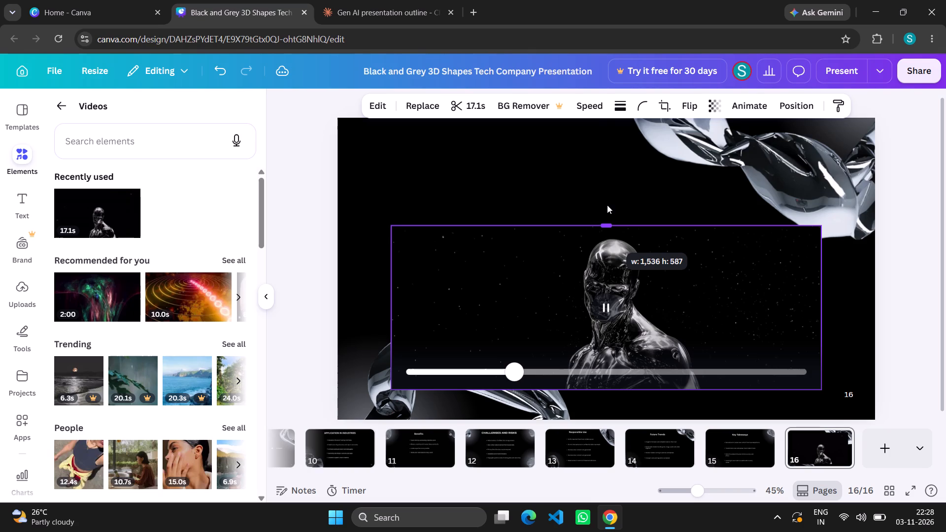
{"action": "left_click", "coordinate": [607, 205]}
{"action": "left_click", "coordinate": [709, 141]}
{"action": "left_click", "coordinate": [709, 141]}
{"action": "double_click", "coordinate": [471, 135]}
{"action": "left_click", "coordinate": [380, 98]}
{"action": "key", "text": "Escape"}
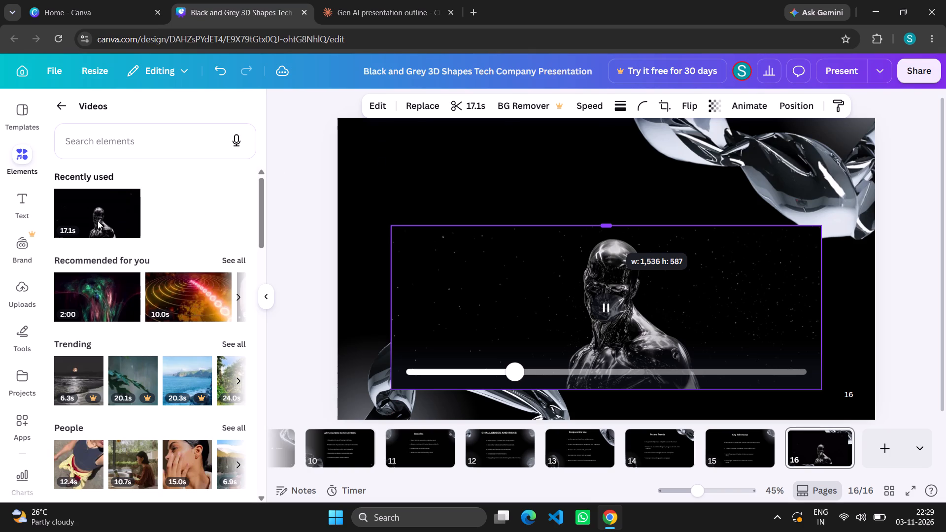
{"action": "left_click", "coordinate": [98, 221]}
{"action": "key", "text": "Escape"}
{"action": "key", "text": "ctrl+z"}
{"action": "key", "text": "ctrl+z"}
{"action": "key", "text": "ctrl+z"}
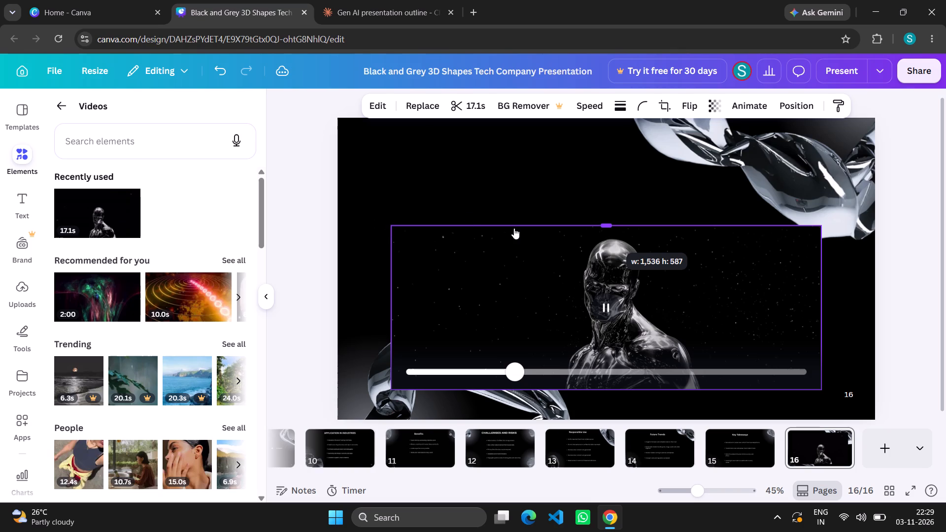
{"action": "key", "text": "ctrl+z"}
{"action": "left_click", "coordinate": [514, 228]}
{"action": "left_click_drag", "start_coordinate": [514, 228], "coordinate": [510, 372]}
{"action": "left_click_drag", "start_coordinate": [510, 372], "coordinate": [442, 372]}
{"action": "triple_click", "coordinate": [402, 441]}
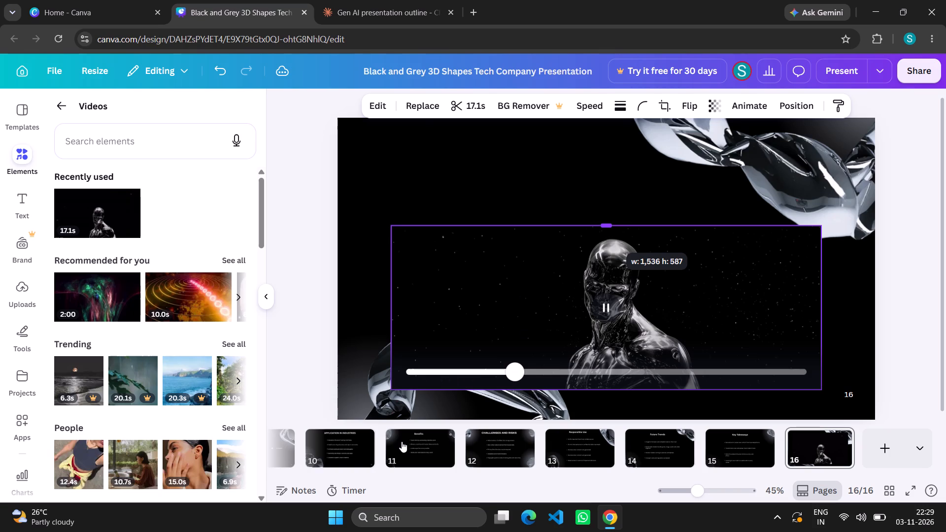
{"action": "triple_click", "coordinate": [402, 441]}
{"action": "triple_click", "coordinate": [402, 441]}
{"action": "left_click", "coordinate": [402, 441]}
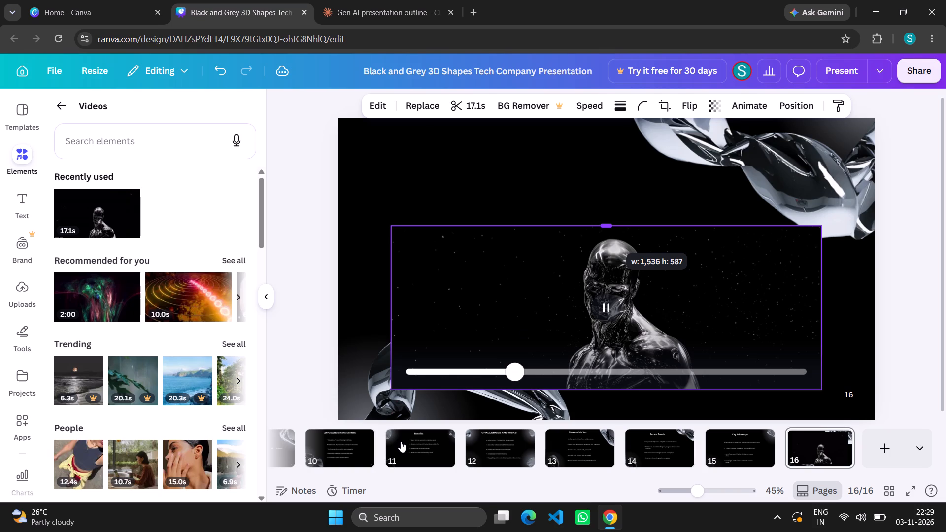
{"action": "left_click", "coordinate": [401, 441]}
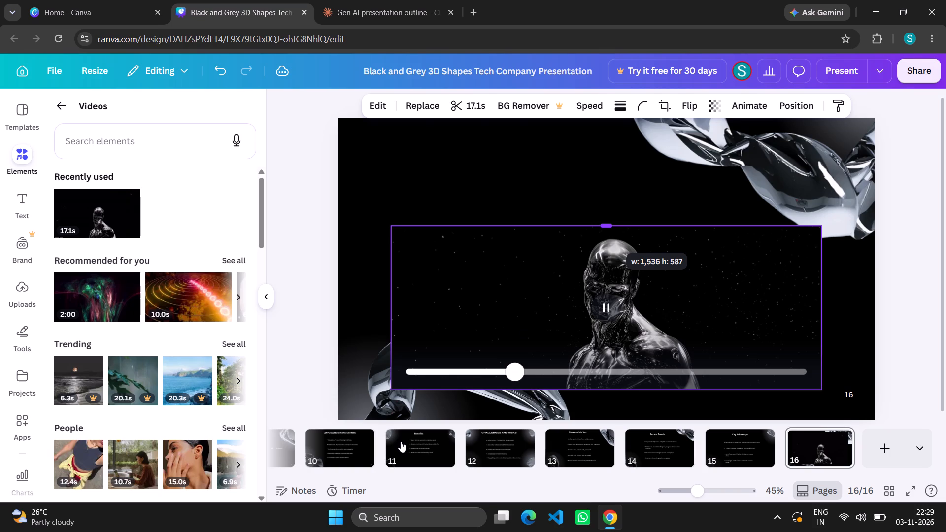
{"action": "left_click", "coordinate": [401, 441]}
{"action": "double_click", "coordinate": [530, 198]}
Restart Chrome and reopen the Black and Grey 3D Shapes Tech Company Presentation from Canva's recent designs.
{"action": "left_click", "coordinate": [933, 12]}
{"action": "key", "text": "Escape"}
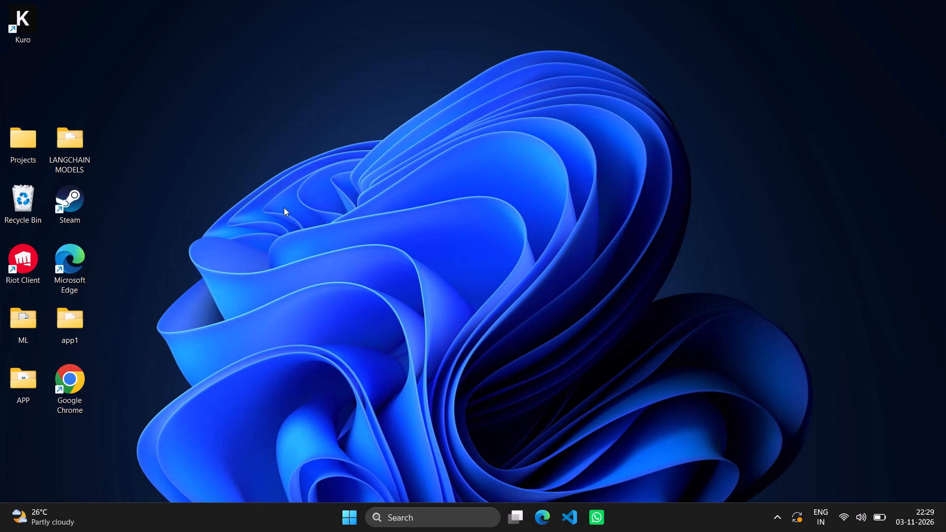
{"action": "double_click", "coordinate": [70, 385]}
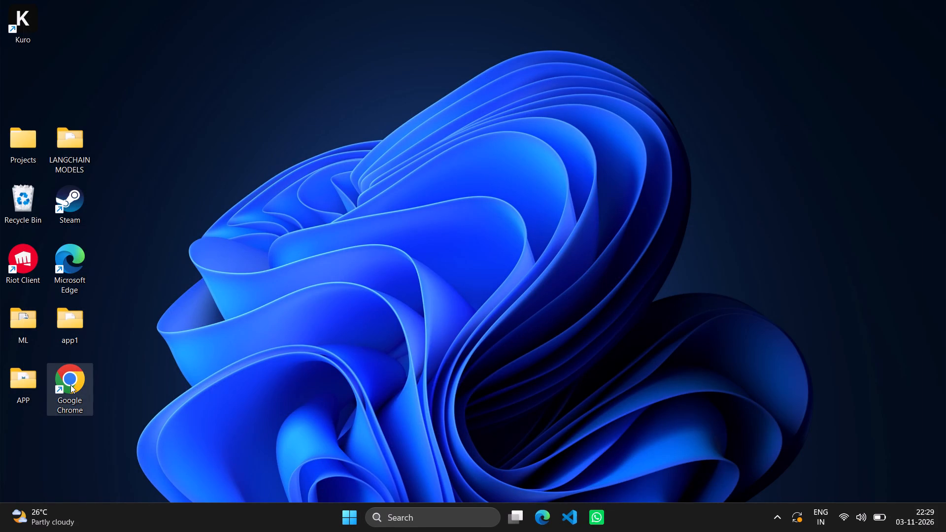
{"action": "left_click", "coordinate": [406, 270]}
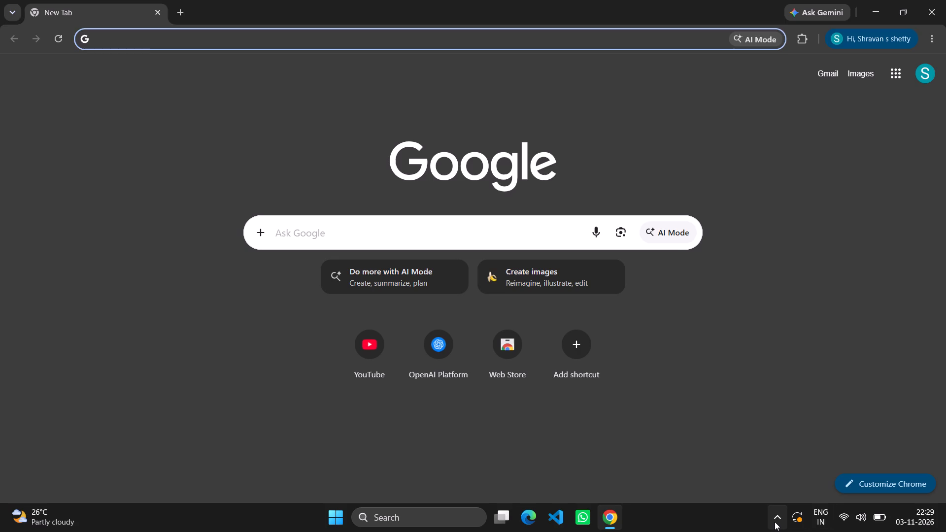
{"action": "left_click", "coordinate": [775, 522]}
{"action": "left_click", "coordinate": [775, 522]}
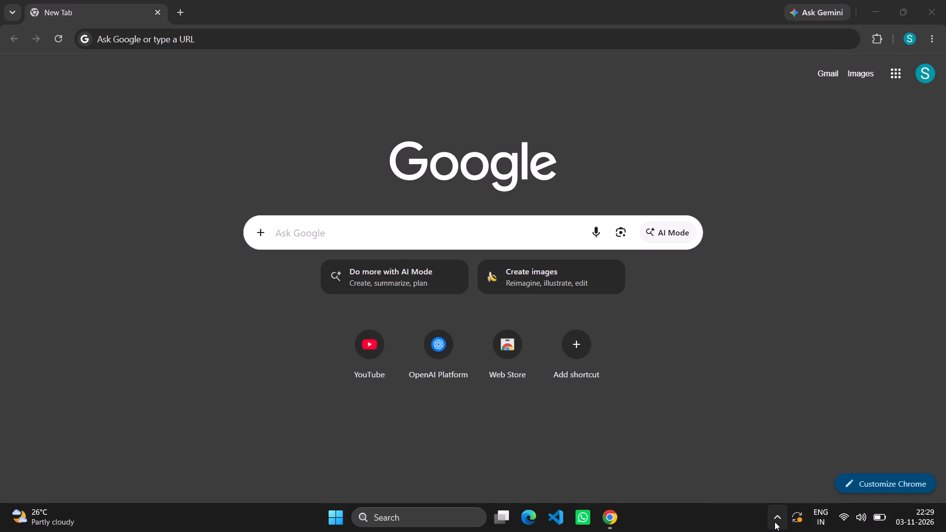
{"action": "left_click", "coordinate": [441, 226]}
{"action": "left_click", "coordinate": [367, 255]}
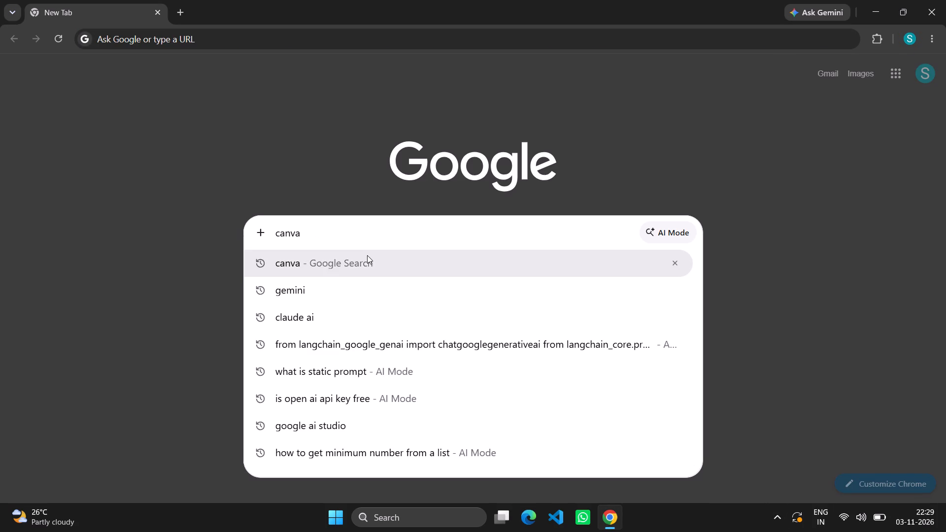
{"action": "left_click", "coordinate": [208, 207]}
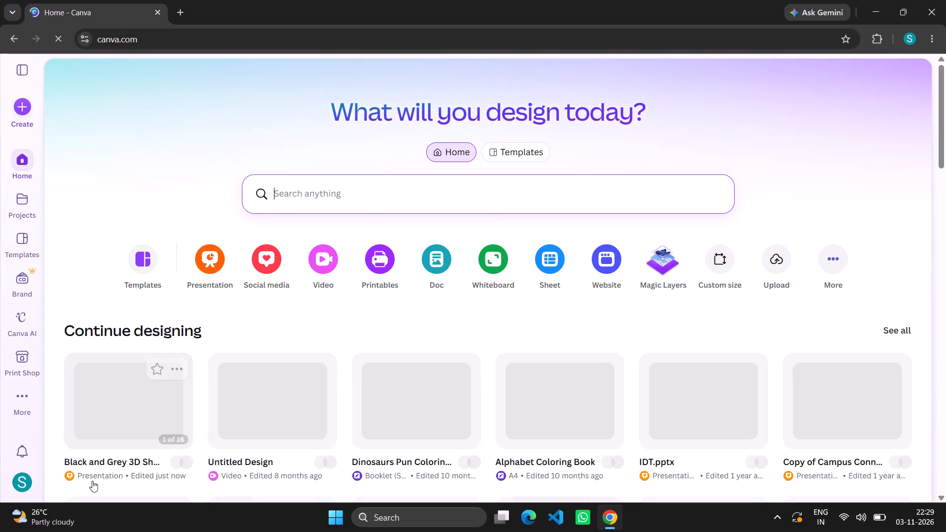
{"action": "left_click", "coordinate": [108, 433]}
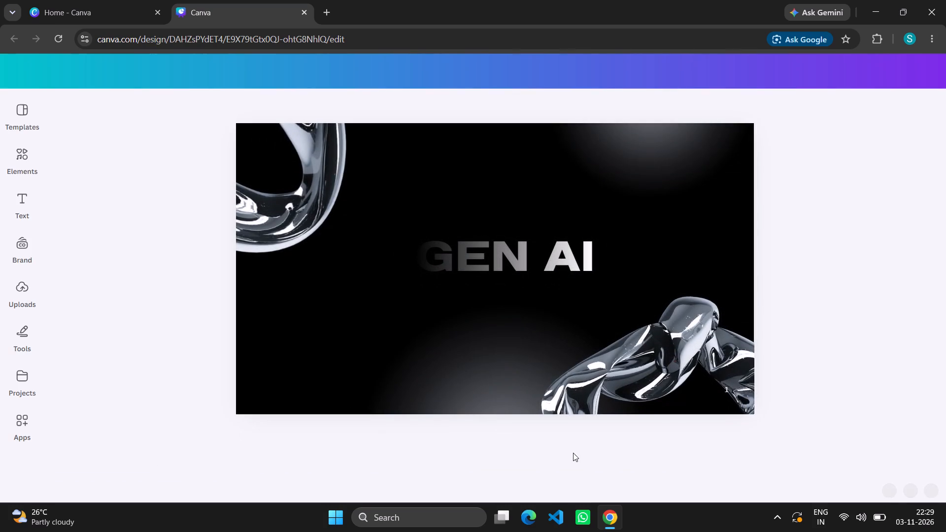
On page 16, delete the metallic human figure video covering the THANK YOU heading.
{"action": "scroll", "coordinate": [573, 453], "scroll_direction": "left", "scroll_amount": 5}
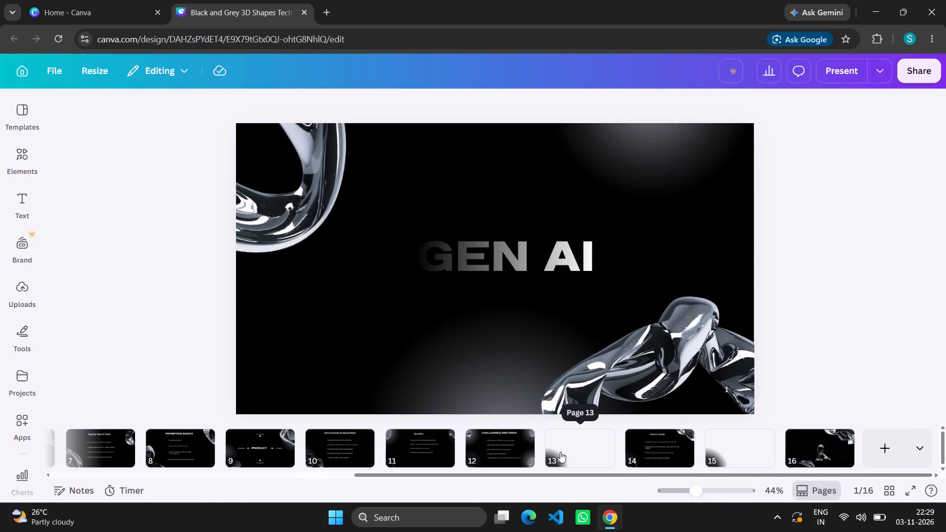
{"action": "scroll", "coordinate": [560, 452], "scroll_direction": "left", "scroll_amount": 2}
{"action": "left_click", "coordinate": [826, 457]}
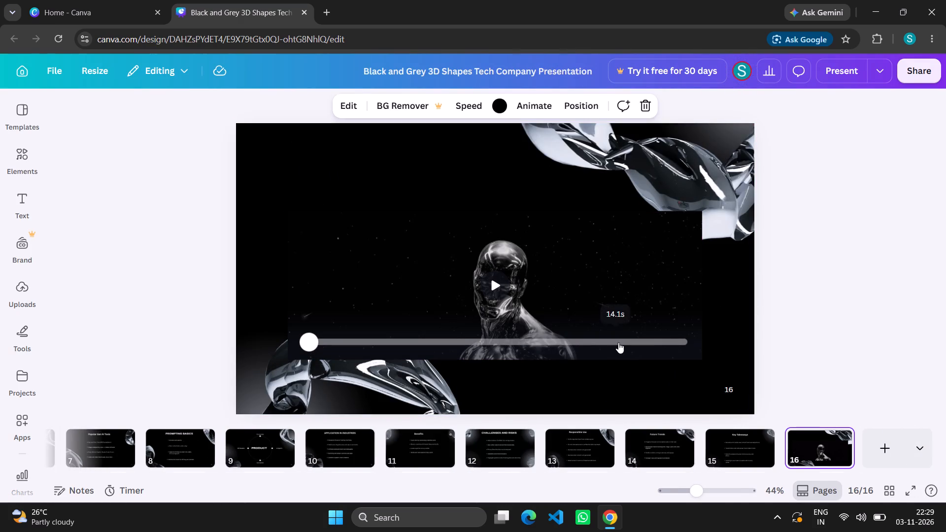
{"action": "right_click", "coordinate": [492, 323]}
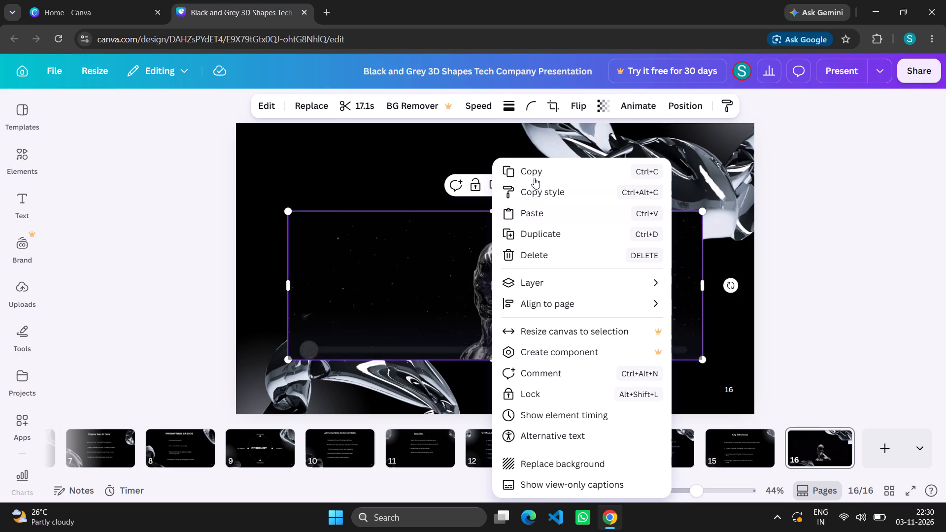
{"action": "scroll", "coordinate": [613, 361], "scroll_direction": "down", "scroll_amount": 1}
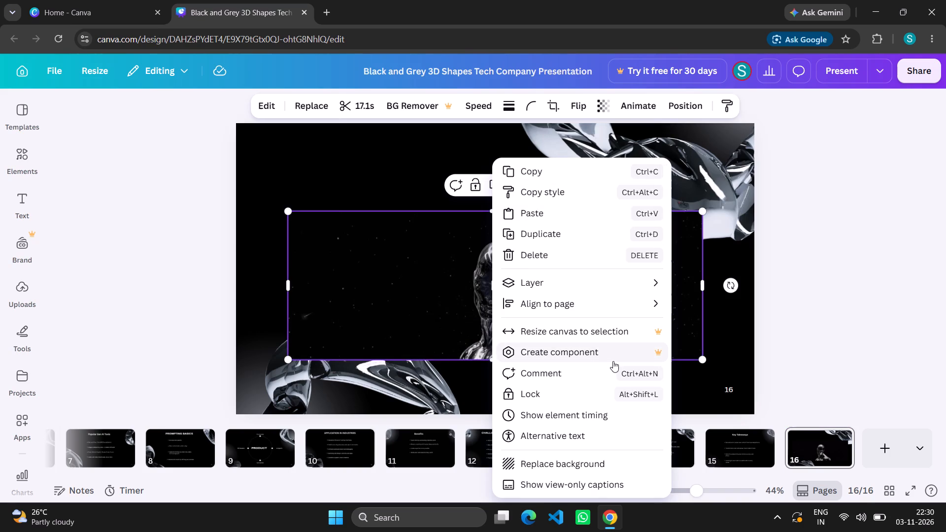
{"action": "left_click", "coordinate": [541, 253]}
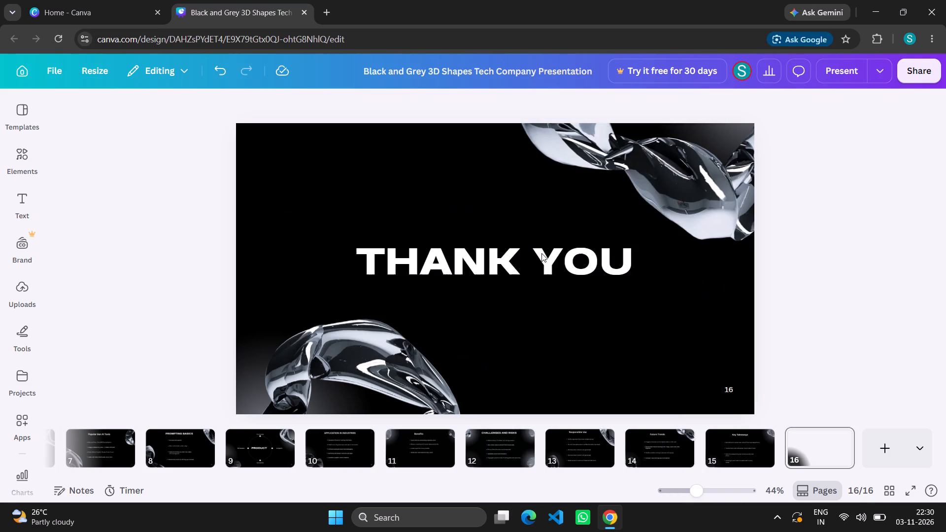
Move the THANK YOU heading slightly up, keeping it horizontally centred on the slide.
{"action": "left_click_drag", "start_coordinate": [453, 256], "coordinate": [454, 251]}
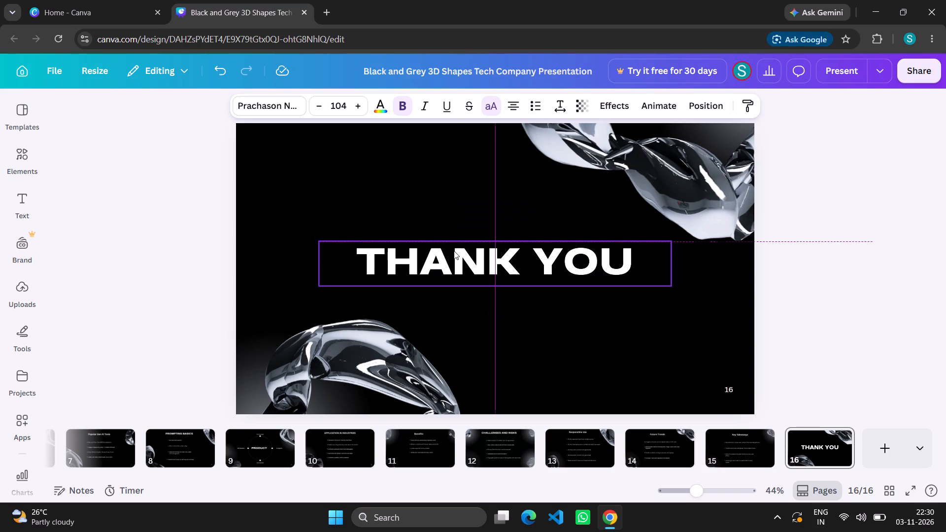
Delete the page number 16 from the lower-right corner of the THANK YOU slide.
{"action": "left_click", "coordinate": [727, 392]}
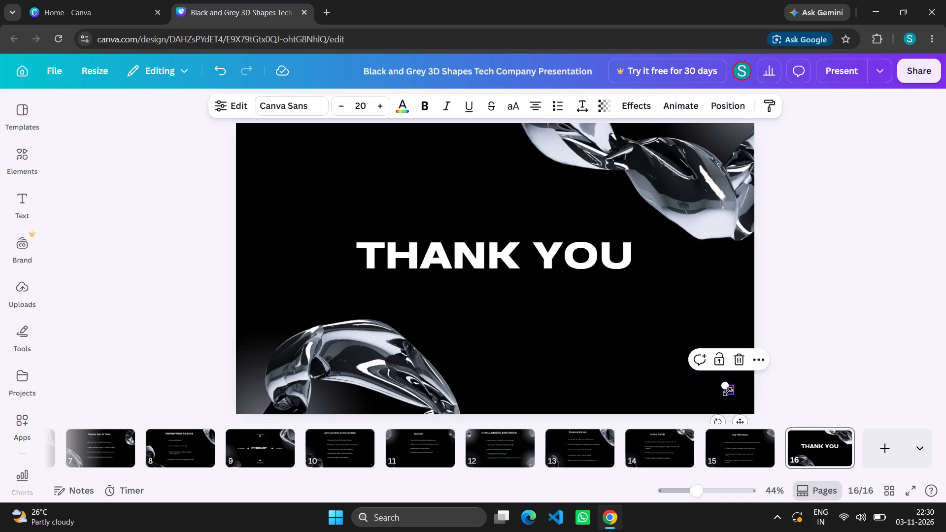
{"action": "left_click", "coordinate": [739, 358]}
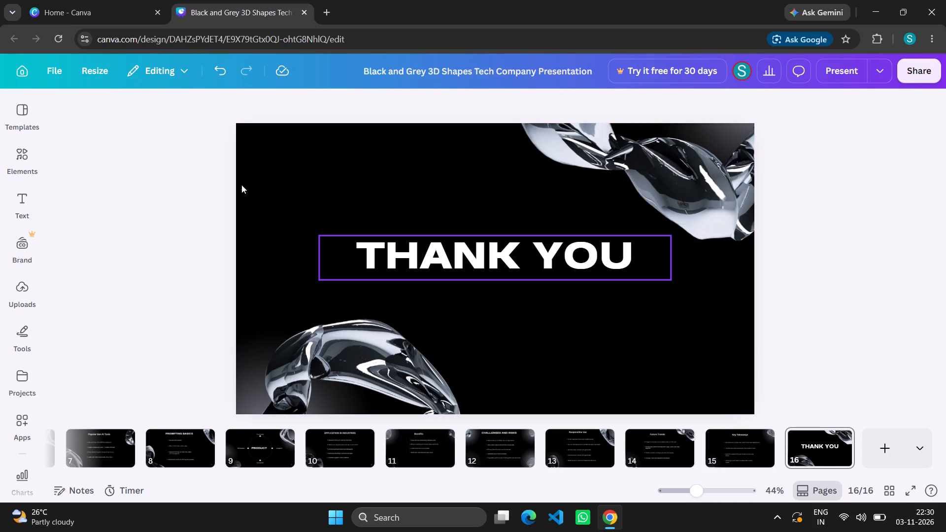
Browse the graphics elements and add the lying tiger from Handdrawn Animals to the THANK YOU slide.
{"action": "left_click", "coordinate": [21, 161]}
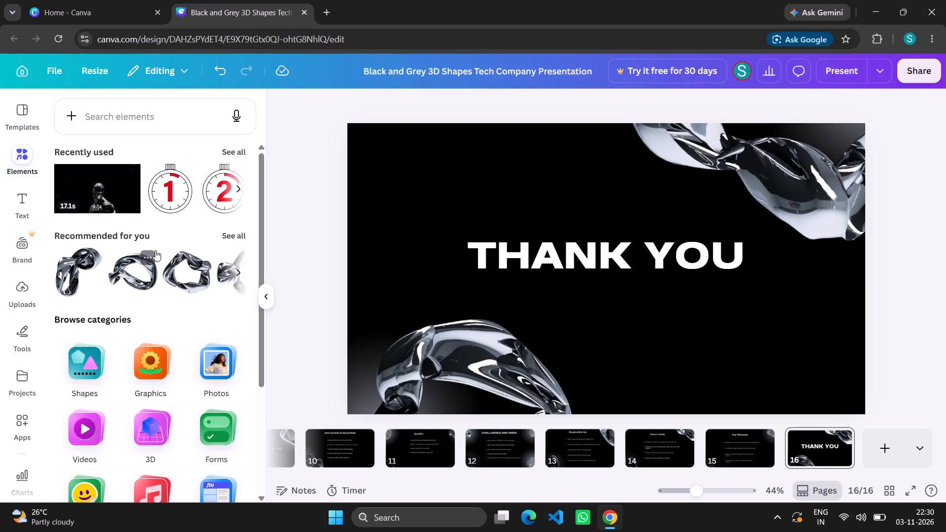
{"action": "scroll", "coordinate": [155, 250], "scroll_direction": "down", "scroll_amount": 3}
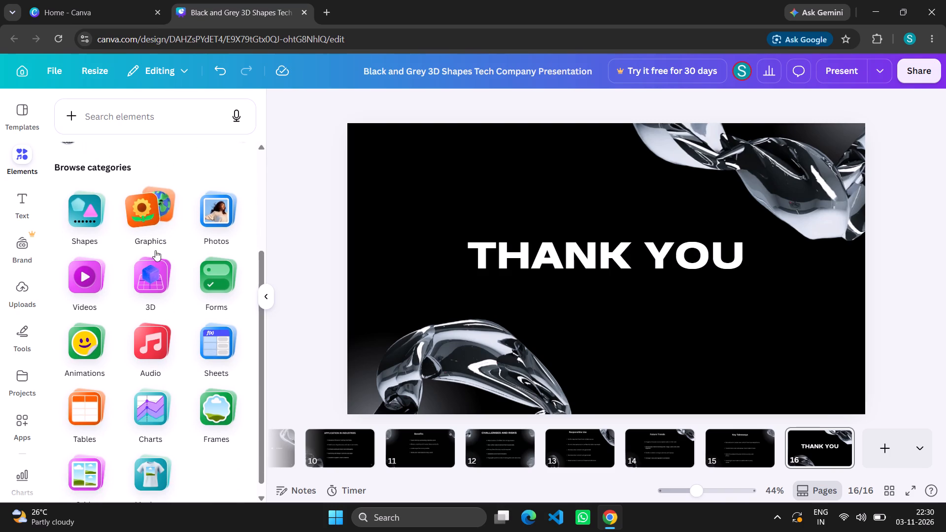
{"action": "left_click", "coordinate": [131, 226]}
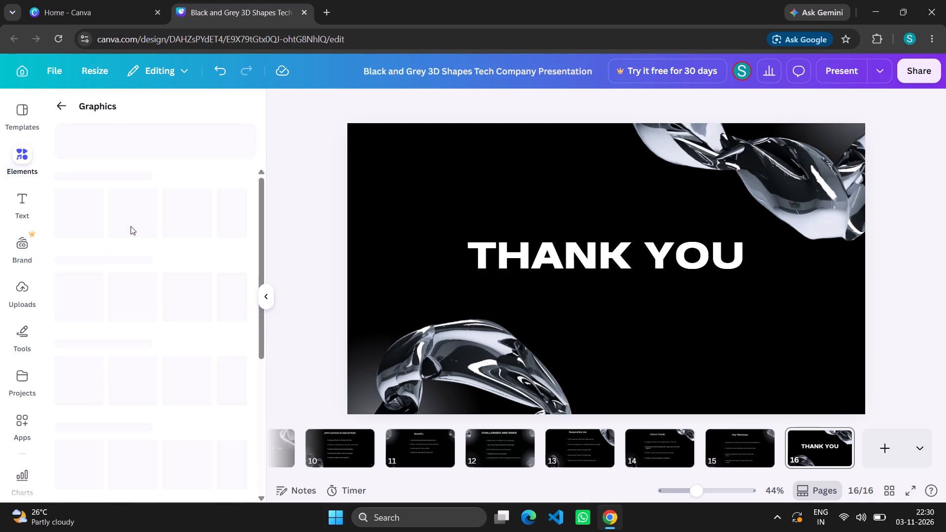
{"action": "scroll", "coordinate": [111, 336], "scroll_direction": "down", "scroll_amount": 1}
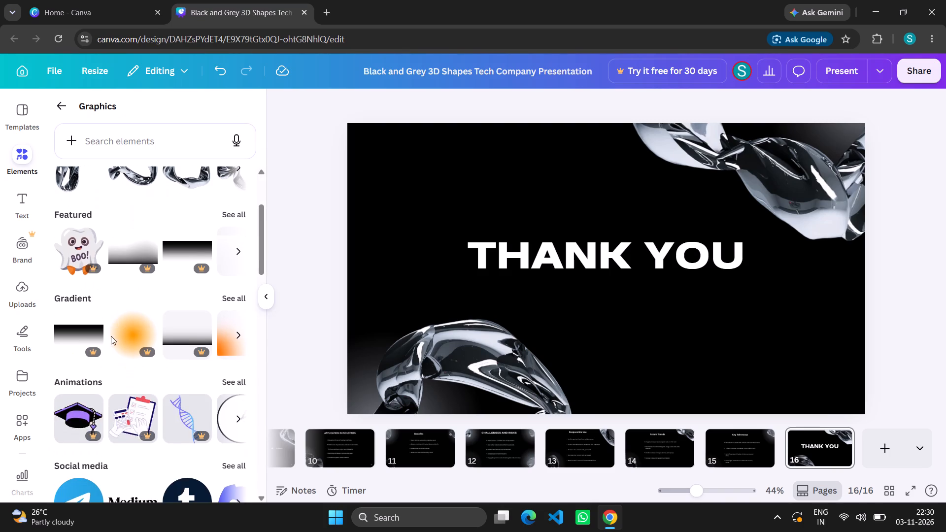
{"action": "scroll", "coordinate": [111, 336], "scroll_direction": "down", "scroll_amount": 5}
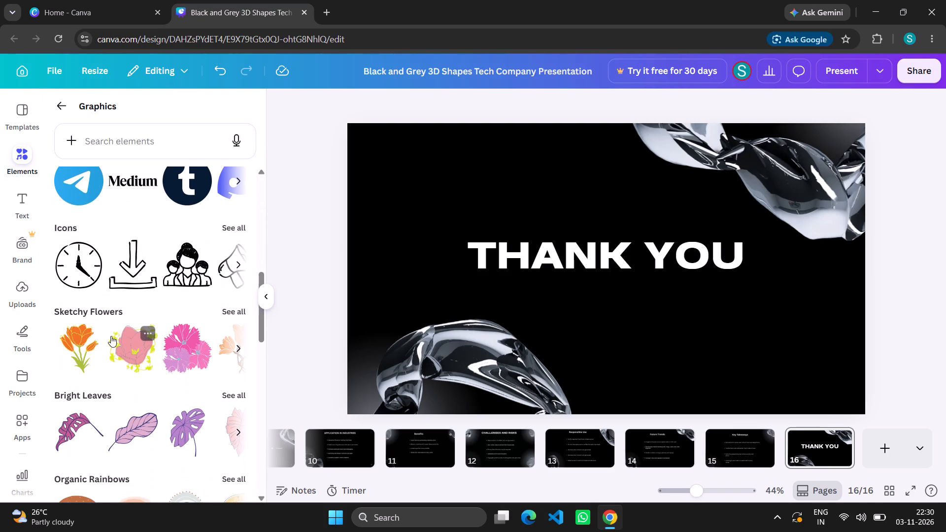
{"action": "scroll", "coordinate": [170, 272], "scroll_direction": "left", "scroll_amount": 1}
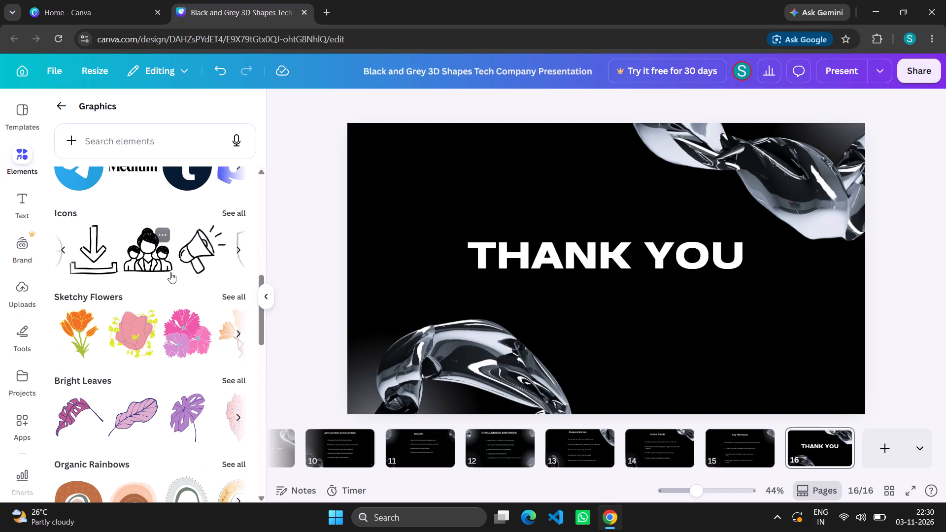
{"action": "scroll", "coordinate": [170, 272], "scroll_direction": "left", "scroll_amount": 1}
{"action": "scroll", "coordinate": [170, 272], "scroll_direction": "down", "scroll_amount": 1}
{"action": "scroll", "coordinate": [170, 272], "scroll_direction": "up", "scroll_amount": 2}
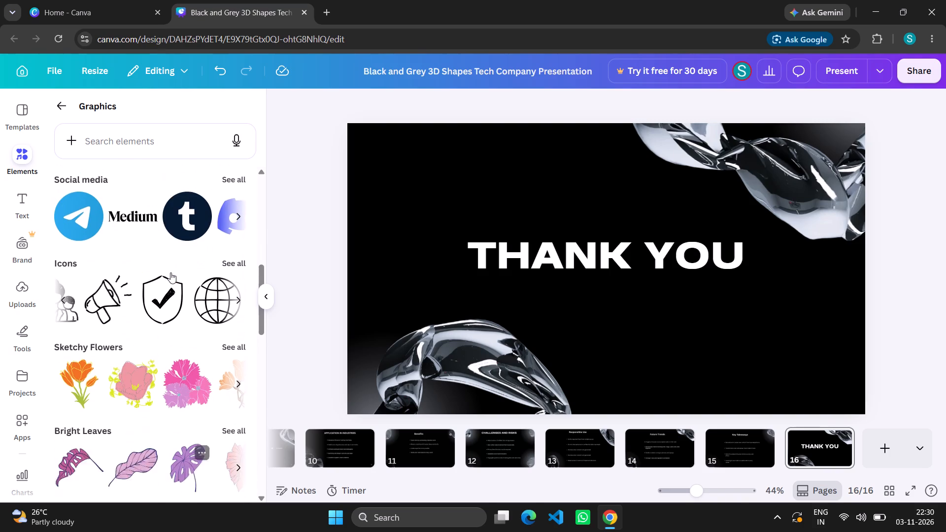
{"action": "scroll", "coordinate": [170, 272], "scroll_direction": "up", "scroll_amount": 2}
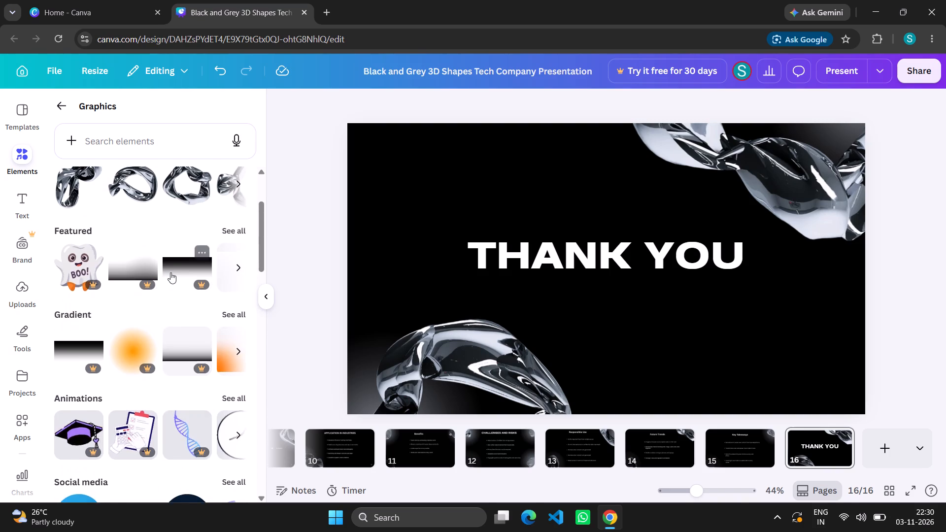
{"action": "scroll", "coordinate": [170, 272], "scroll_direction": "down", "scroll_amount": 5}
{"action": "scroll", "coordinate": [170, 272], "scroll_direction": "right", "scroll_amount": 3}
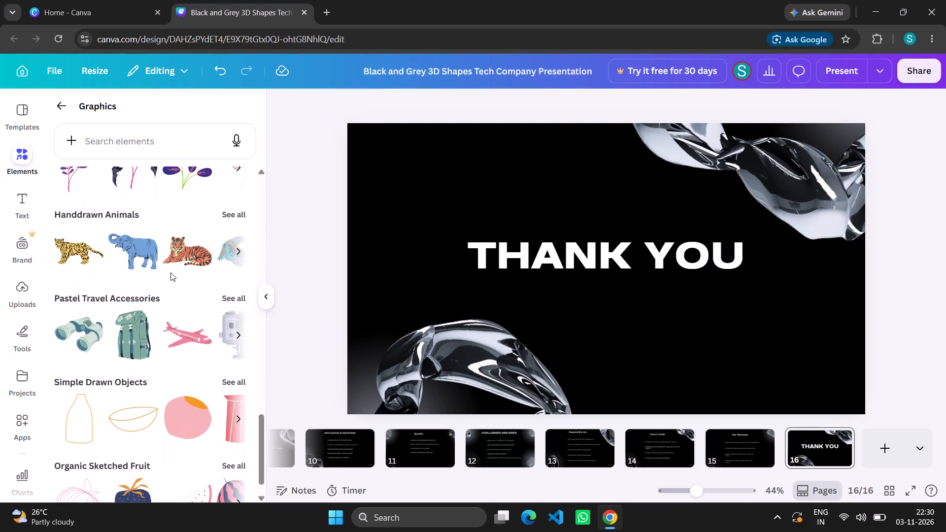
{"action": "left_click", "coordinate": [195, 245]}
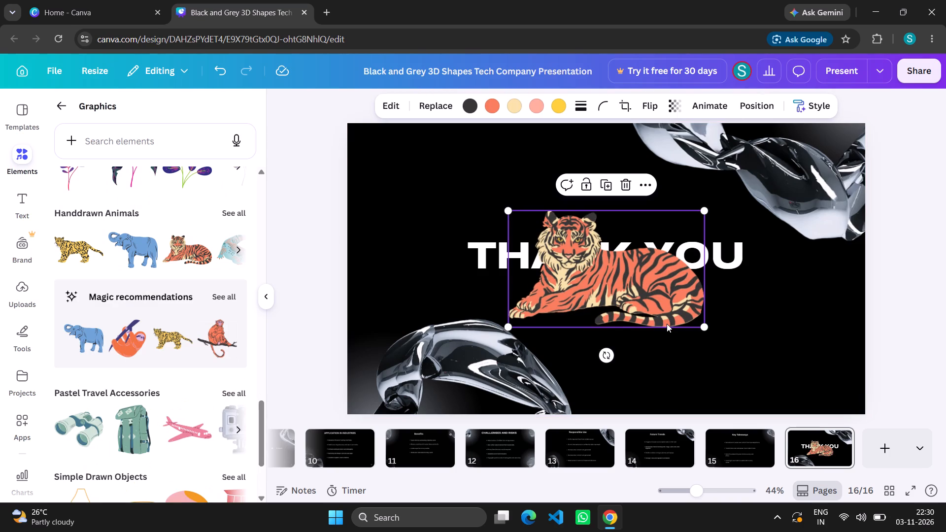
Move the tiger graphic up so it rests directly on top of the THANK YOU heading.
{"action": "left_click_drag", "start_coordinate": [597, 254], "coordinate": [563, 204]}
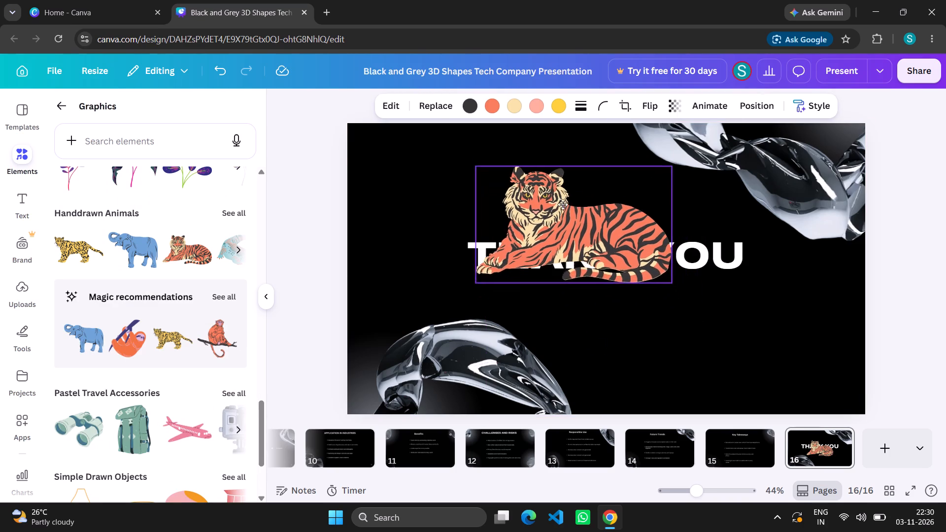
{"action": "left_click_drag", "start_coordinate": [563, 204], "coordinate": [576, 172]}
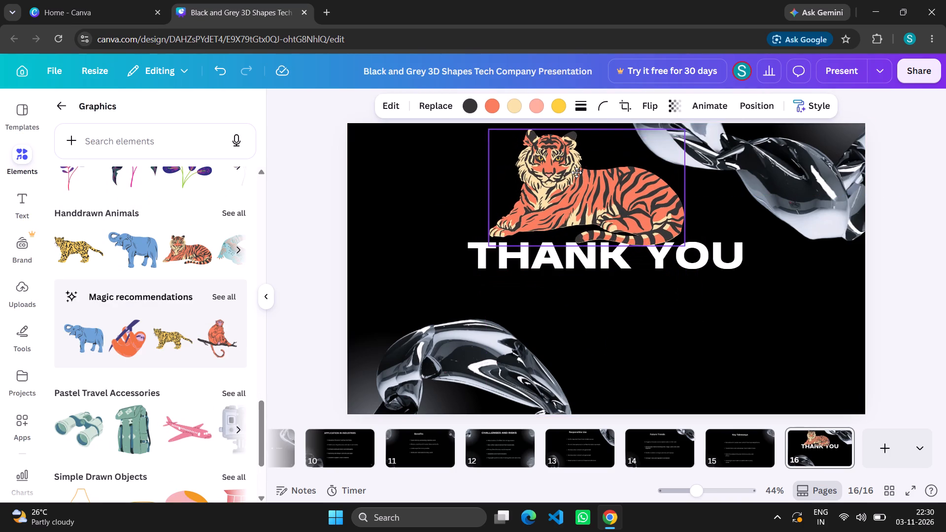
{"action": "left_click_drag", "start_coordinate": [576, 172], "coordinate": [579, 171]}
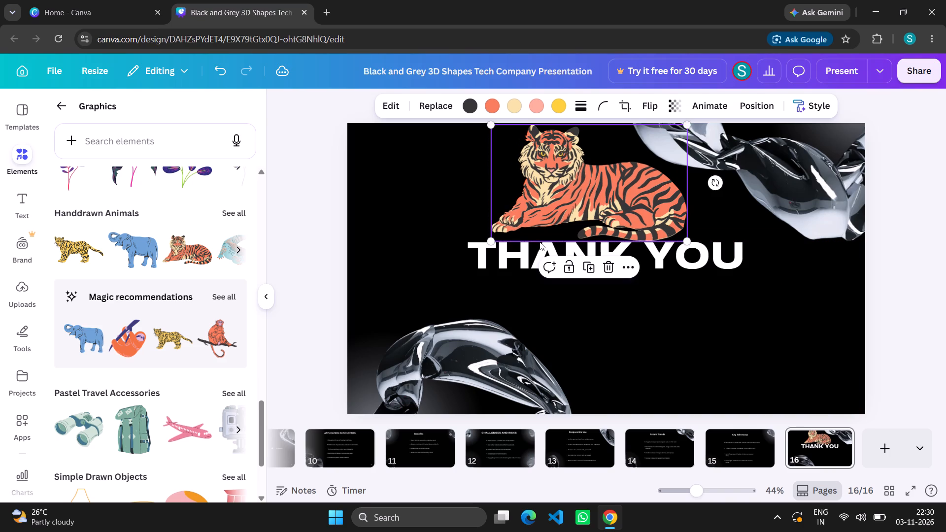
Move the THANK YOU heading further down and shift the lower glass shape deeper into the slide's bottom-left corner.
{"action": "left_click_drag", "start_coordinate": [528, 259], "coordinate": [535, 294]}
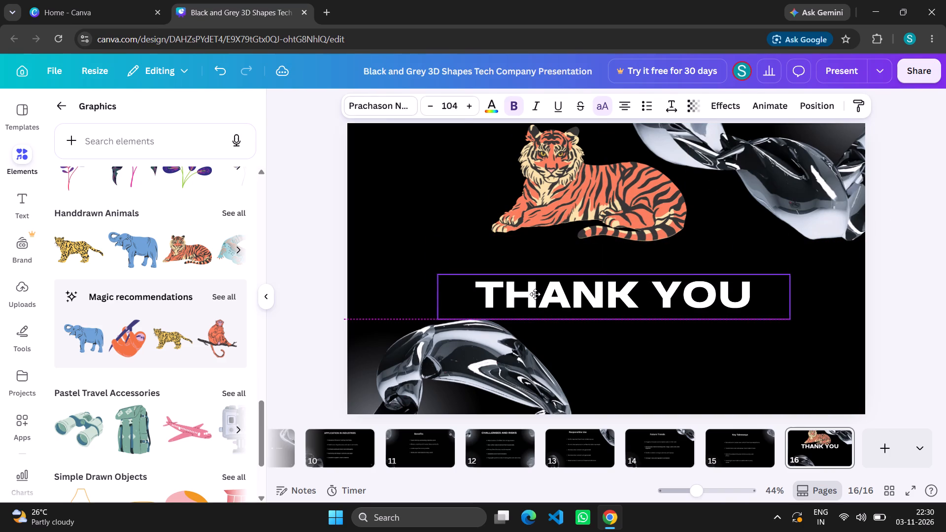
{"action": "left_click_drag", "start_coordinate": [535, 294], "coordinate": [535, 293]}
{"action": "left_click_drag", "start_coordinate": [515, 376], "coordinate": [453, 403]}
{"action": "left_click_drag", "start_coordinate": [622, 295], "coordinate": [621, 316]}
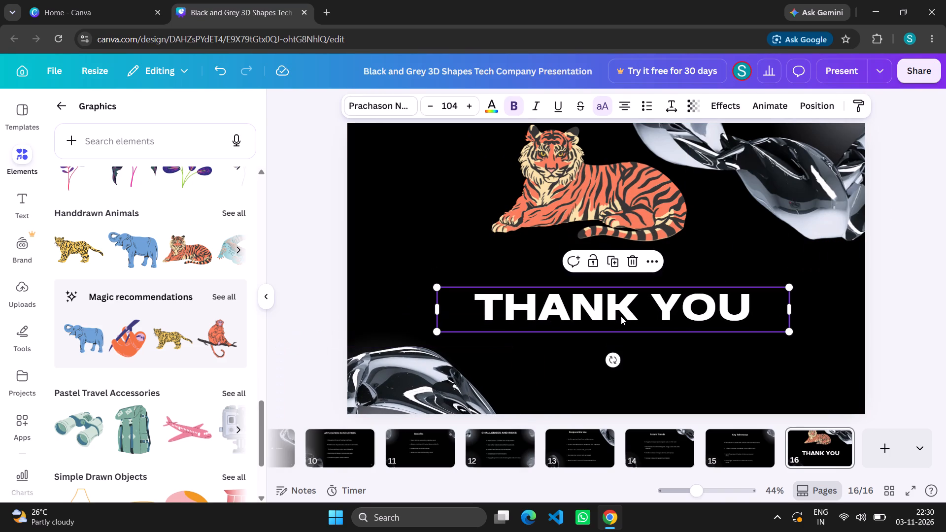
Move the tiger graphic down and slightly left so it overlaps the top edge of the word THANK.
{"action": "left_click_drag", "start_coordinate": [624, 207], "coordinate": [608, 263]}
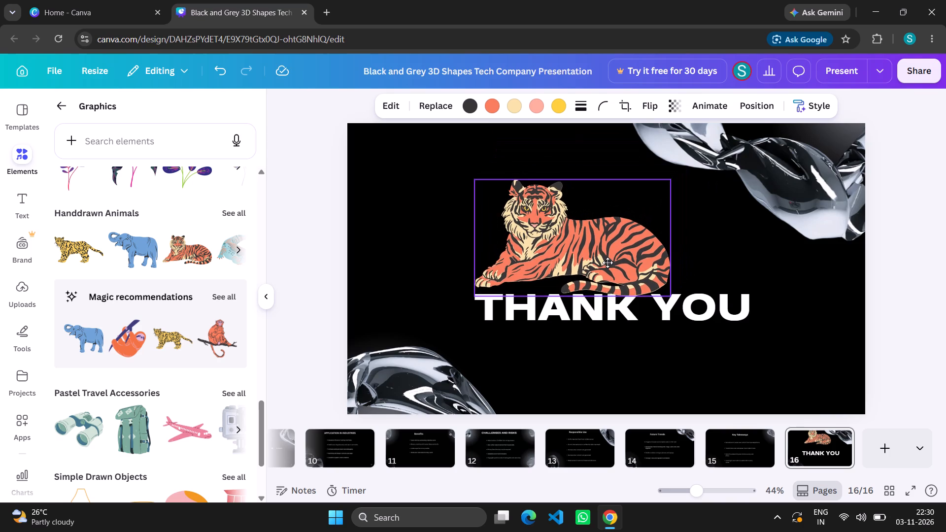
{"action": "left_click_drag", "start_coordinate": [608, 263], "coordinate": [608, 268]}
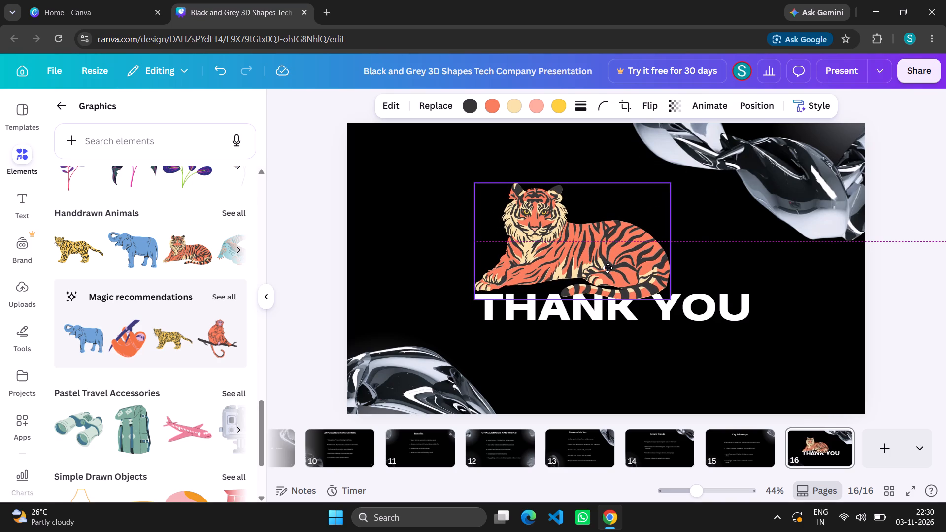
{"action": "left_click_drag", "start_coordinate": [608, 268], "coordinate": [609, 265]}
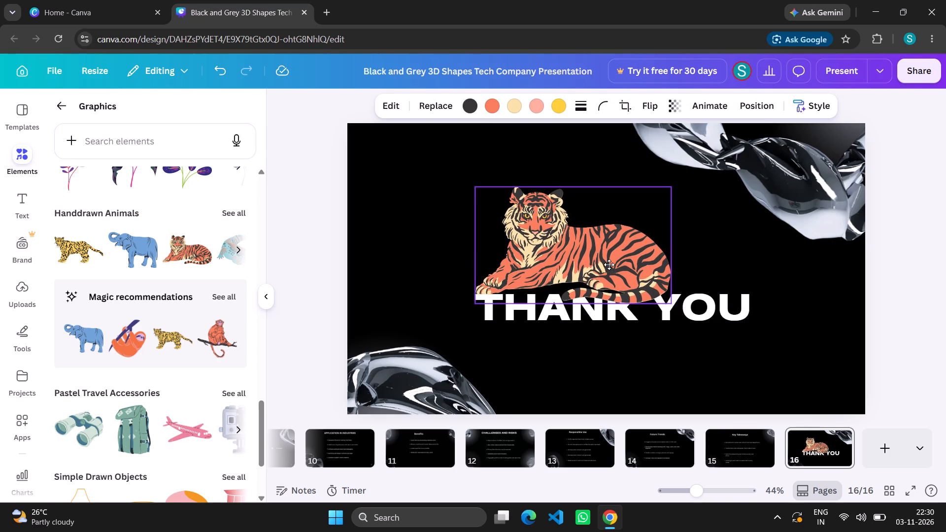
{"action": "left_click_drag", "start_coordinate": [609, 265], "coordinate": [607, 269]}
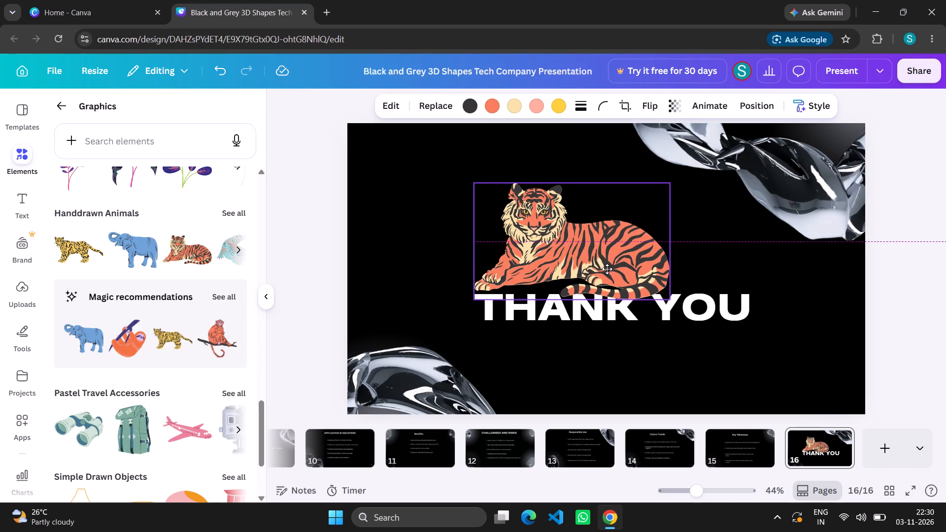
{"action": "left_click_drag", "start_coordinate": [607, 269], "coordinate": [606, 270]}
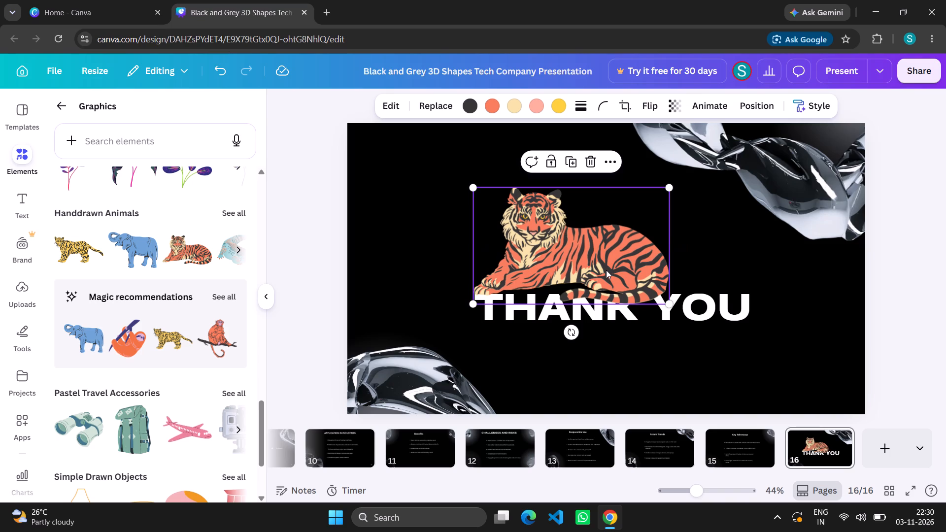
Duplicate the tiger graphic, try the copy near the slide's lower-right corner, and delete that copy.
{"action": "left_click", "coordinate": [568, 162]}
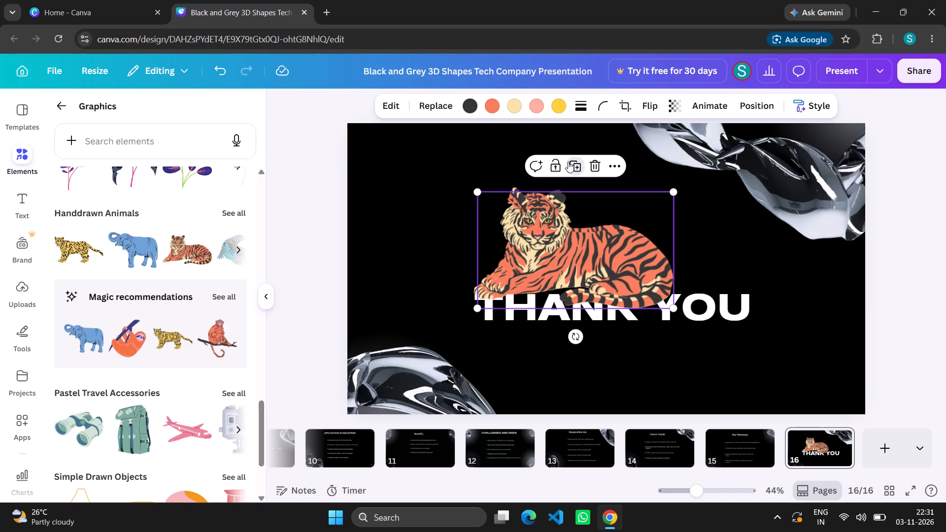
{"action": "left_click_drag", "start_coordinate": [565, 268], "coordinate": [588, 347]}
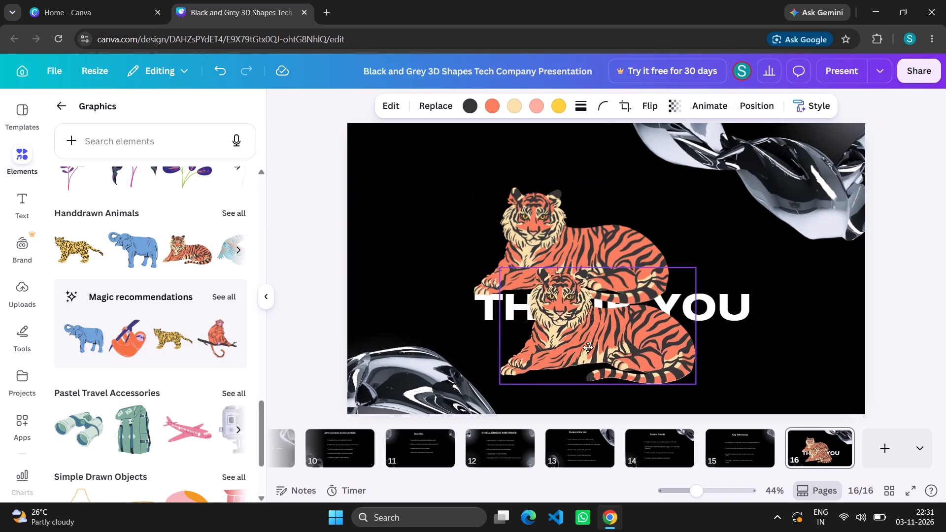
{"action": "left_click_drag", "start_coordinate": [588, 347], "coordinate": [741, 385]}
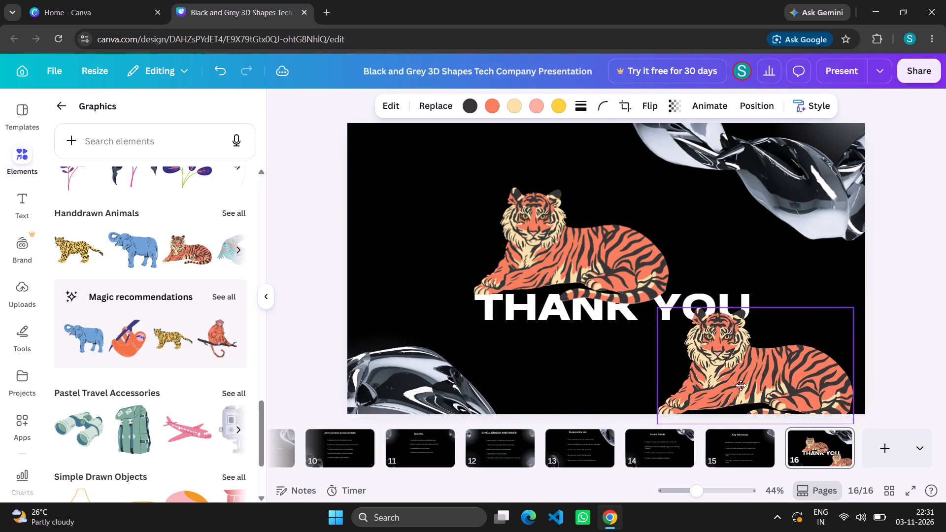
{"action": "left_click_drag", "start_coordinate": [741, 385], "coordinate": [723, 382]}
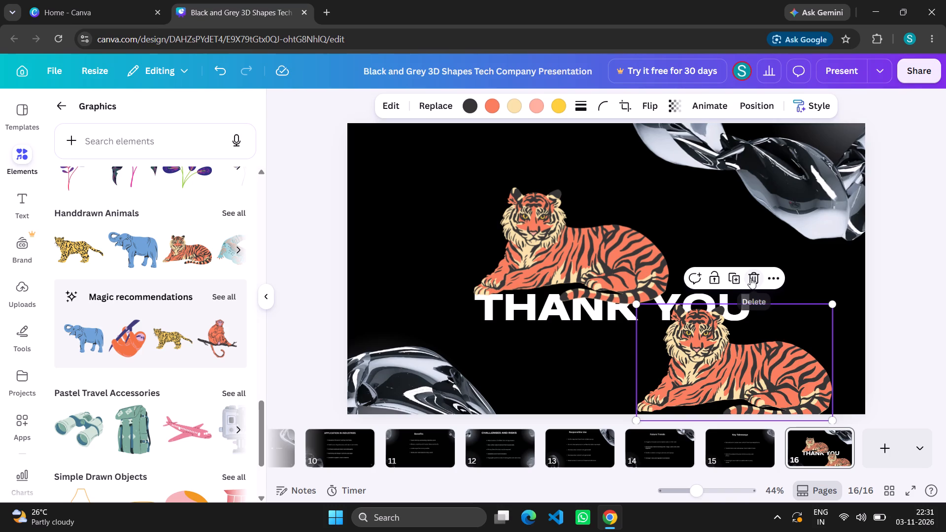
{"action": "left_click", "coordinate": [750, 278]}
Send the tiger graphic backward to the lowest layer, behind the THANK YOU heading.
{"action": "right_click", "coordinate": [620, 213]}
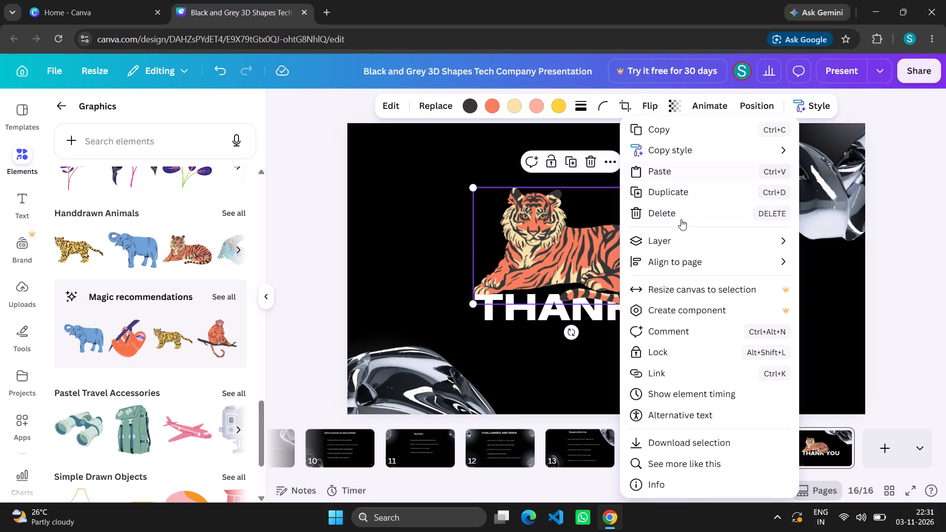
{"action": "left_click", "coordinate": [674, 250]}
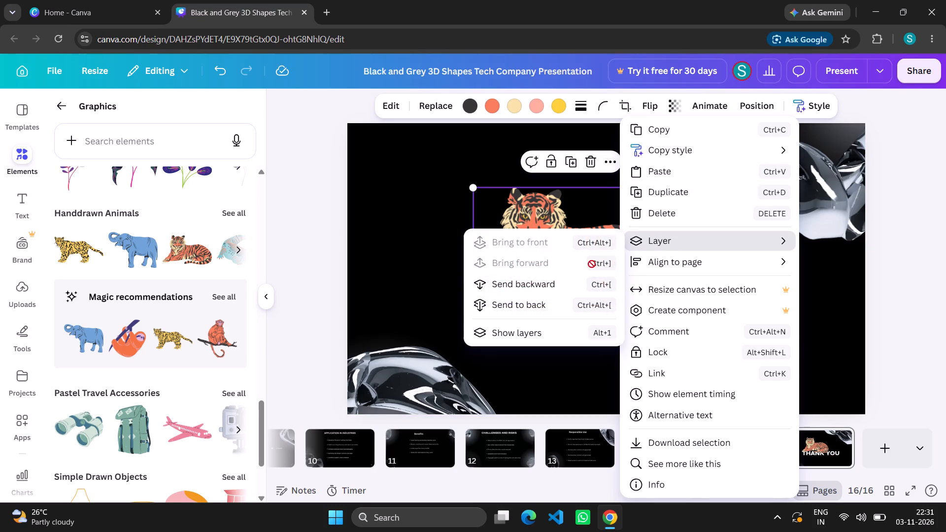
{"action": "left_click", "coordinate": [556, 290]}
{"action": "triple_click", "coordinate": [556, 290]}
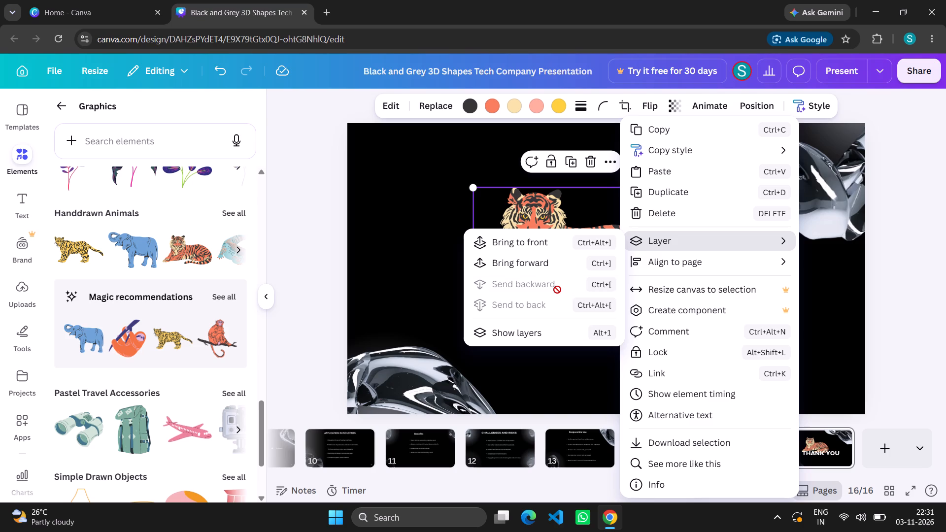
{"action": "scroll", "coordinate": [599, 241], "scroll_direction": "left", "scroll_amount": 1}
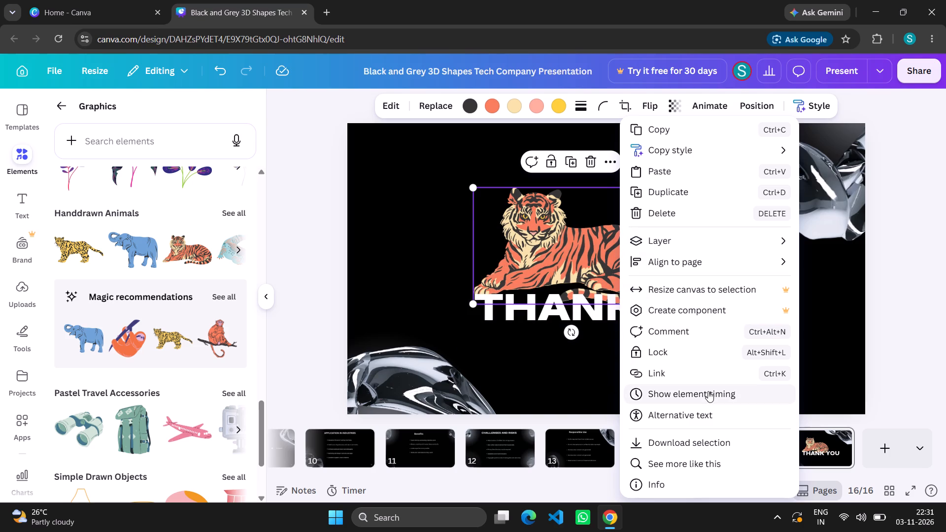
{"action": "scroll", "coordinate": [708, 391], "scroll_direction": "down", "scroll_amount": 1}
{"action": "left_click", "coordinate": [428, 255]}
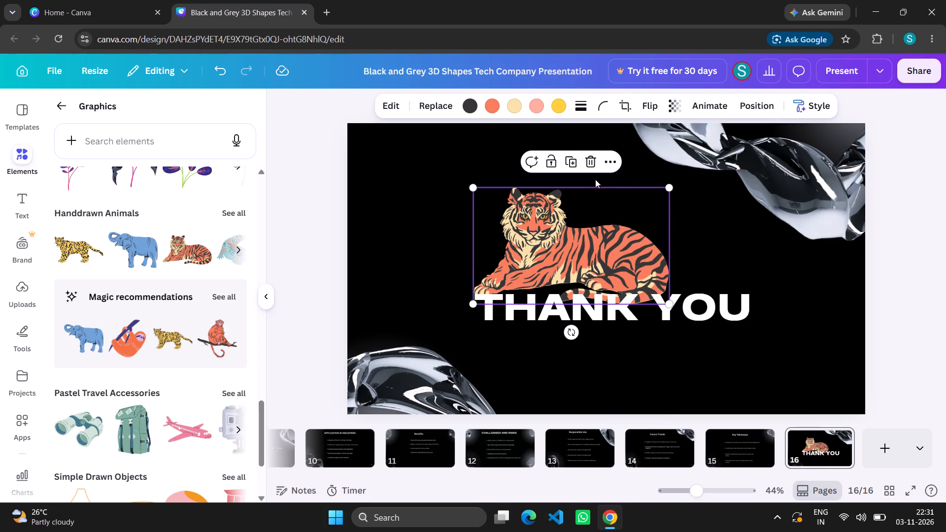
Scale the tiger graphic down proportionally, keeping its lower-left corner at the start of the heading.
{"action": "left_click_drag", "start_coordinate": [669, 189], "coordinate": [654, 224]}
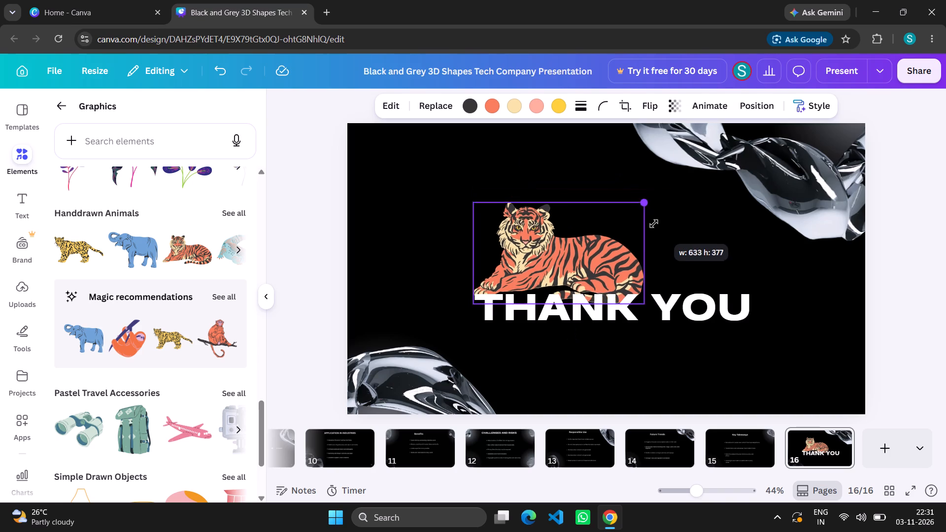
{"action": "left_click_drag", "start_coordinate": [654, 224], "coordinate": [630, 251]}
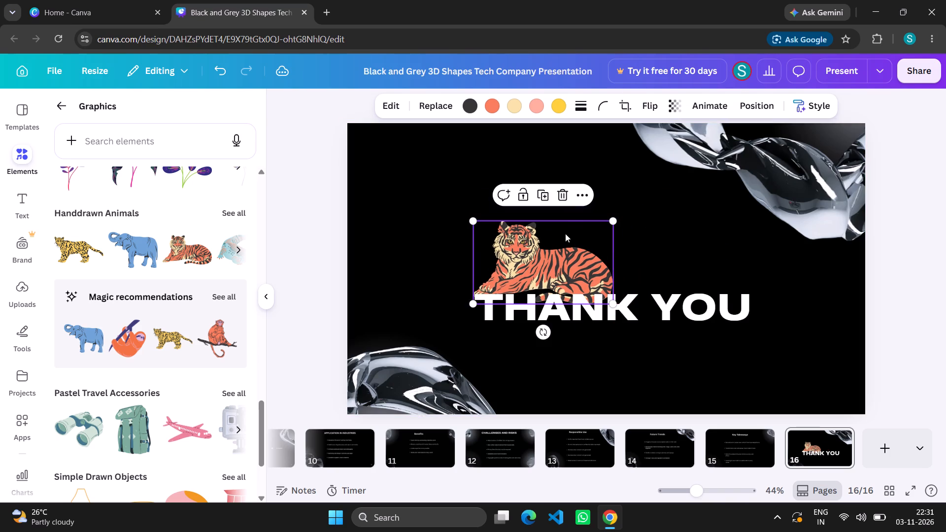
Delete the tiger graphic from the THANK YOU slide.
{"action": "left_click", "coordinate": [559, 187]}
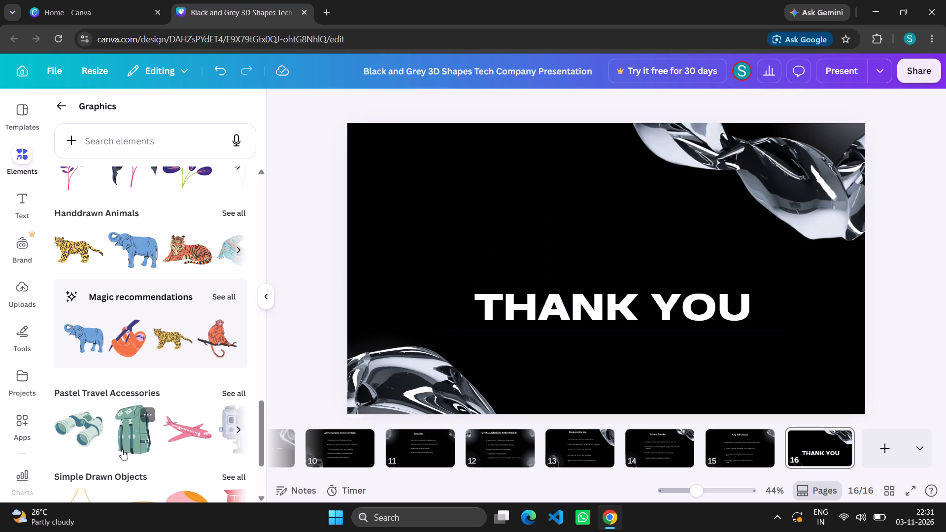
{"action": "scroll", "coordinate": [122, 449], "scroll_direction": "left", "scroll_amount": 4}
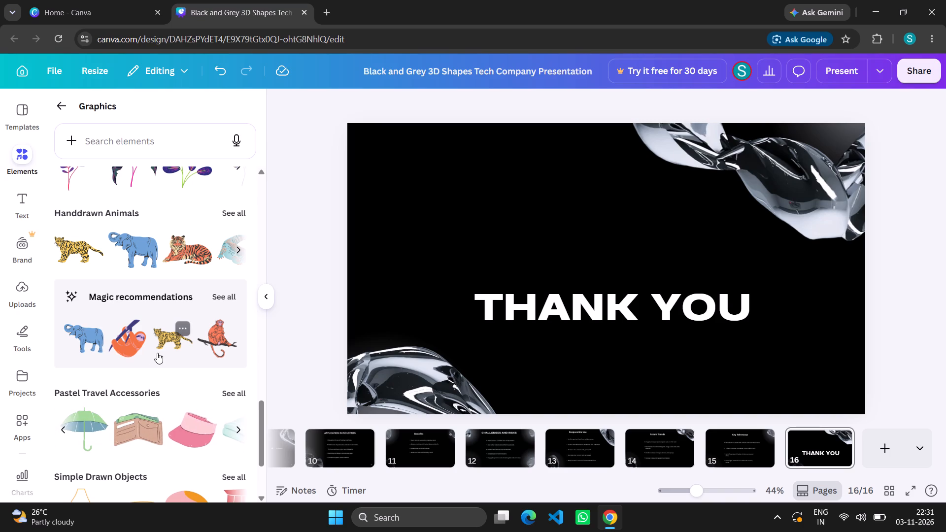
Add a pink sticky note on the THANK YOU slide, near its left edge beside the heading.
{"action": "left_click", "coordinate": [24, 332]}
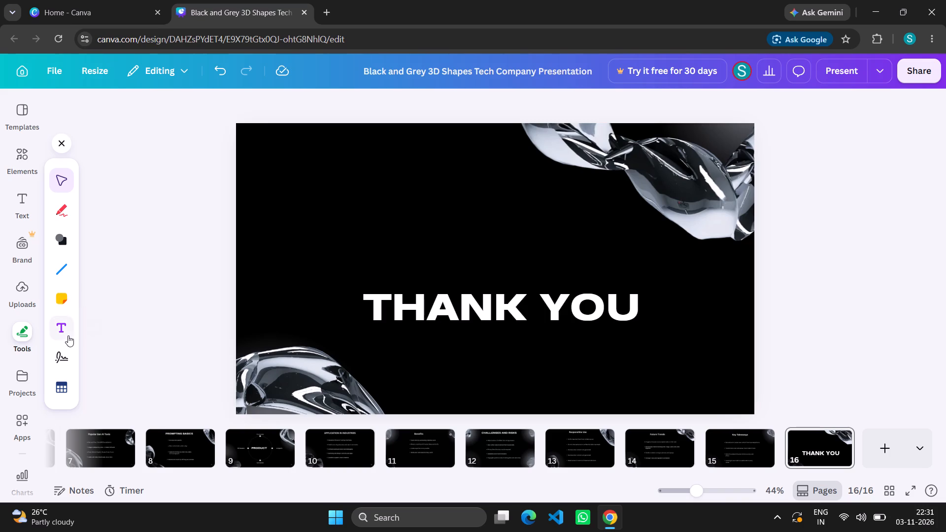
{"action": "left_click", "coordinate": [66, 309]}
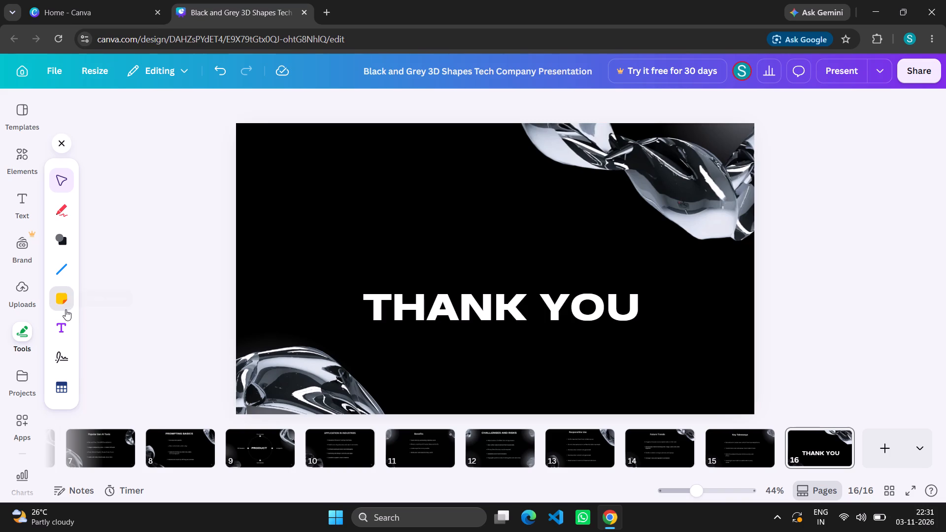
{"action": "left_click", "coordinate": [101, 272]}
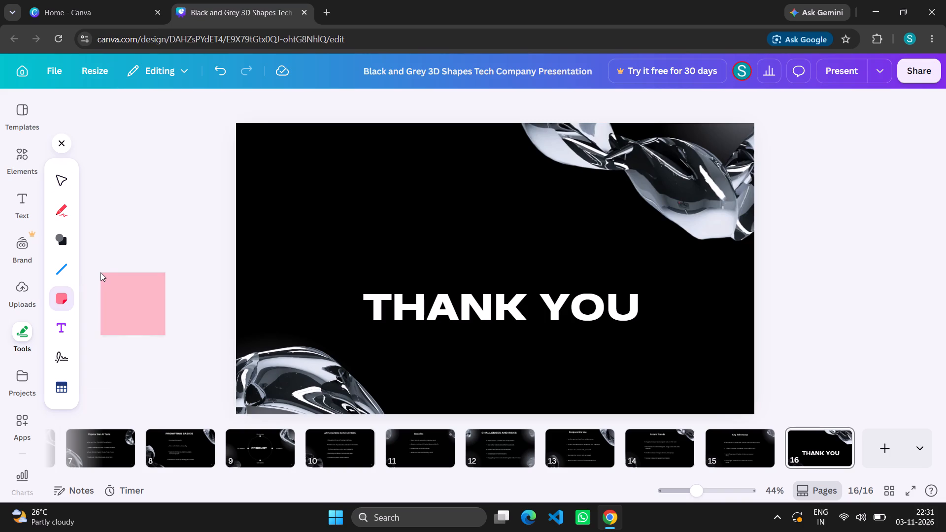
{"action": "left_click", "coordinate": [251, 233]}
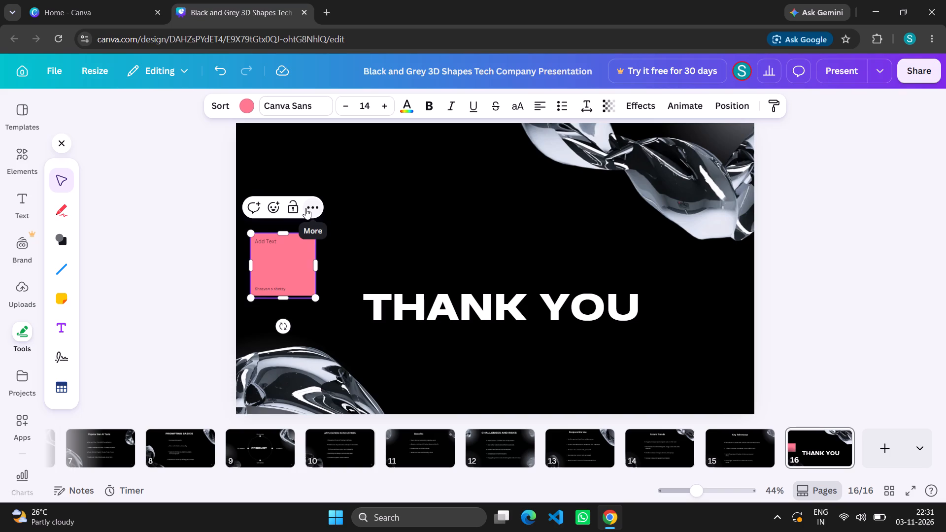
Remove the author name from the pink sticky note.
{"action": "left_click", "coordinate": [305, 208]}
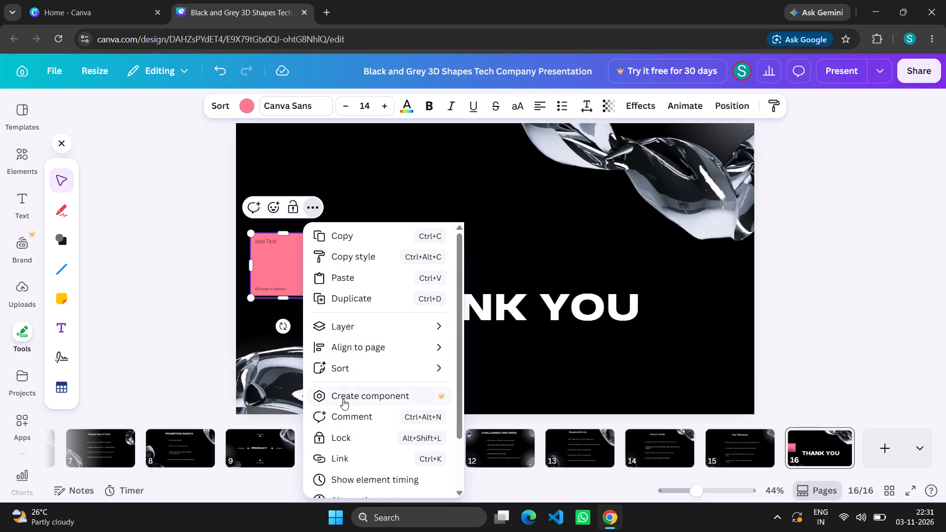
{"action": "scroll", "coordinate": [339, 399], "scroll_direction": "down", "scroll_amount": 1}
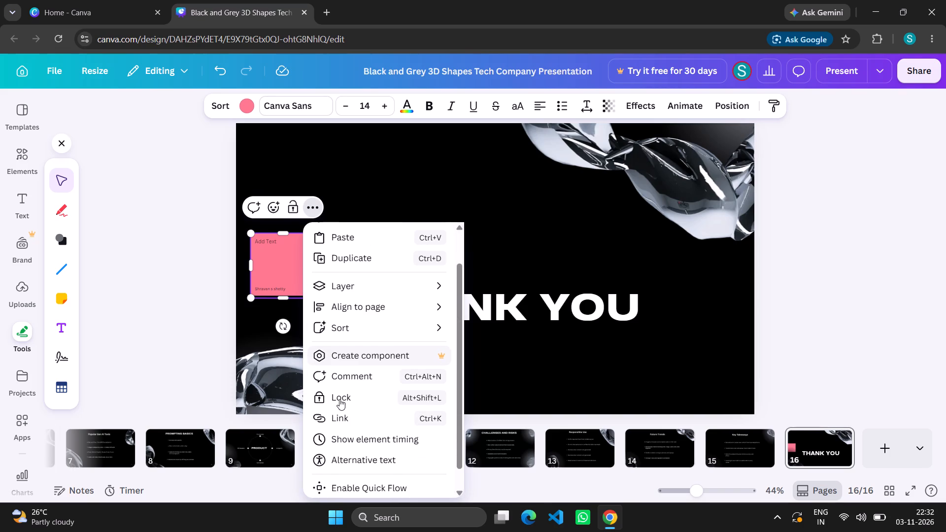
{"action": "scroll", "coordinate": [339, 399], "scroll_direction": "down", "scroll_amount": 1}
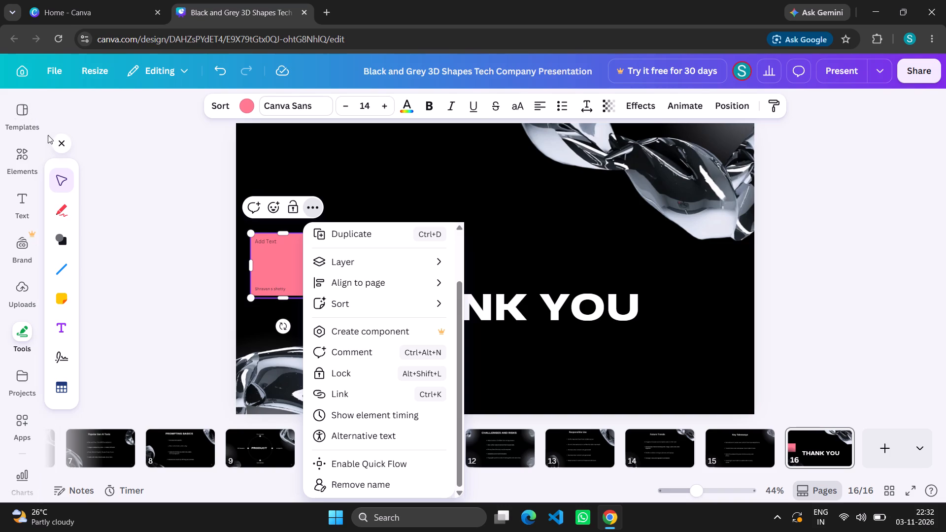
{"action": "left_click", "coordinate": [61, 143]}
{"action": "right_click", "coordinate": [260, 297]}
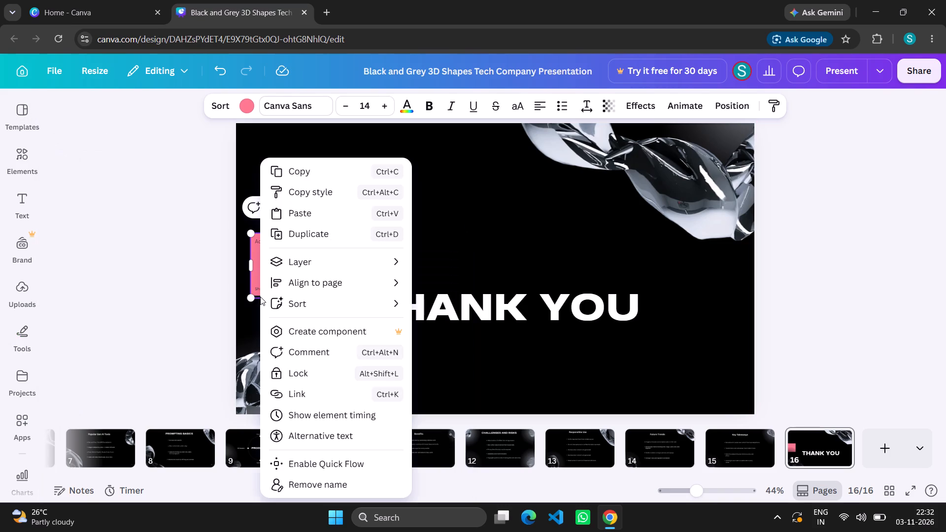
{"action": "scroll", "coordinate": [315, 263], "scroll_direction": "down", "scroll_amount": 2}
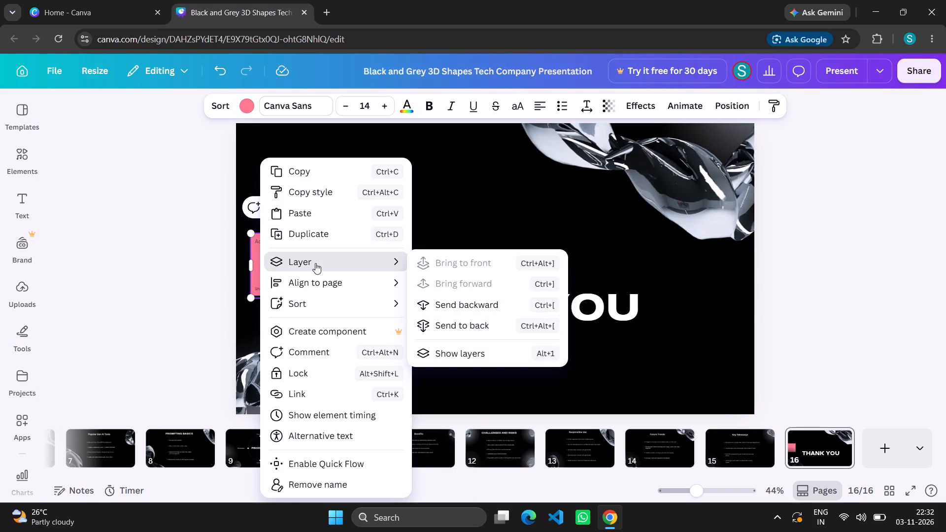
{"action": "left_click", "coordinate": [319, 484]}
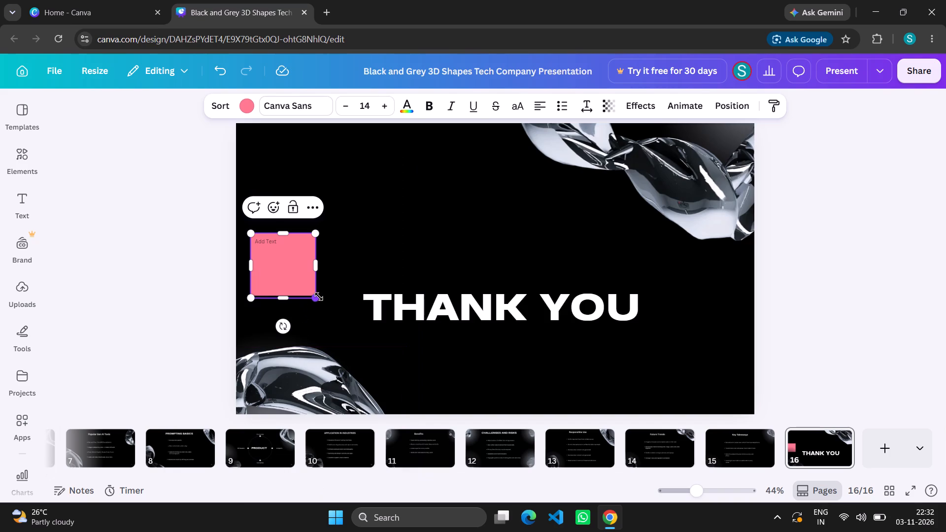
Remove the pink sticky note from the THANK YOU slide by moving it completely off the page.
{"action": "left_click", "coordinate": [312, 200]}
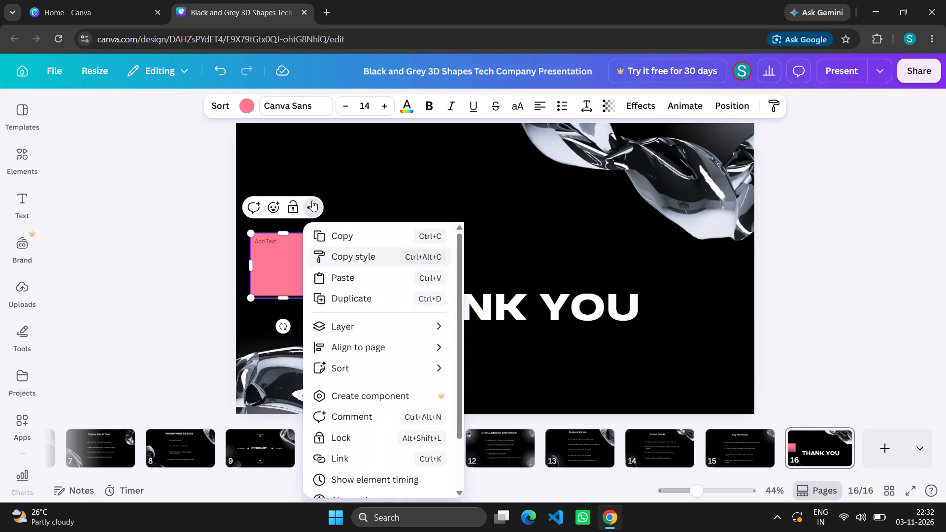
{"action": "left_click", "coordinate": [312, 200]}
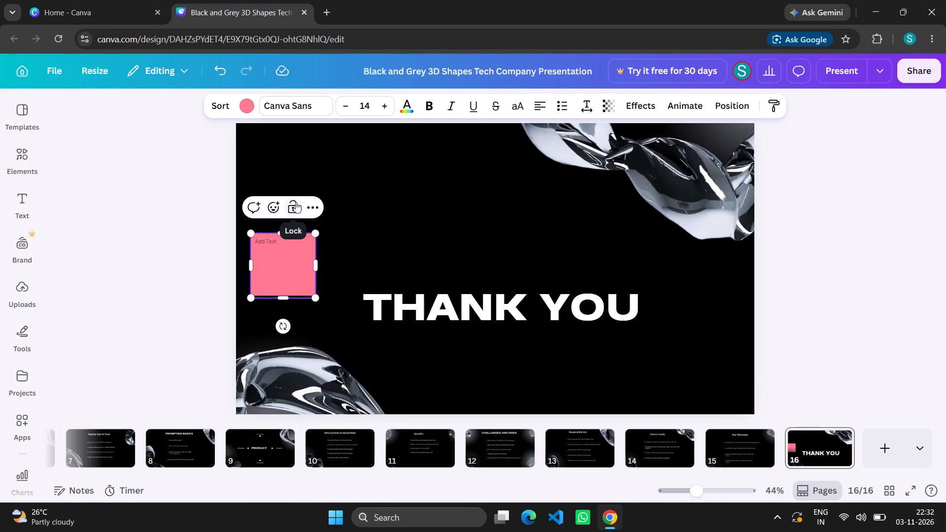
{"action": "left_click_drag", "start_coordinate": [285, 234], "coordinate": [238, 233]}
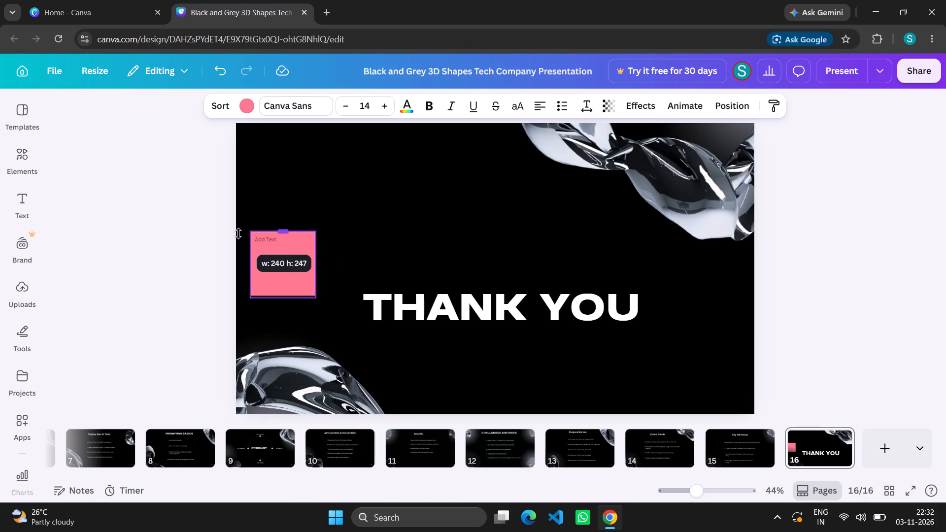
{"action": "left_click_drag", "start_coordinate": [238, 233], "coordinate": [250, 261]}
{"action": "left_click_drag", "start_coordinate": [278, 272], "coordinate": [247, 276]}
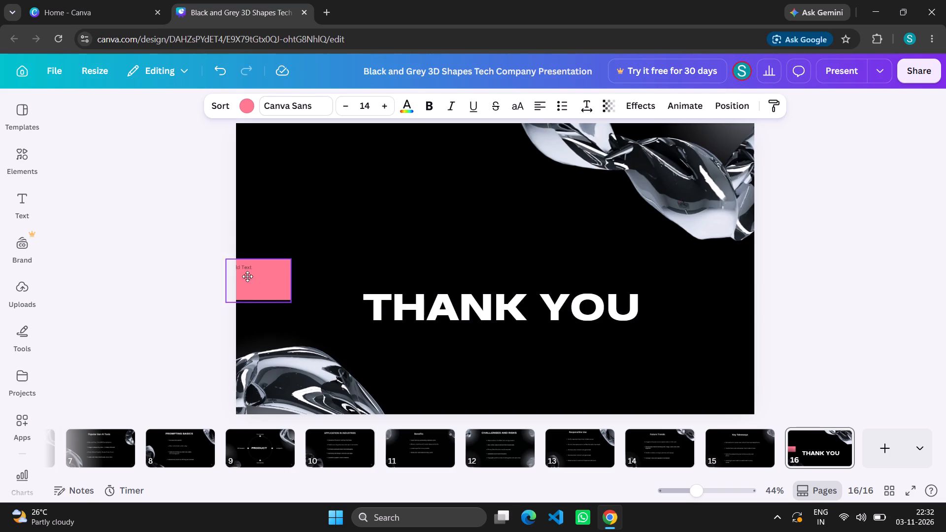
{"action": "left_click_drag", "start_coordinate": [247, 276], "coordinate": [126, 255]}
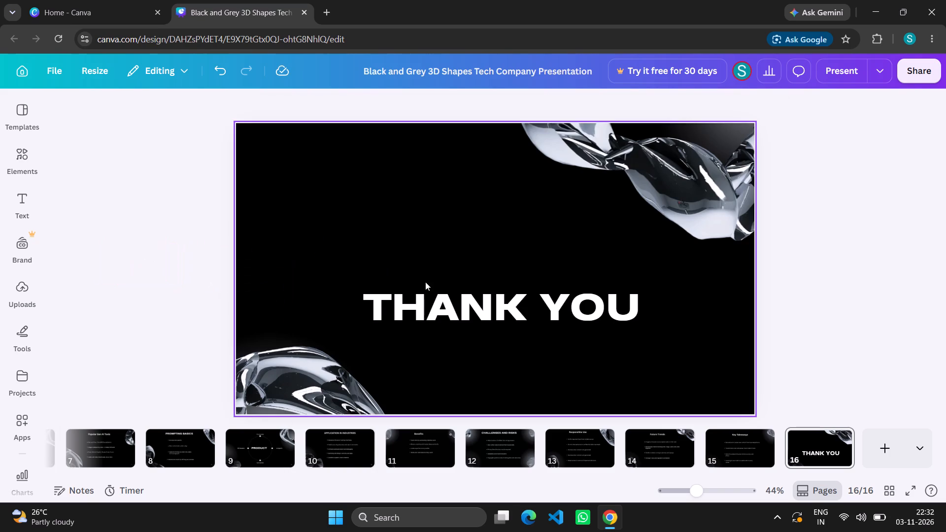
Move the THANK YOU heading straight up to near the slide's vertical middle.
{"action": "left_click_drag", "start_coordinate": [441, 305], "coordinate": [441, 274]}
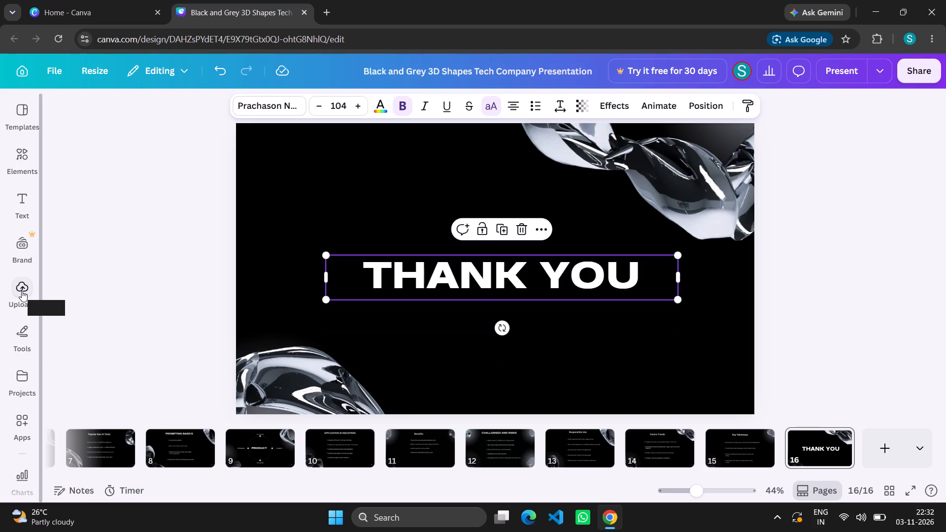
Browse the graphics categories in the elements library for a decoration suited to the THANK YOU slide.
{"action": "left_click", "coordinate": [29, 146]}
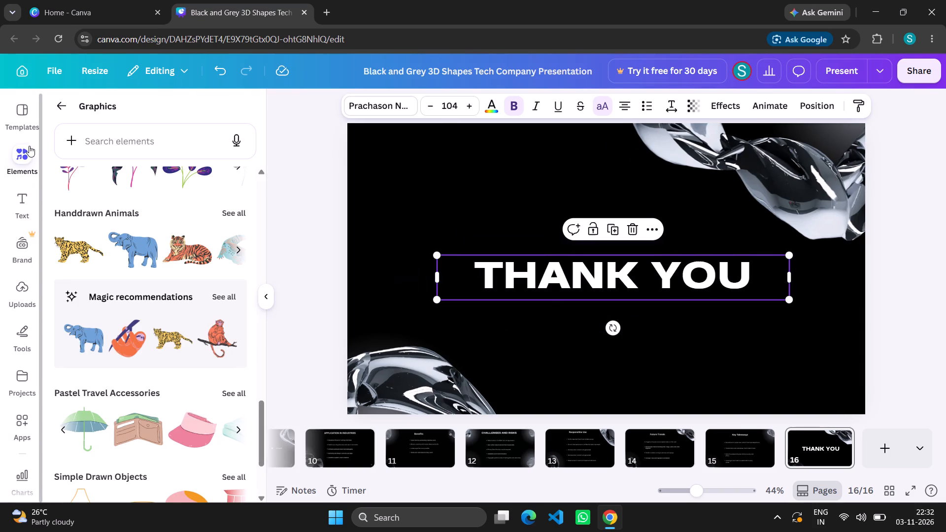
{"action": "scroll", "coordinate": [140, 317], "scroll_direction": "down", "scroll_amount": 4}
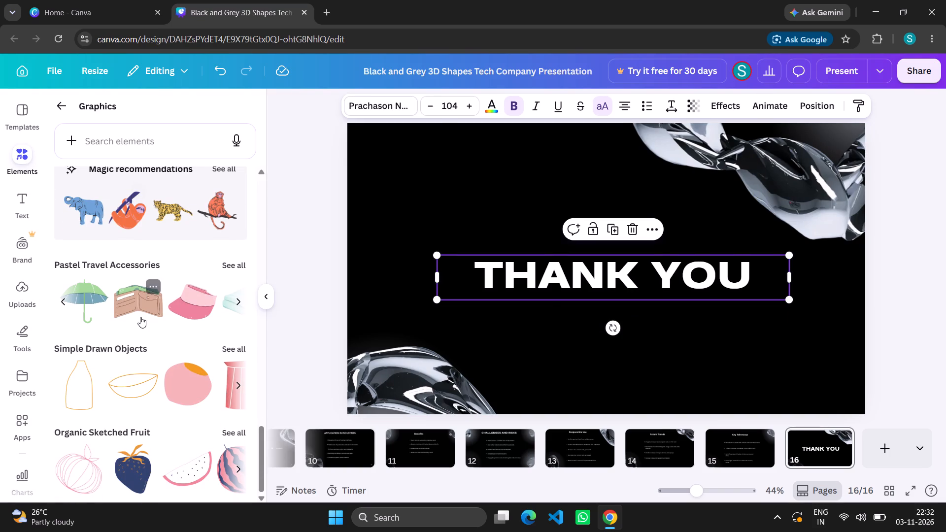
{"action": "scroll", "coordinate": [140, 317], "scroll_direction": "down", "scroll_amount": 1}
{"action": "scroll", "coordinate": [140, 317], "scroll_direction": "up", "scroll_amount": 7}
{"action": "scroll", "coordinate": [140, 317], "scroll_direction": "right", "scroll_amount": 1}
{"action": "scroll", "coordinate": [140, 317], "scroll_direction": "up", "scroll_amount": 5}
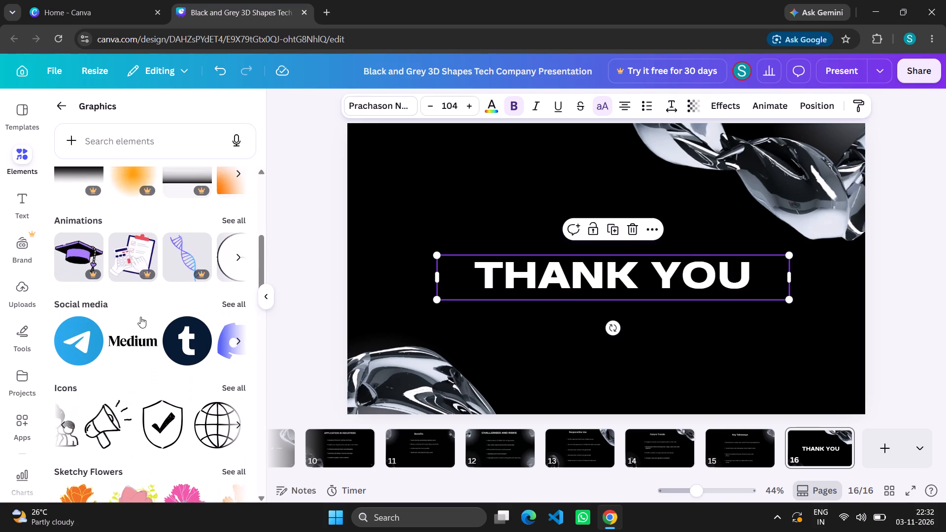
{"action": "scroll", "coordinate": [140, 317], "scroll_direction": "up", "scroll_amount": 2}
{"action": "scroll", "coordinate": [140, 317], "scroll_direction": "right", "scroll_amount": 1}
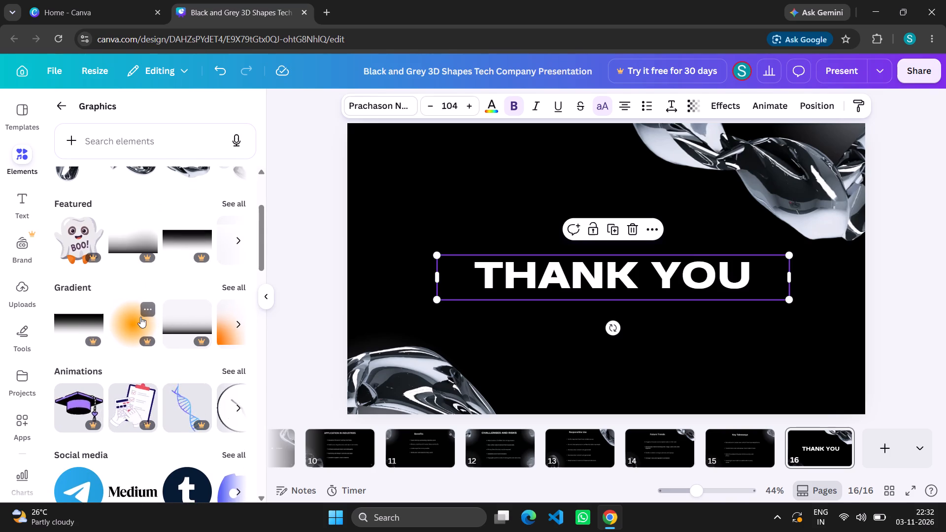
{"action": "scroll", "coordinate": [140, 317], "scroll_direction": "up", "scroll_amount": 2}
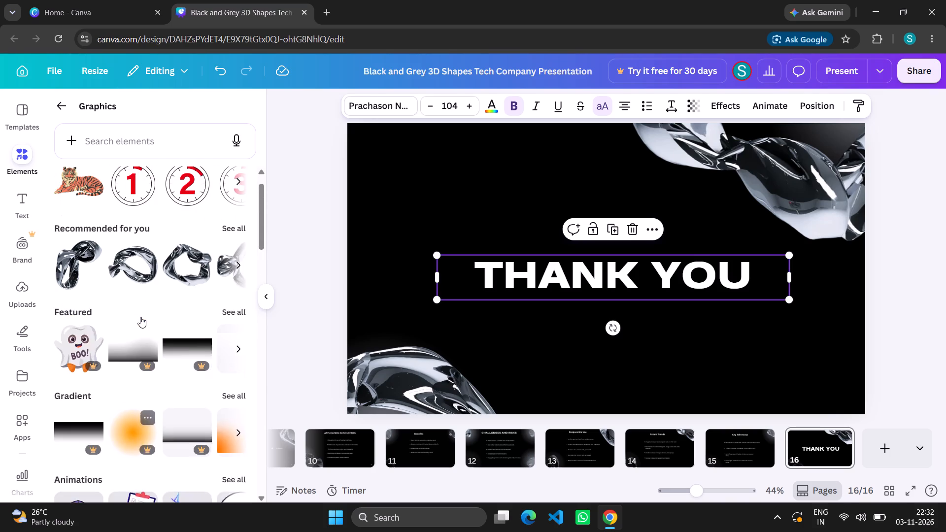
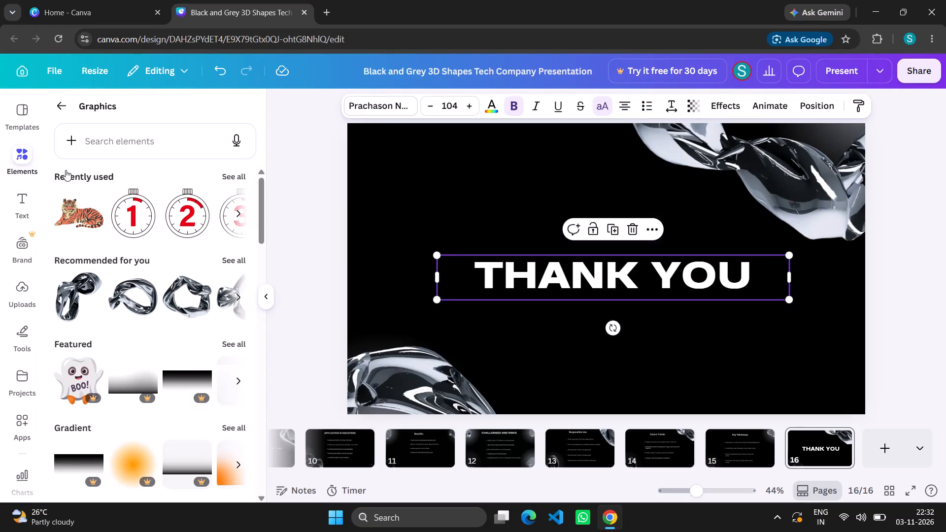
Add the recently used photo of a handwritten thank-you card on a dark envelope to slide 16.
{"action": "left_click", "coordinate": [63, 103]}
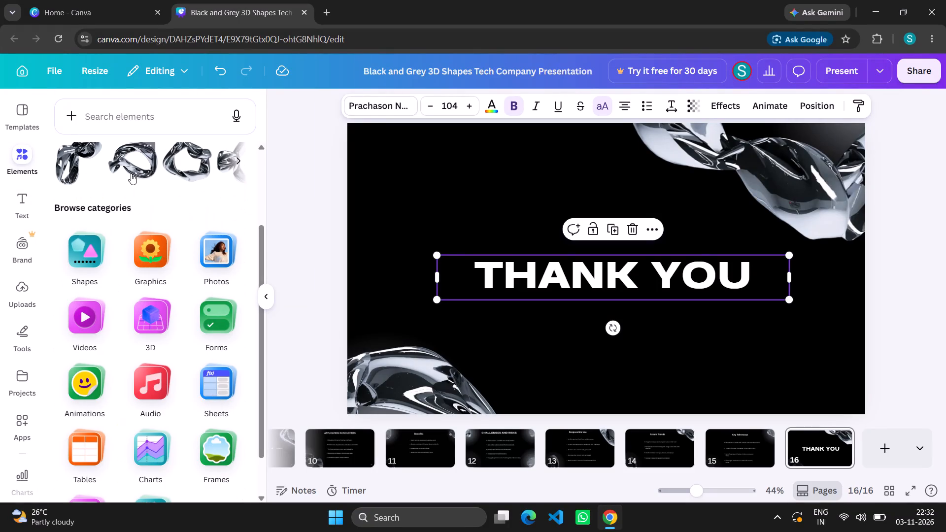
{"action": "scroll", "coordinate": [146, 227], "scroll_direction": "down", "scroll_amount": 1}
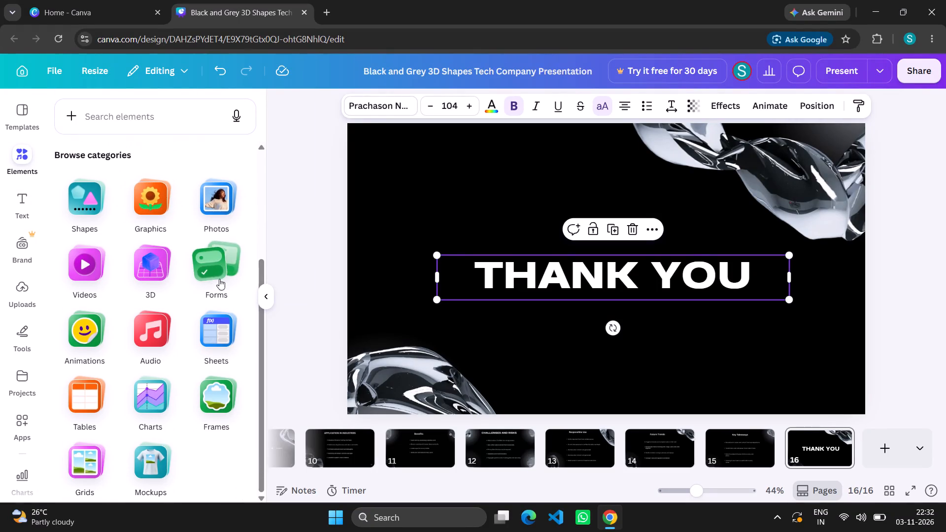
{"action": "left_click", "coordinate": [220, 209]}
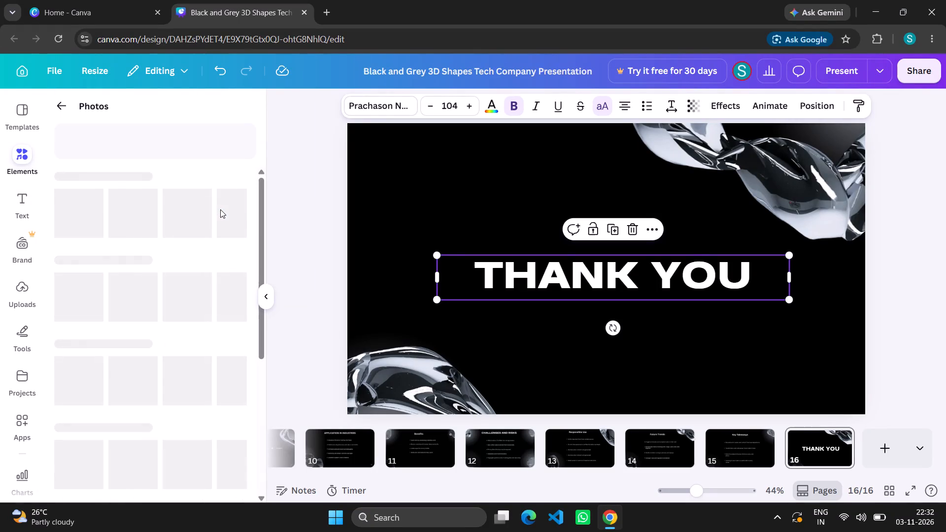
{"action": "left_click", "coordinate": [185, 227]}
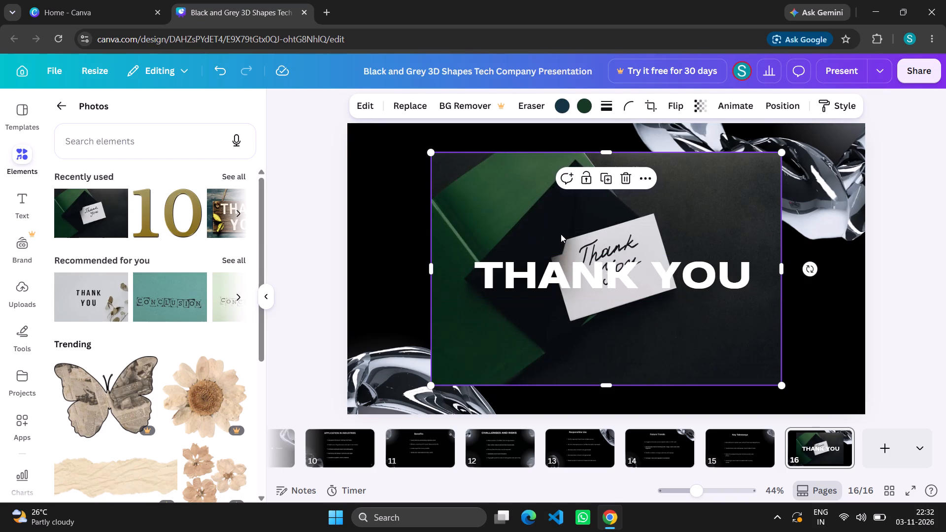
Delete the THANK YOU heading, both glossy 3D shapes and both corner glow graphics from slide 16, keeping only the photo.
{"action": "left_click", "coordinate": [578, 256]}
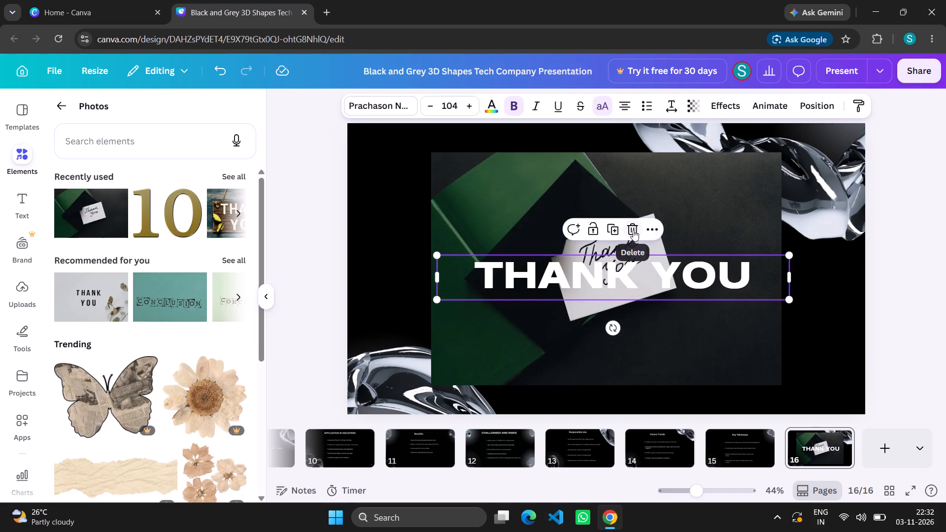
{"action": "left_click", "coordinate": [633, 230]}
{"action": "left_click", "coordinate": [811, 198]}
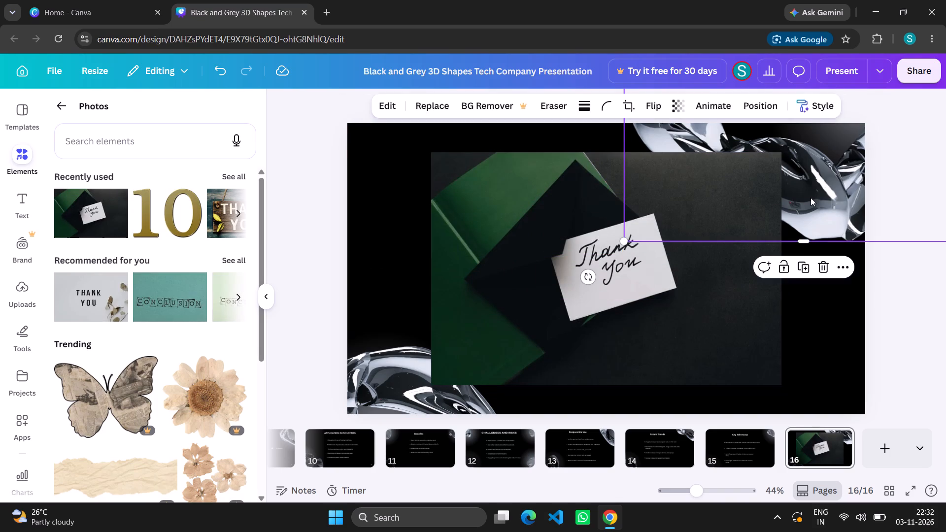
{"action": "left_click", "coordinate": [827, 264]}
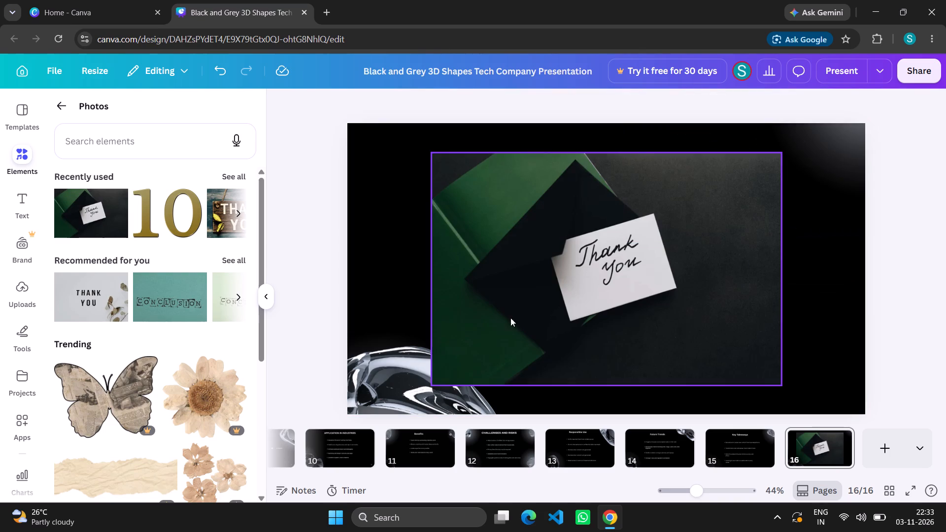
{"action": "left_click", "coordinate": [379, 361]}
{"action": "left_click", "coordinate": [422, 317]}
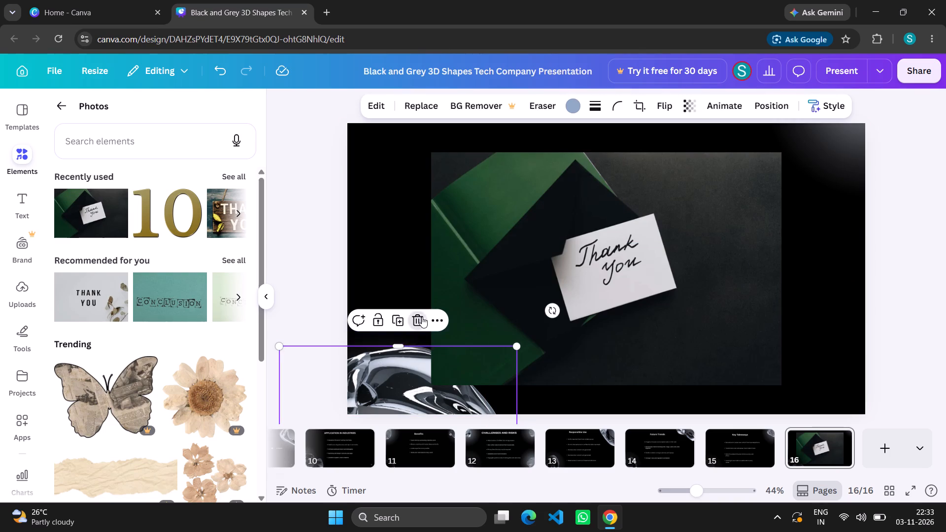
{"action": "left_click", "coordinate": [517, 292]}
{"action": "left_click", "coordinate": [350, 406]}
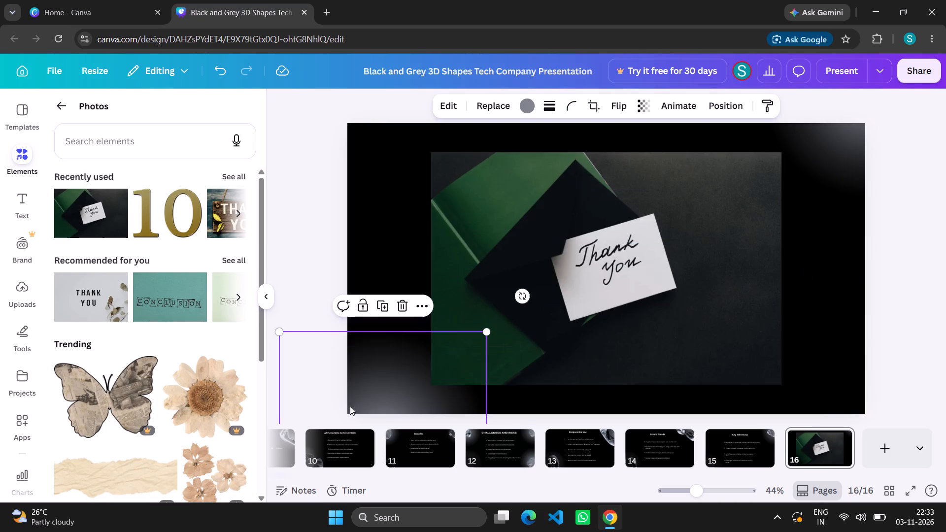
{"action": "left_click", "coordinate": [404, 311]}
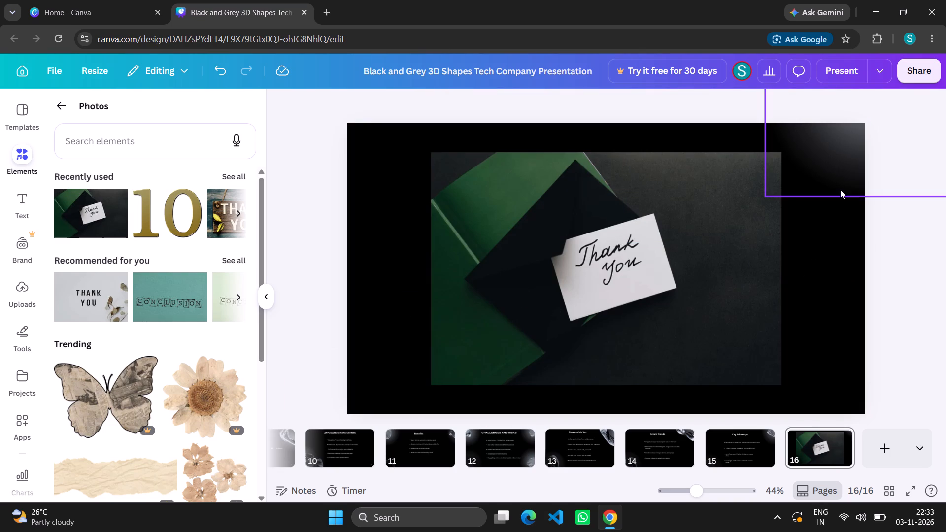
{"action": "left_click", "coordinate": [836, 176]}
{"action": "left_click", "coordinate": [889, 217]}
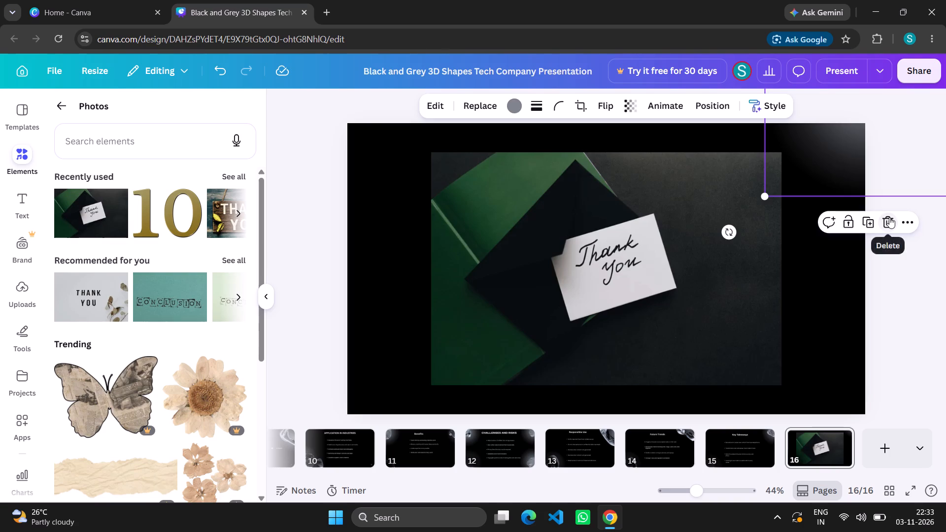
Stretch the thank-you photo to all four edges of slide 16 so it covers the full 1,920 width and the full height.
{"action": "left_click", "coordinate": [707, 258]}
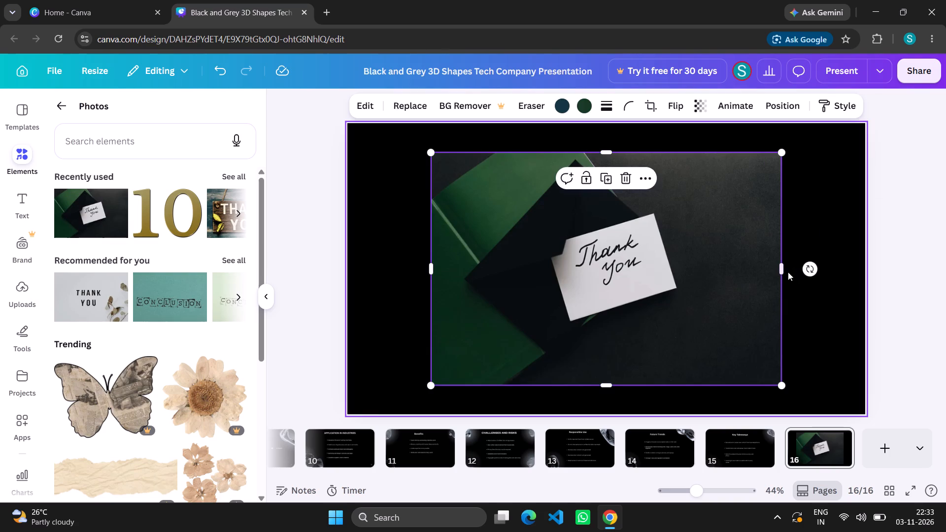
{"action": "left_click_drag", "start_coordinate": [781, 268], "coordinate": [862, 253]}
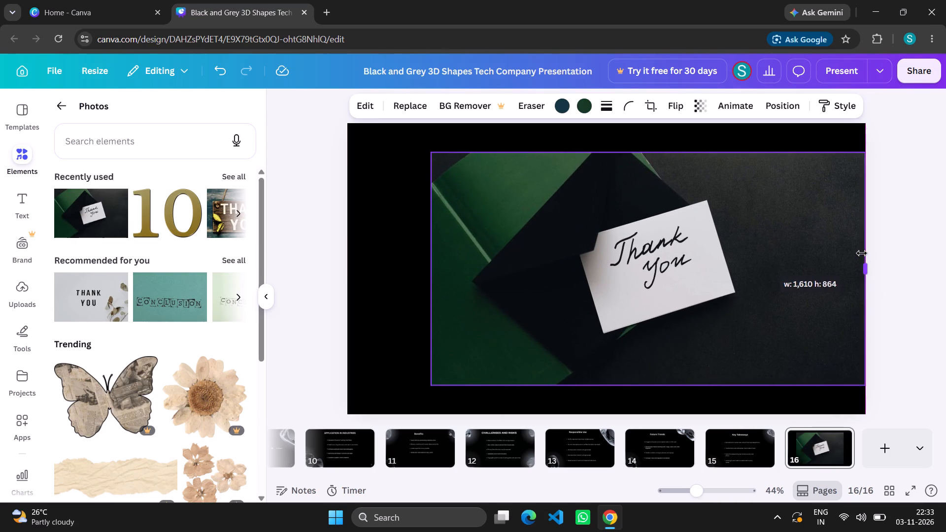
{"action": "left_click_drag", "start_coordinate": [862, 253], "coordinate": [864, 254]}
{"action": "left_click_drag", "start_coordinate": [430, 270], "coordinate": [346, 272]}
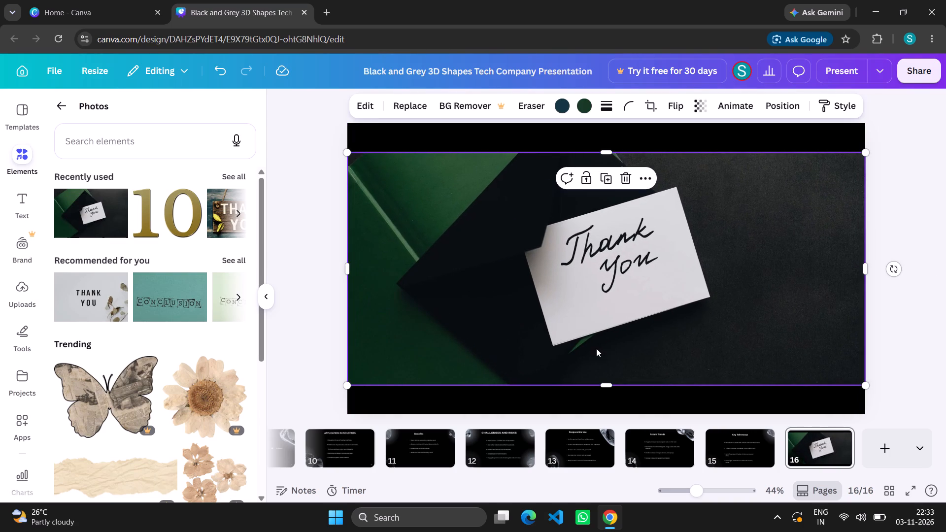
{"action": "left_click_drag", "start_coordinate": [610, 387], "coordinate": [613, 413]}
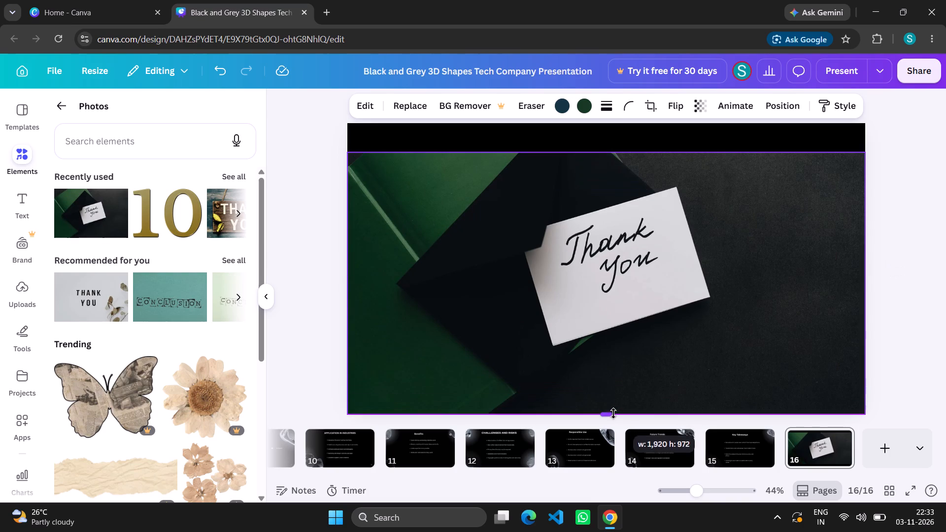
{"action": "left_click_drag", "start_coordinate": [613, 413], "coordinate": [613, 414]}
{"action": "left_click_drag", "start_coordinate": [604, 152], "coordinate": [605, 121]}
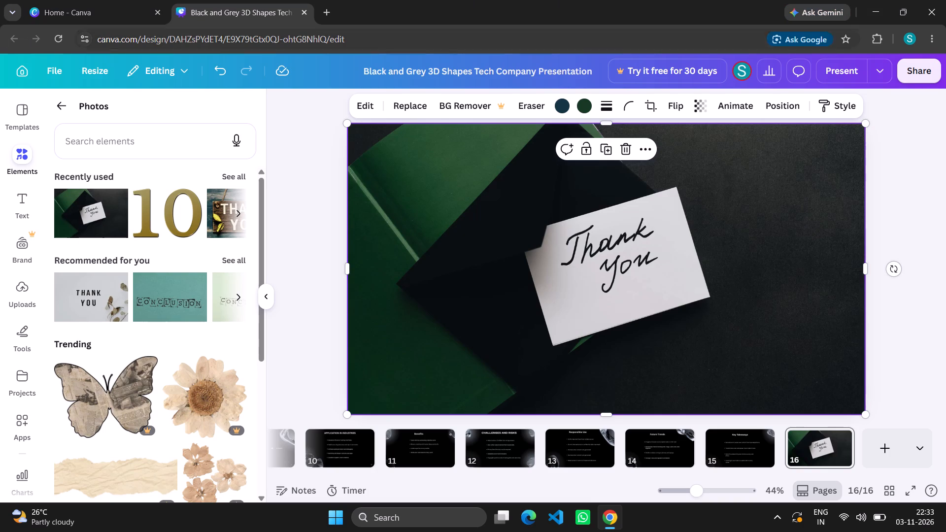
Restart Chrome and reopen the Black and Grey 3D Shapes Tech Company Presentation from the Canva home page.
{"action": "left_click", "coordinate": [944, 11]}
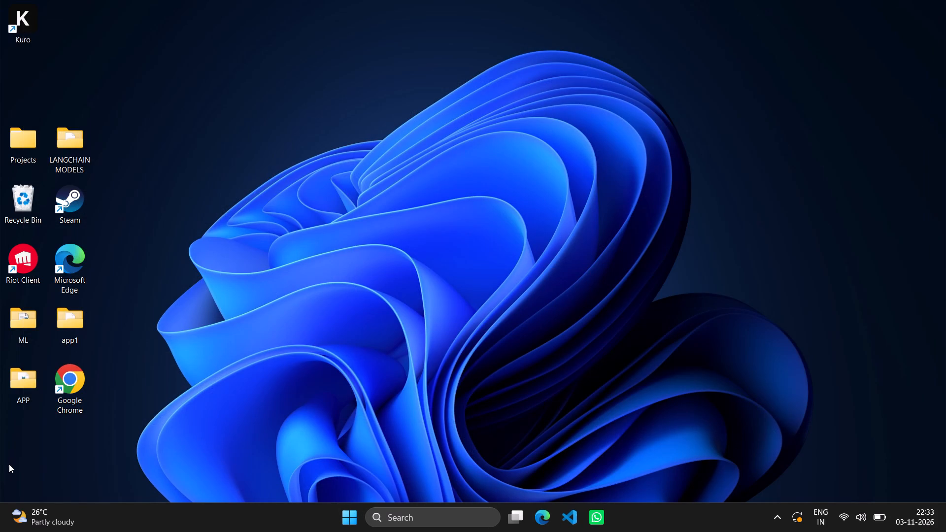
{"action": "double_click", "coordinate": [75, 392]}
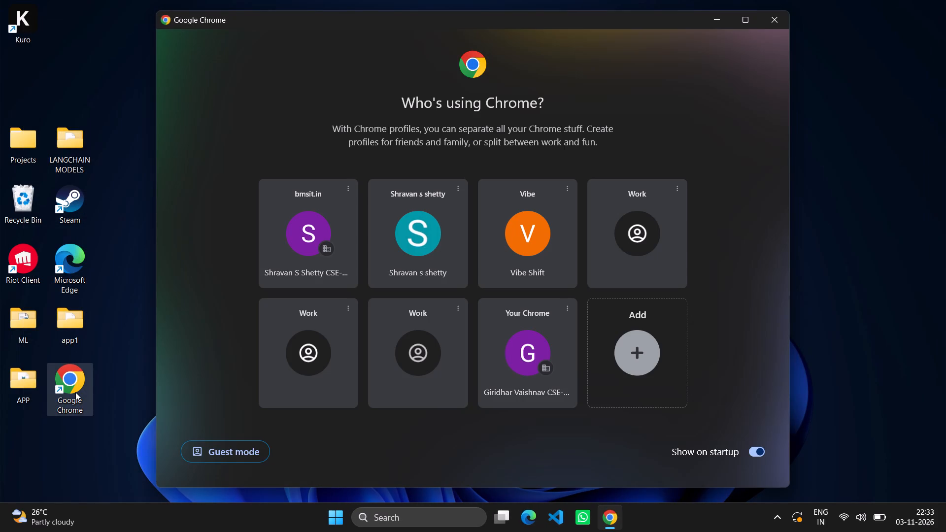
{"action": "left_click", "coordinate": [400, 269]}
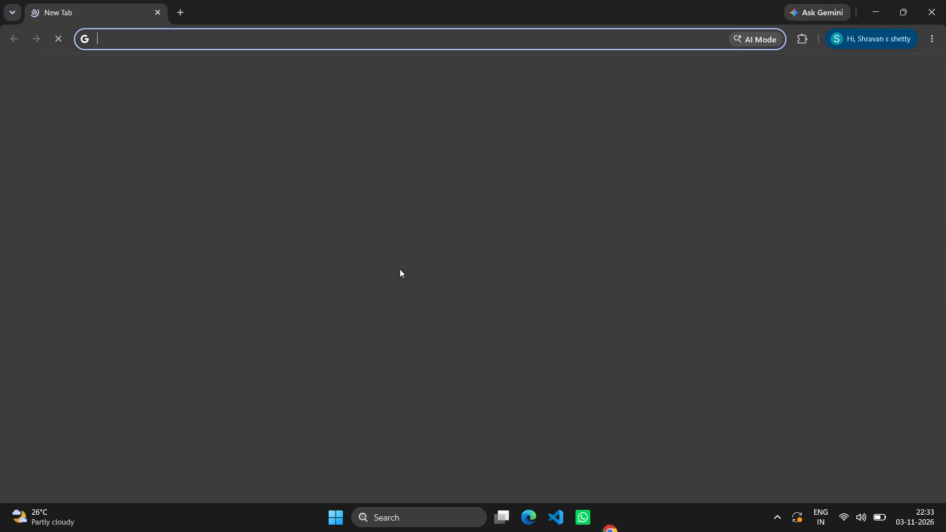
{"action": "left_click", "coordinate": [378, 242]}
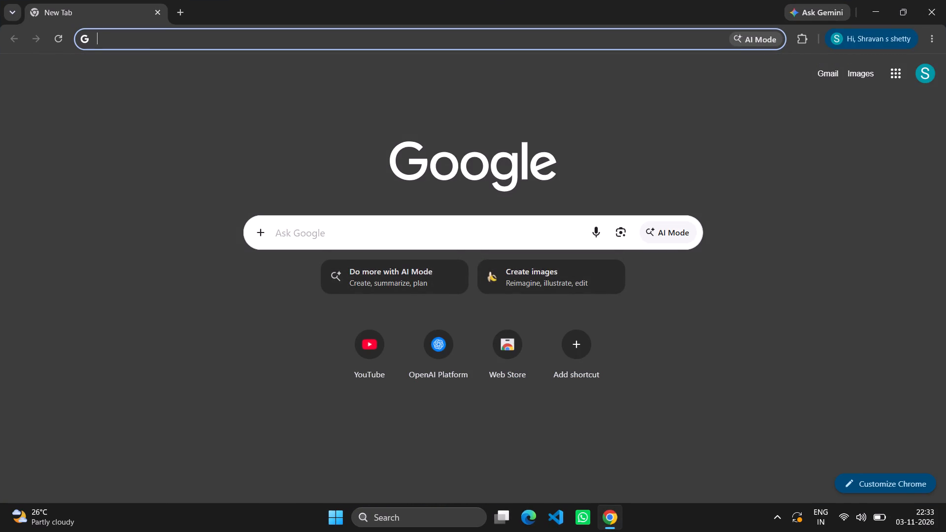
{"action": "left_click", "coordinate": [349, 262]}
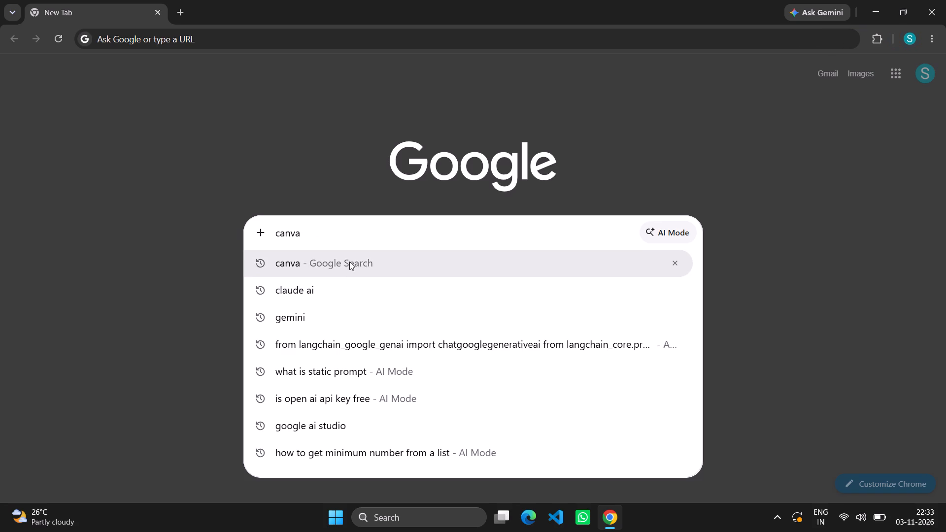
{"action": "left_click", "coordinate": [269, 211]}
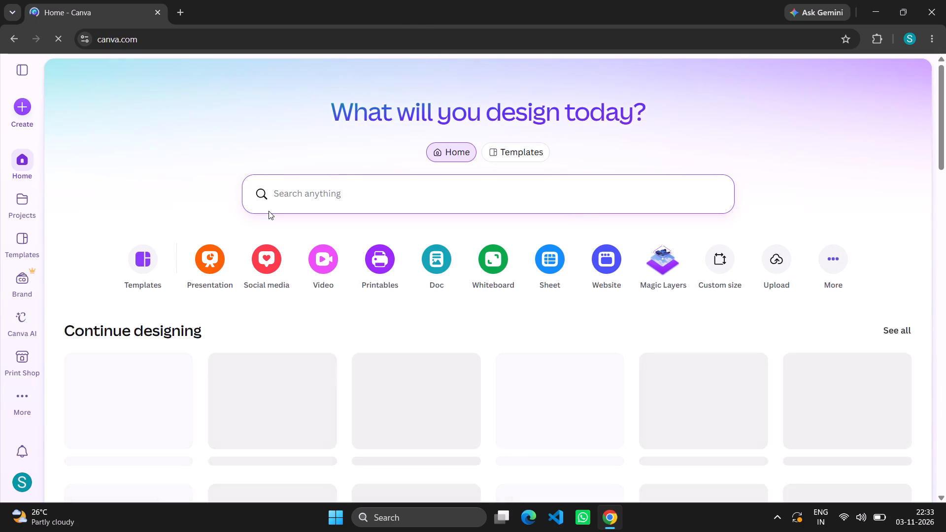
{"action": "left_click", "coordinate": [136, 384]}
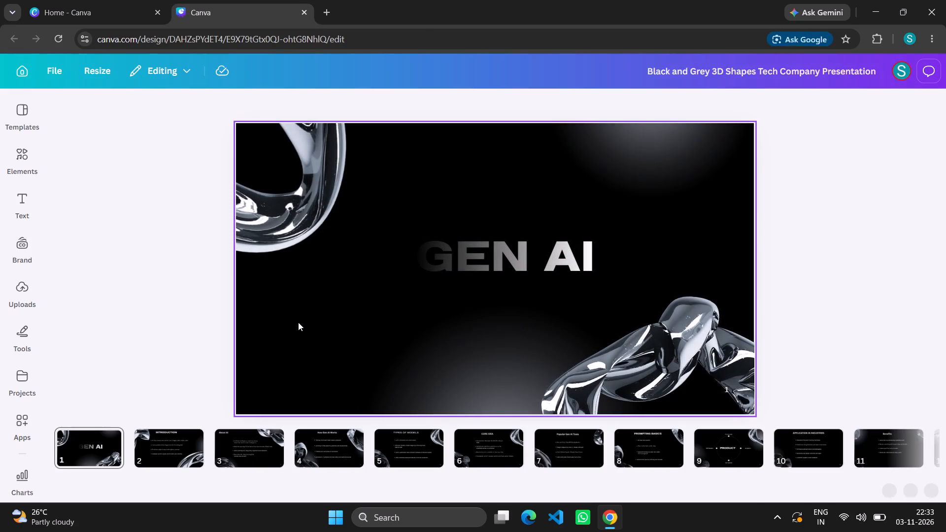
Page through the GEN AI presentation's slides in order up to the thank-you slide on page 16.
{"action": "key", "text": "Right"}
{"action": "key", "text": "Right"}
{"action": "key", "text": "Right"}
{"action": "key", "text": "Right"}
{"action": "key", "text": "Right"}
{"action": "key", "text": "Right"}
{"action": "key", "text": "Right"}
{"action": "key", "text": "Right"}
{"action": "key", "text": "Right"}
{"action": "key", "text": "Right"}
{"action": "key", "text": "Right"}
{"action": "key", "text": "Right"}
{"action": "key", "text": "Right"}
{"action": "key", "text": "Right"}
{"action": "key", "text": "Right"}
{"action": "key", "text": "Right"}
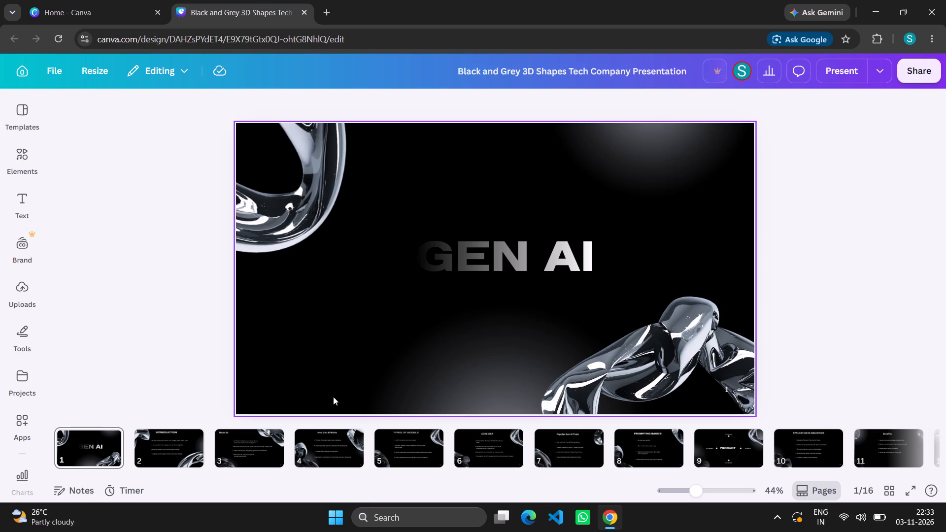
{"action": "left_click_drag", "start_coordinate": [179, 470], "coordinate": [178, 460]}
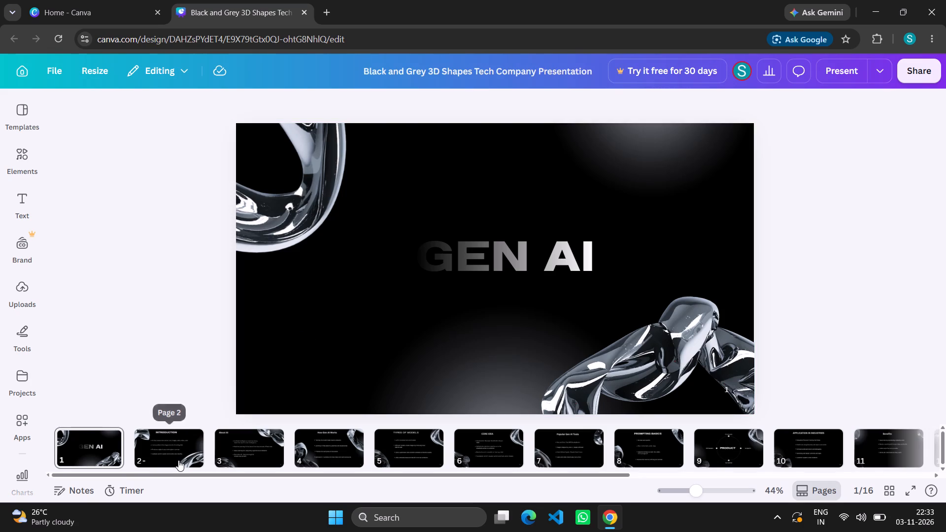
{"action": "left_click_drag", "start_coordinate": [178, 460], "coordinate": [178, 460]}
{"action": "key", "text": "Right"}
{"action": "key", "text": "Right"}
{"action": "key", "text": "Right"}
{"action": "key", "text": "Right"}
{"action": "key", "text": "Right"}
{"action": "key", "text": "Right"}
{"action": "key", "text": "Right"}
{"action": "key", "text": "Right"}
{"action": "key", "text": "Right"}
{"action": "key", "text": "Right"}
{"action": "key", "text": "Right"}
{"action": "key", "text": "Right"}
{"action": "key", "text": "Right"}
{"action": "key", "text": "Right"}
{"action": "key", "text": "Right"}
{"action": "key", "text": "Right"}
{"action": "key", "text": "Right"}
{"action": "key", "text": "Right"}
{"action": "key", "text": "Right"}
{"action": "key", "text": "Right"}
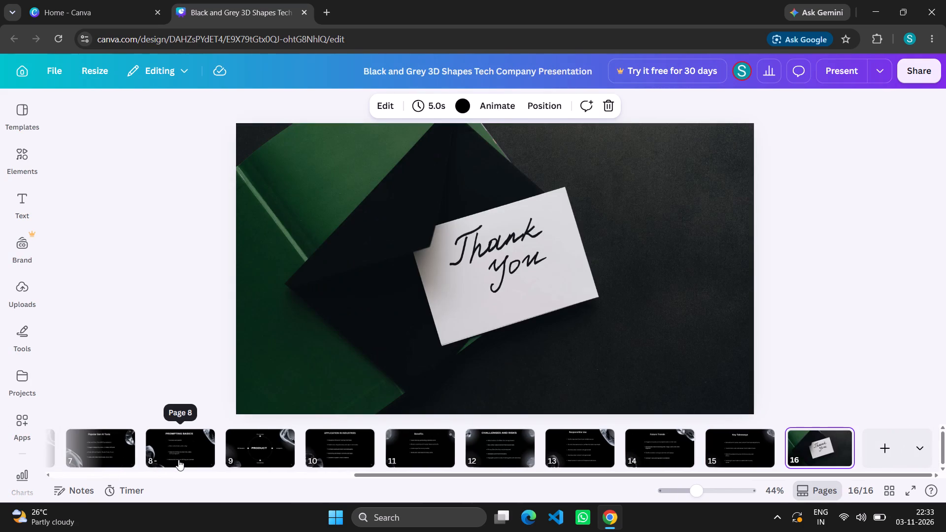
Close the Chrome window with the presentation.
{"action": "left_click", "coordinate": [920, 9]}
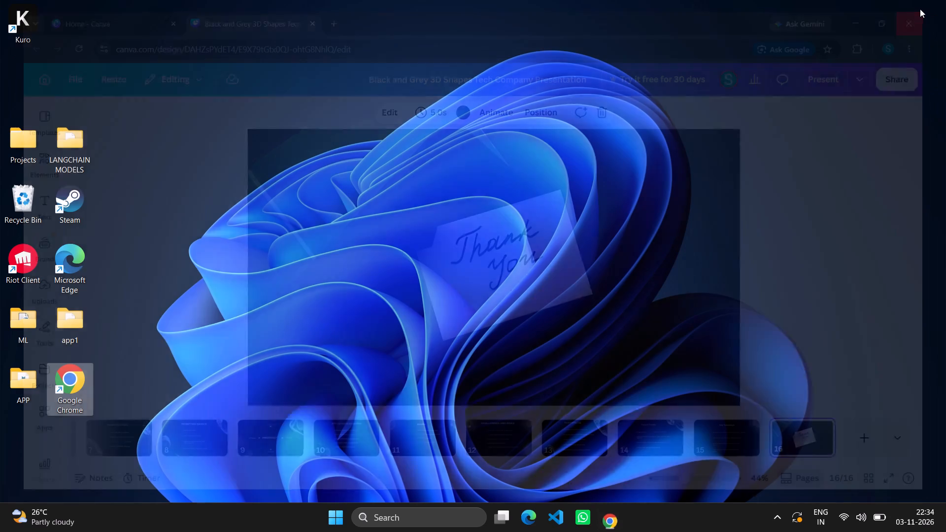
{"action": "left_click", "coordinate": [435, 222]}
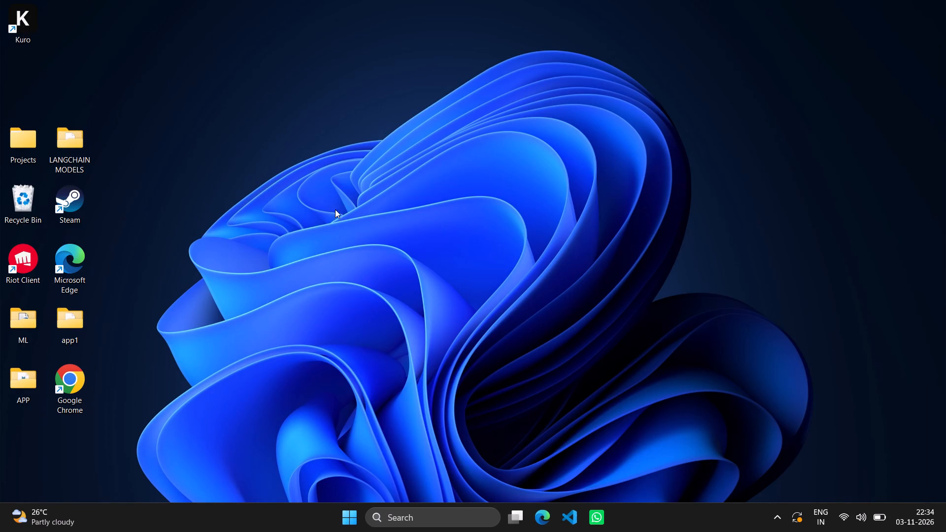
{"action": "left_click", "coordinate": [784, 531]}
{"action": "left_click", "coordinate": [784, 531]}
Launch Kuro from the desktop.
{"action": "double_click", "coordinate": [24, 39]}
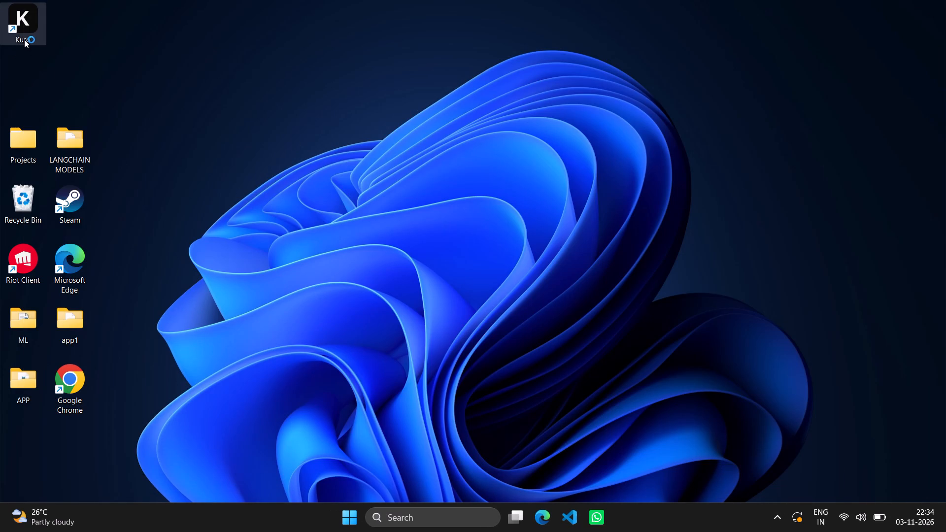
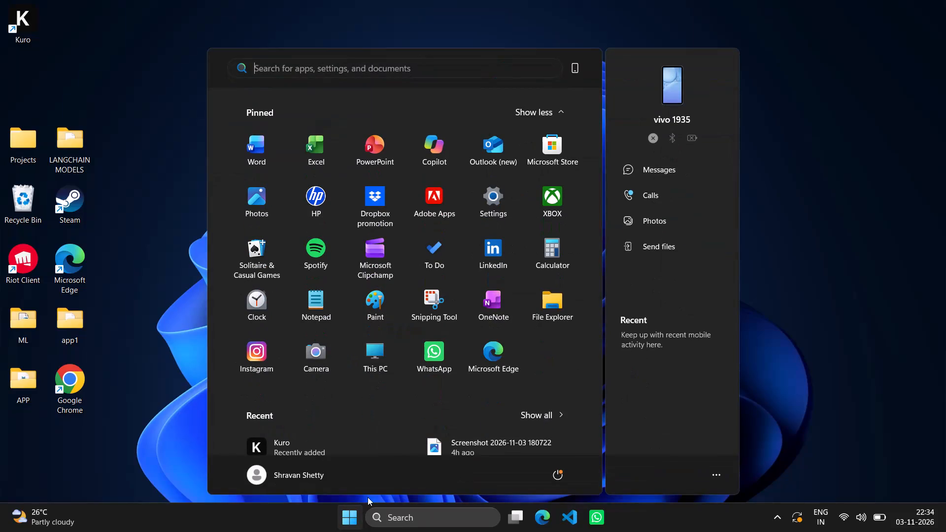
Bring up the computer's power options.
{"action": "left_click", "coordinate": [552, 476]}
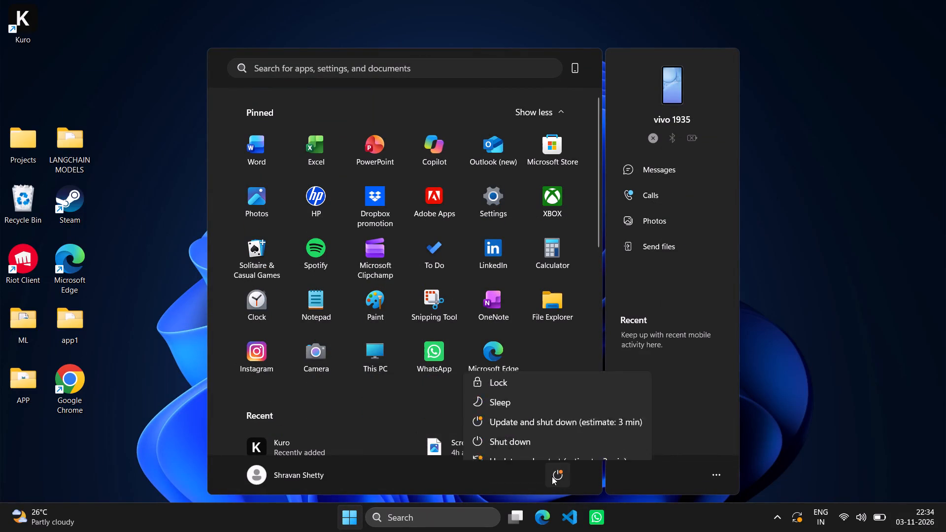